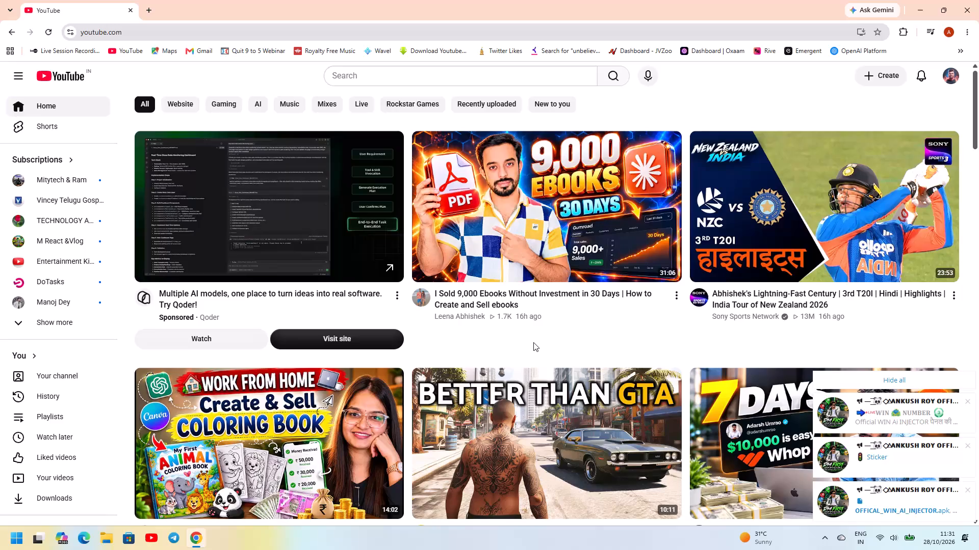
# Open the video "I Sold 1755+ Coloring Books in 7 Days" from the YouTube watch history, skipping the ad and declining the Premium offer.
pyautogui.scroll(-2, 533, 342)
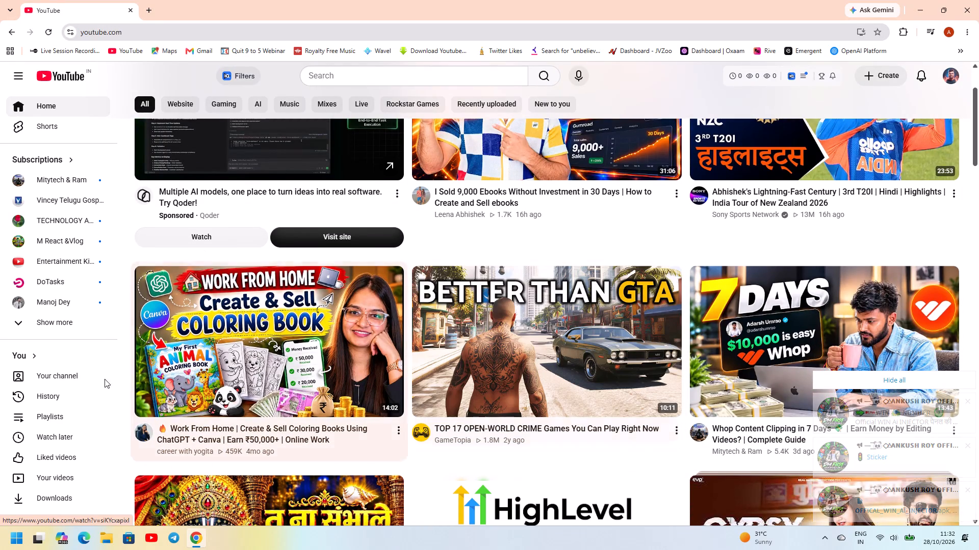
pyautogui.click(41, 392)
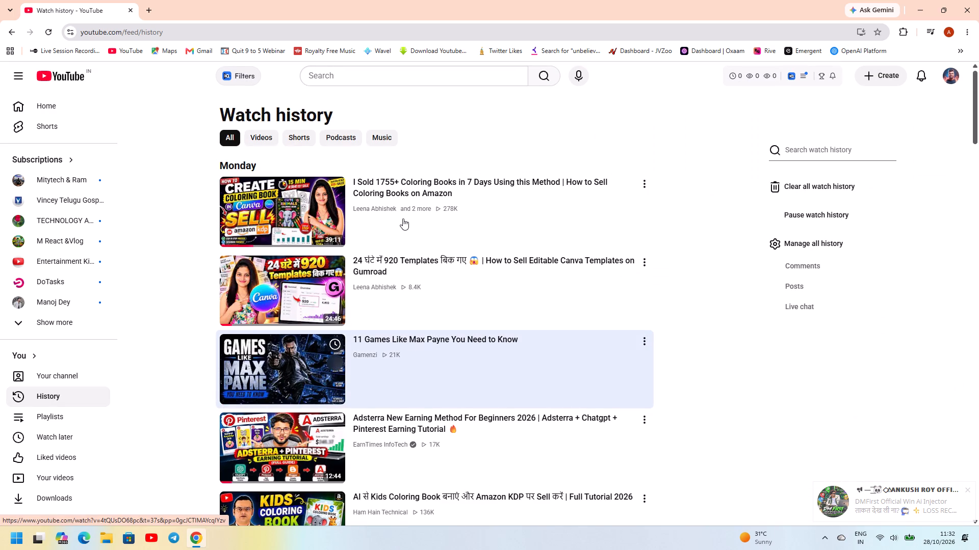
pyautogui.click(402, 208)
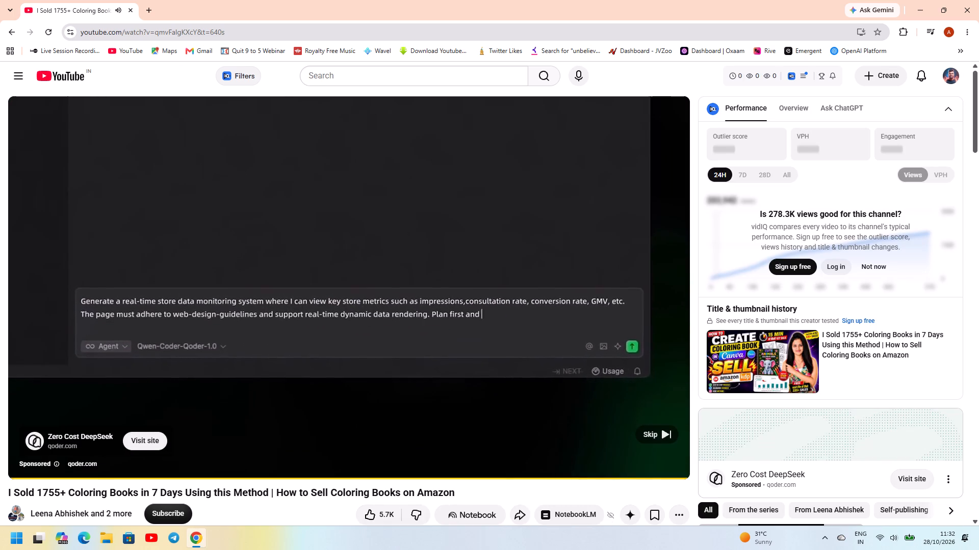
pyautogui.click(656, 434)
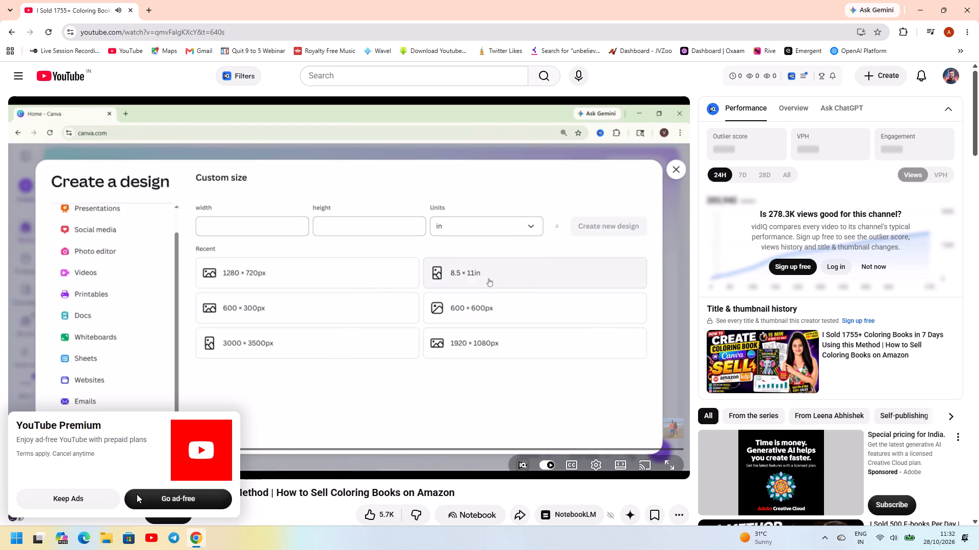
pyautogui.click(73, 499)
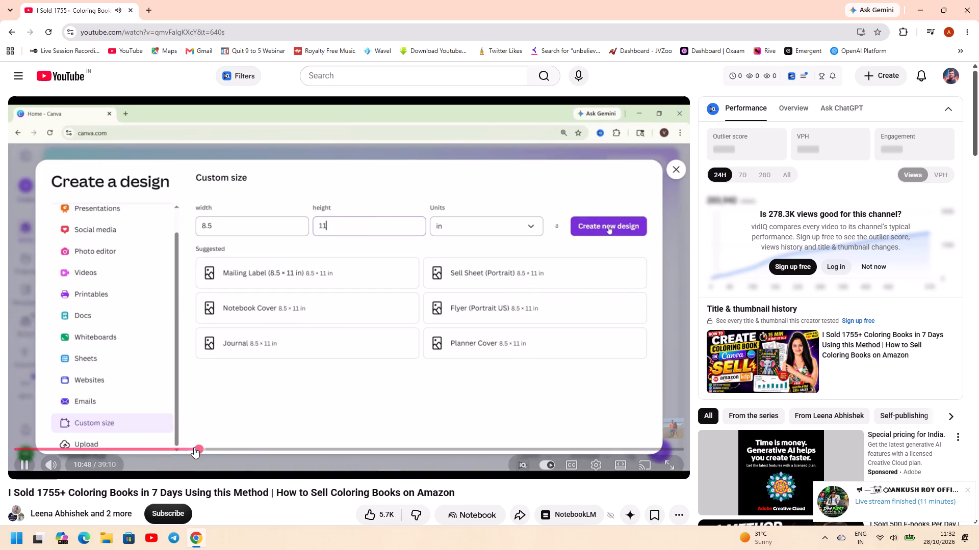
# Rewind the tutorial to the part where a custom-size Canva design is started and pause it at 10:30.
pyautogui.click(189, 449)
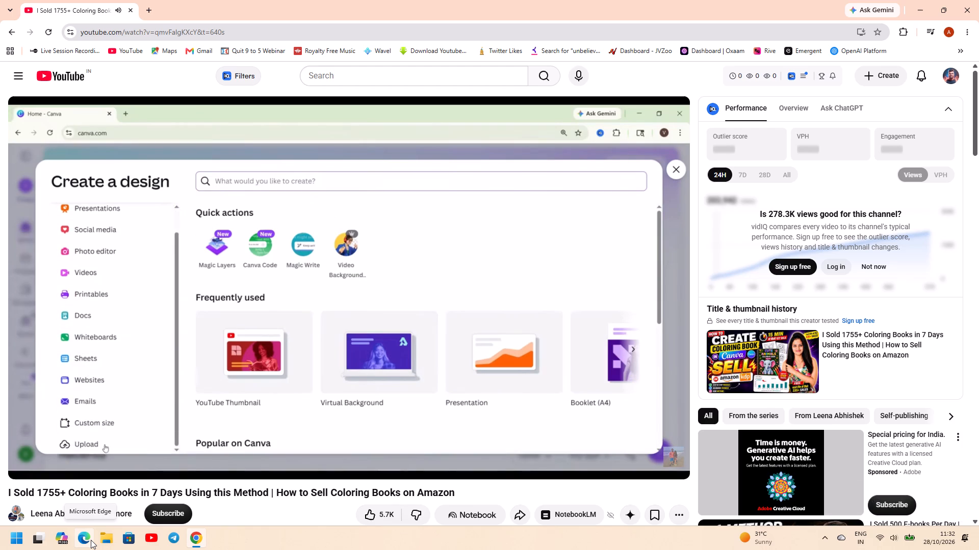
pyautogui.click(390, 298)
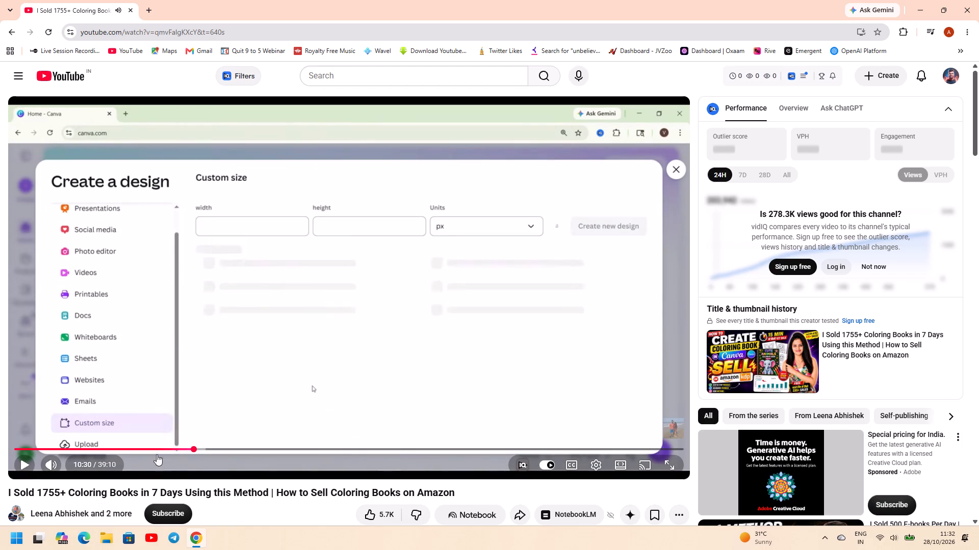
# Switch to Microsoft Edge, open the Canva website and dismiss the Canva Pro trial offer.
pyautogui.click(85, 533)
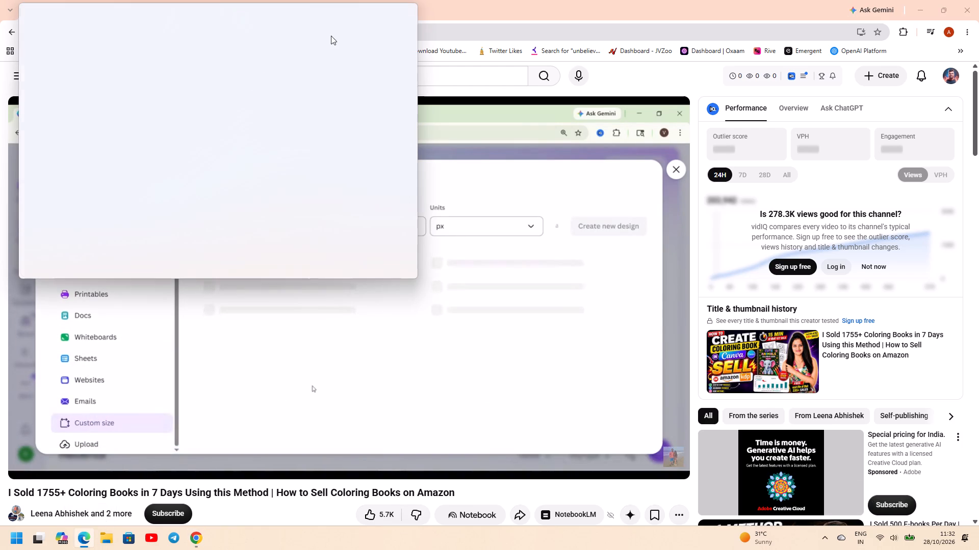
pyautogui.click(381, 12)
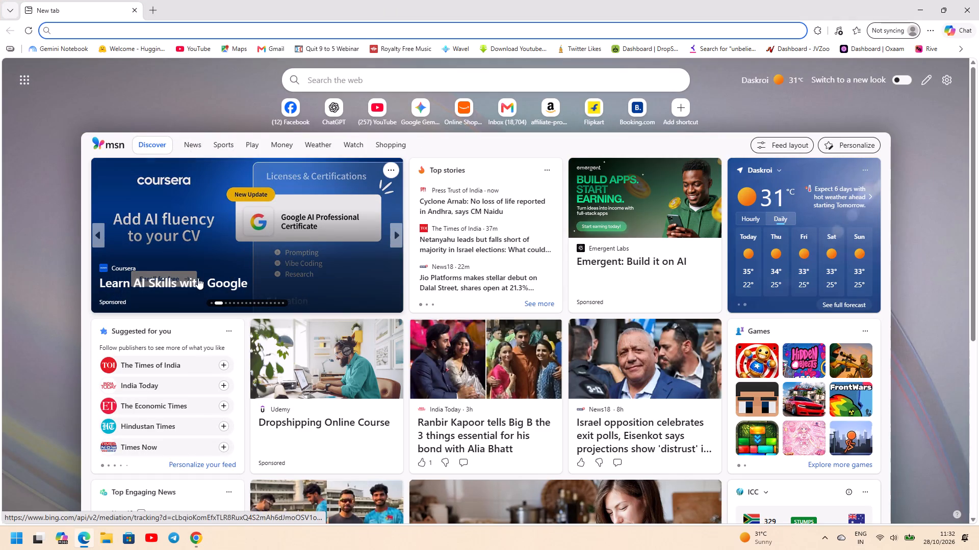
pyautogui.click(99, 238)
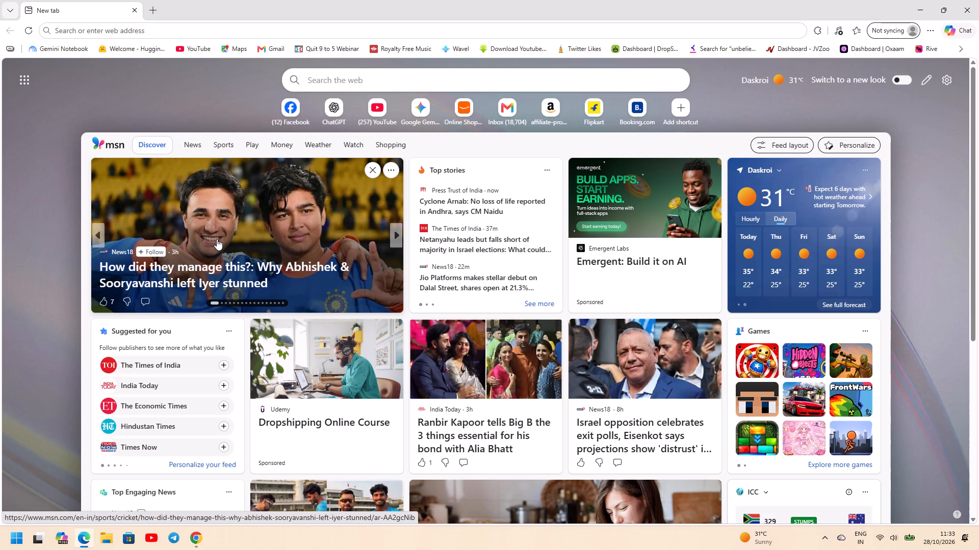
pyautogui.click(197, 25)
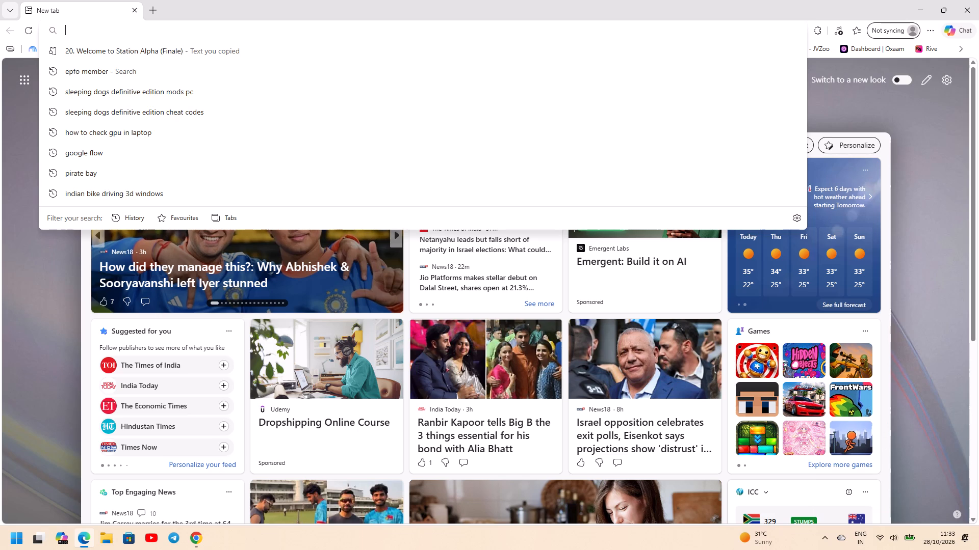
pyautogui.write('CAN')
pyautogui.press('Return')
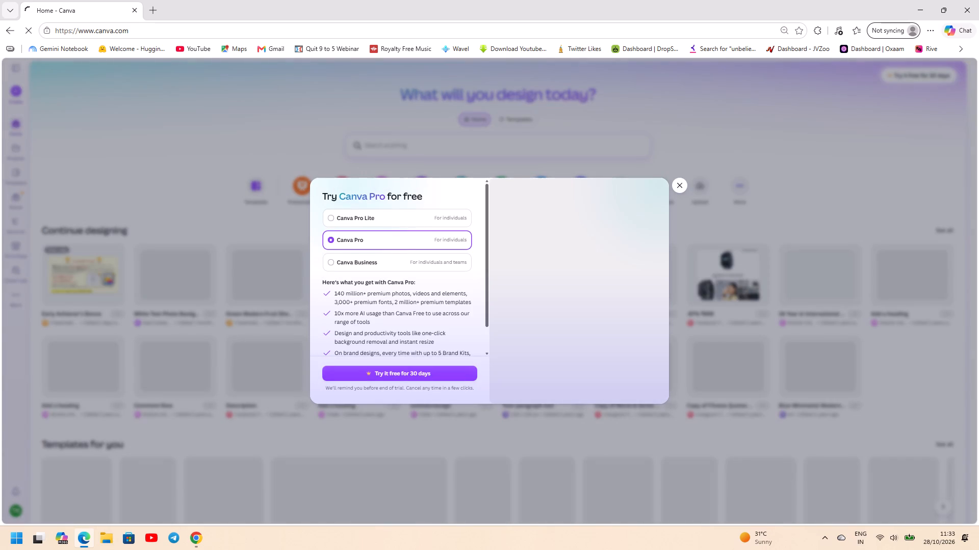
pyautogui.click(679, 188)
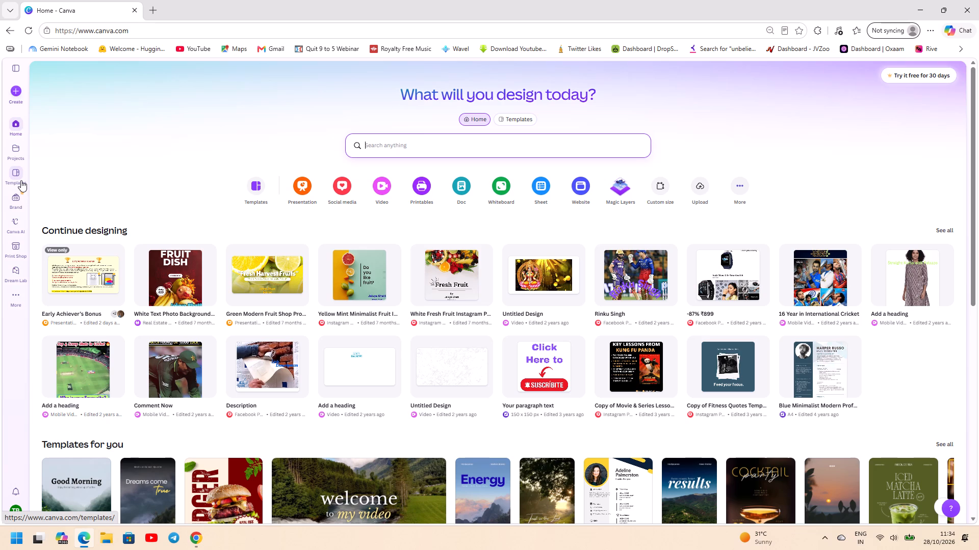
# Start creating a new design in Canva and choose the custom size option.
pyautogui.scroll(-3, 10, 388)
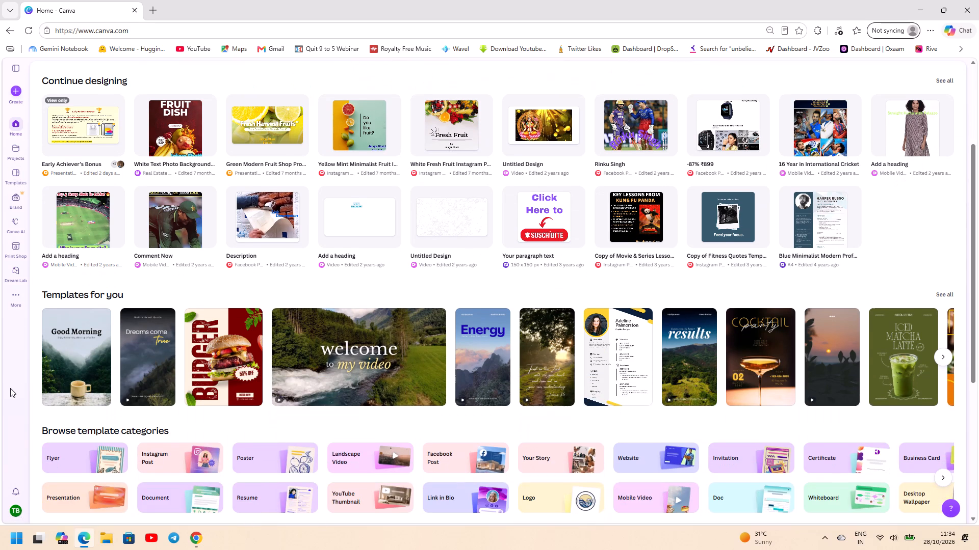
pyautogui.scroll(7, 13, 413)
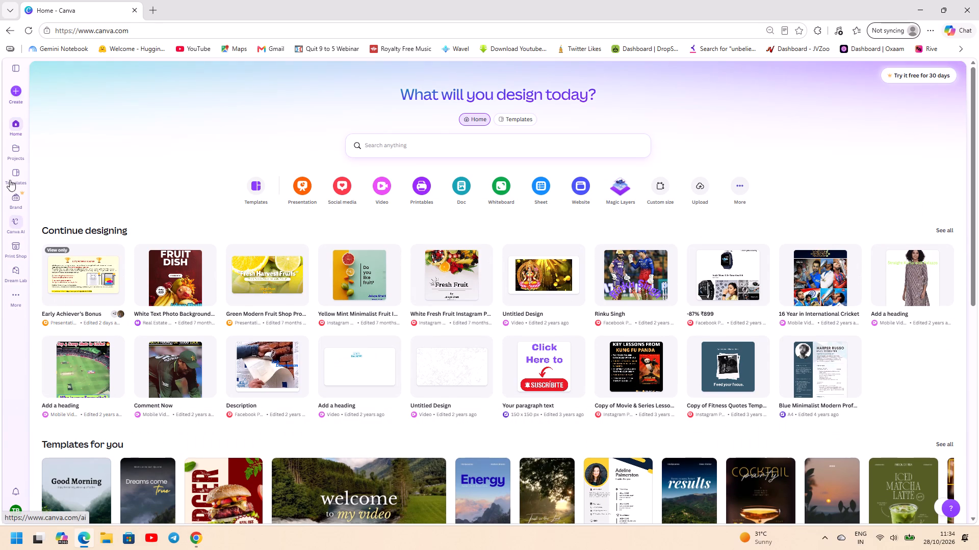
pyautogui.click(16, 91)
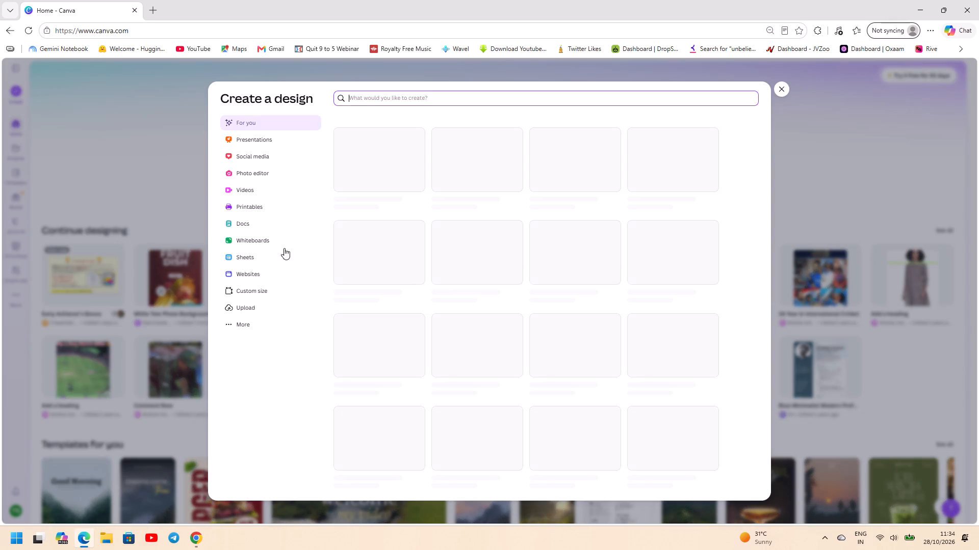
pyautogui.click(271, 292)
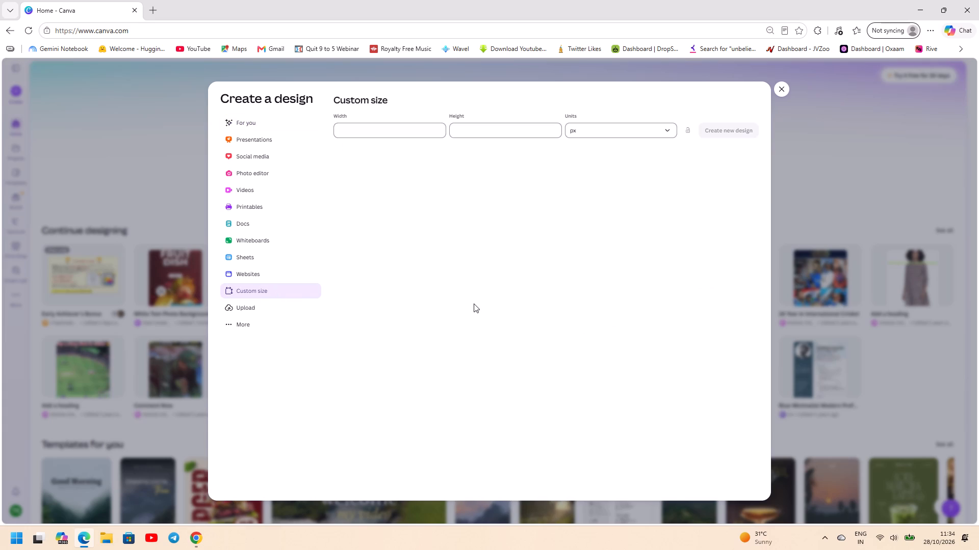
# Switch to the tutorial in Chrome, watch which page dimensions it uses, pause it and return to Canva in Edge.
pyautogui.hotkey('alt', 'Tab')
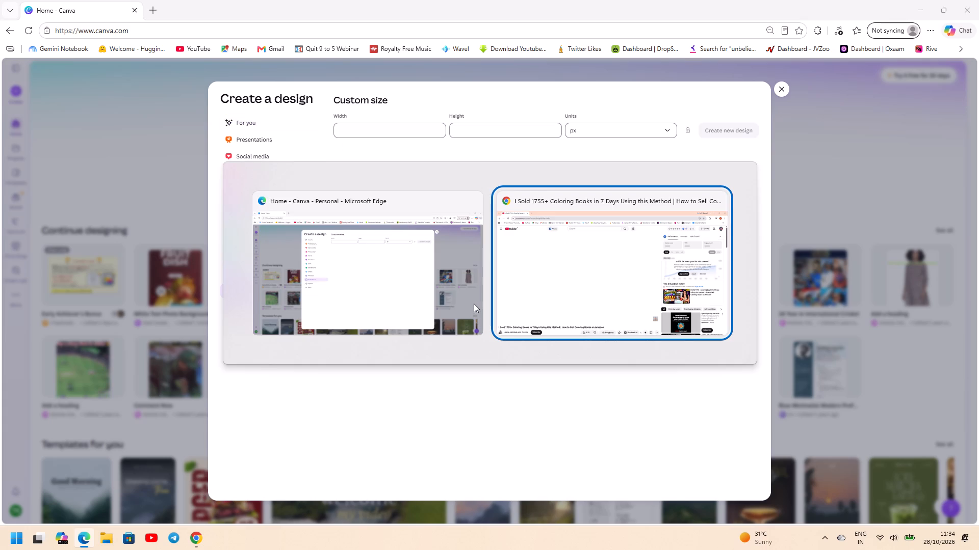
pyautogui.click(415, 261)
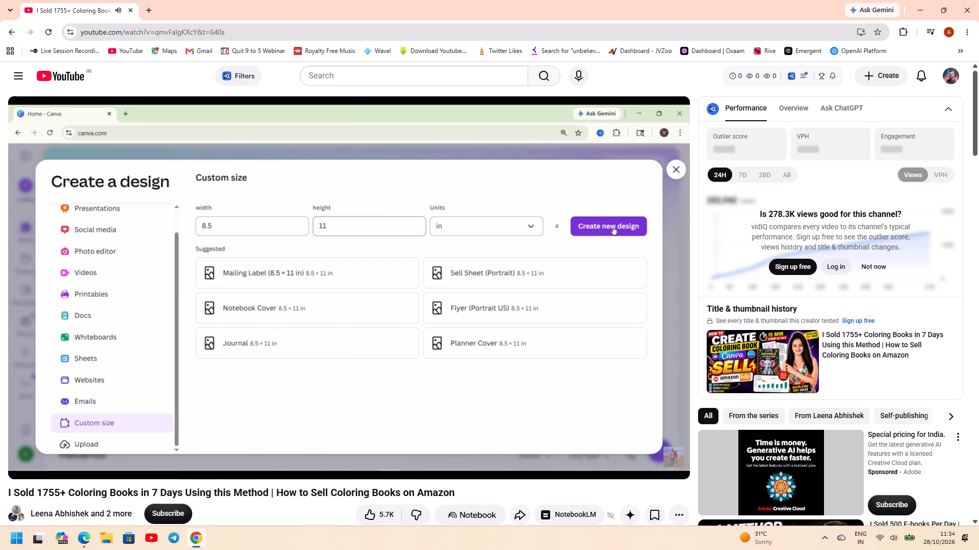
pyautogui.click(416, 382)
pyautogui.hotkey('alt', 'Tab')
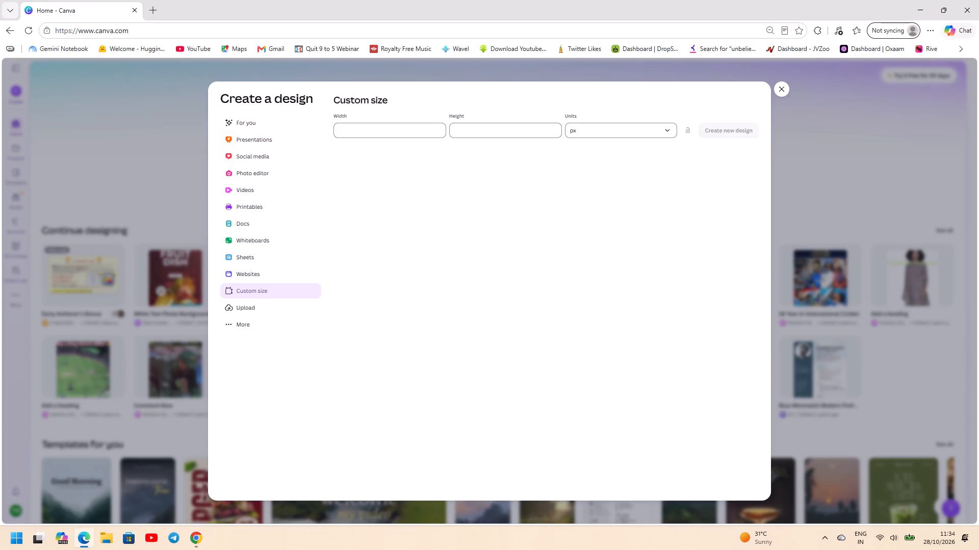
# Create a new custom-size design with units in inches, width 8.5 and height 11.
pyautogui.click(366, 132)
pyautogui.click(615, 136)
pyautogui.click(587, 166)
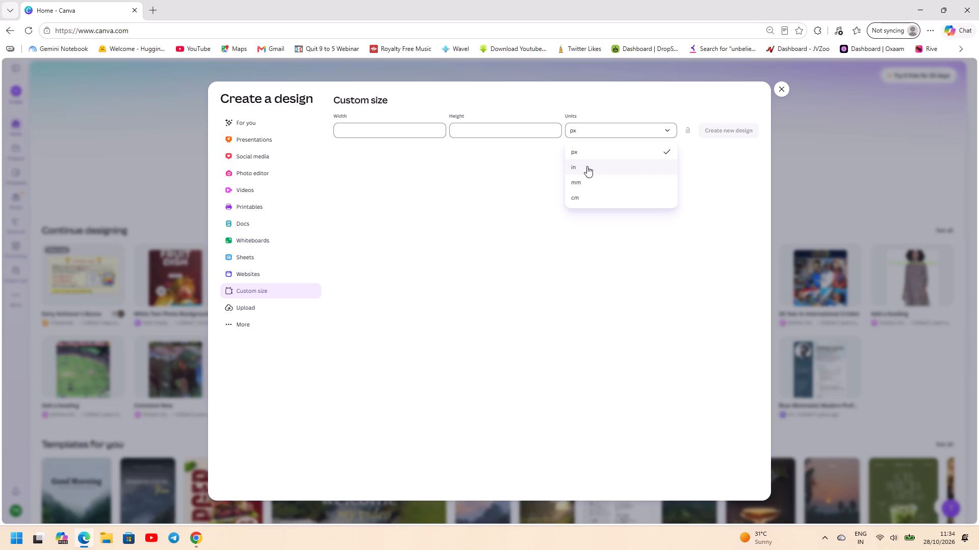
pyautogui.click(360, 134)
pyautogui.write('8.')
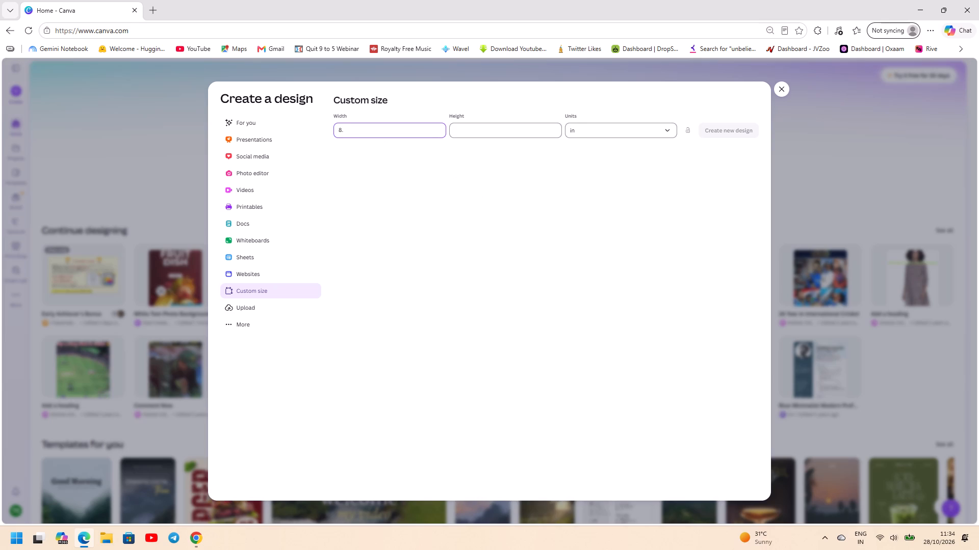
pyautogui.press('5')
pyautogui.press('Tab')
pyautogui.write('11')
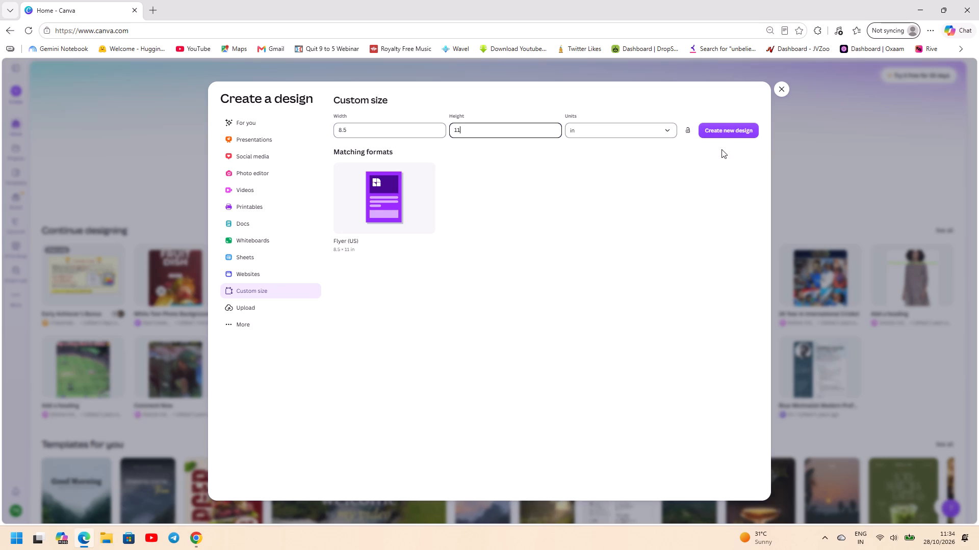
pyautogui.click(728, 126)
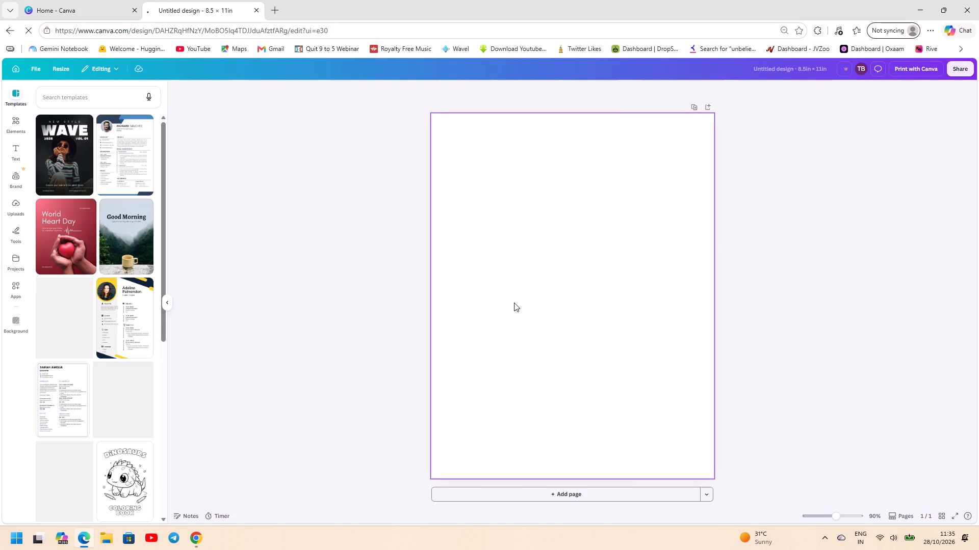
# Switch to Chrome and watch the tutorial's image upload part with the system volume raised, pausing at about 11:09 before returning to Canva.
pyautogui.hotkey('alt', 'Tab')
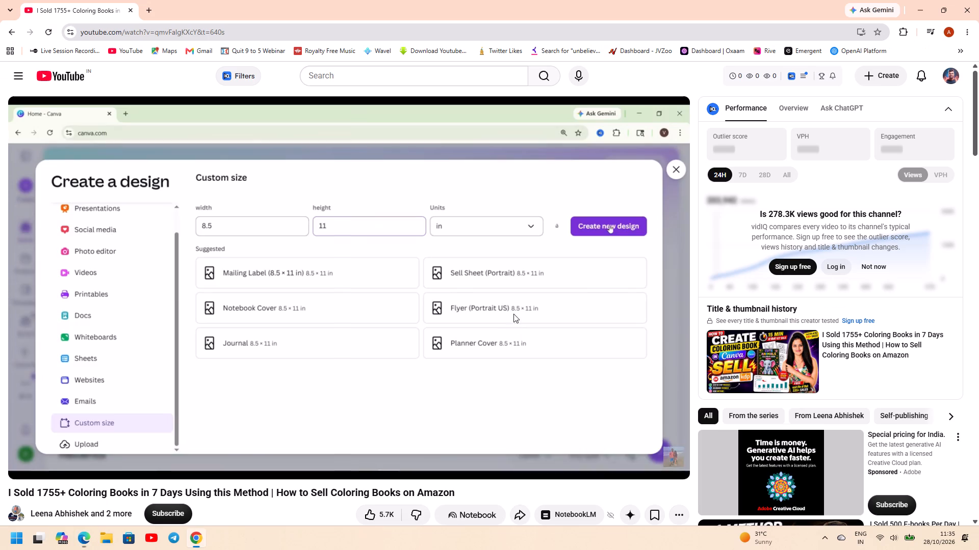
pyautogui.click(501, 342)
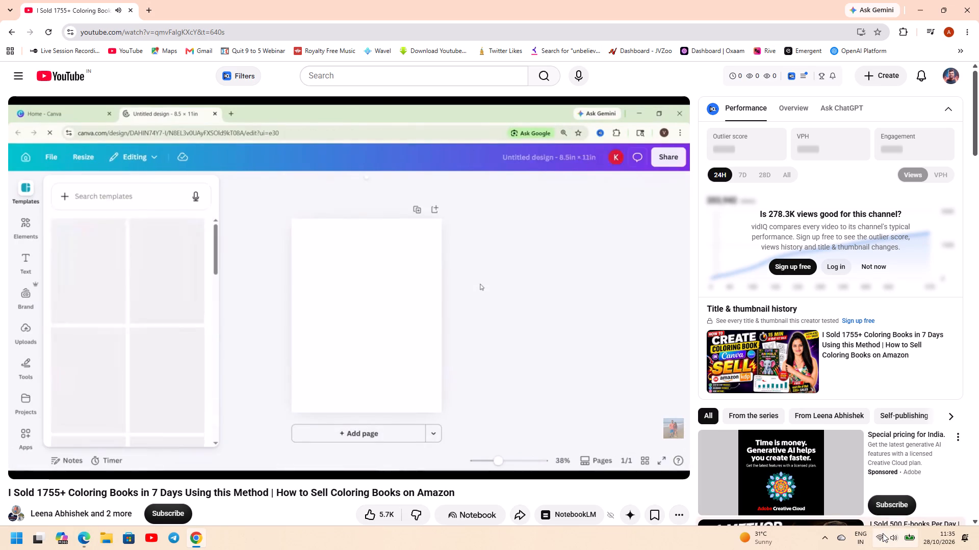
pyautogui.click(892, 537)
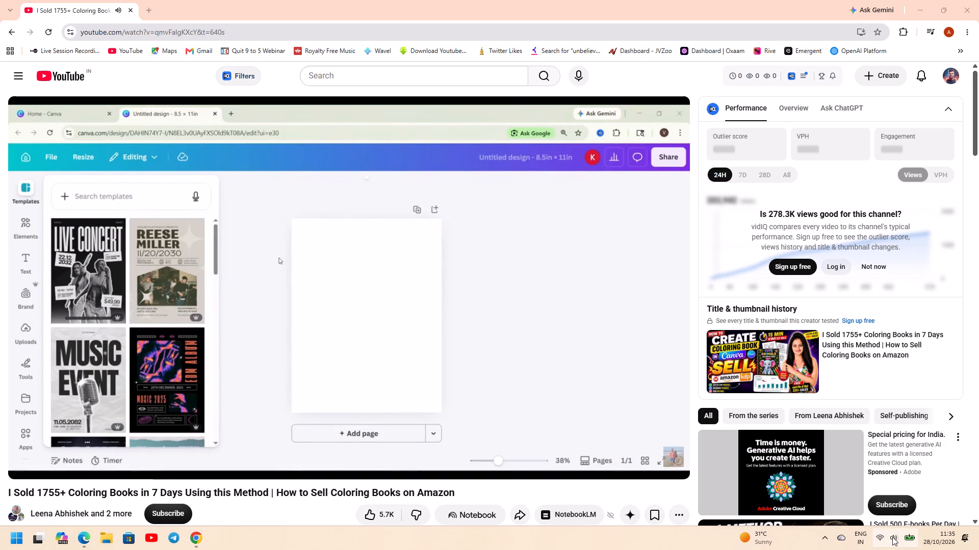
pyautogui.moveTo(871, 476); pyautogui.dragTo(898, 477)
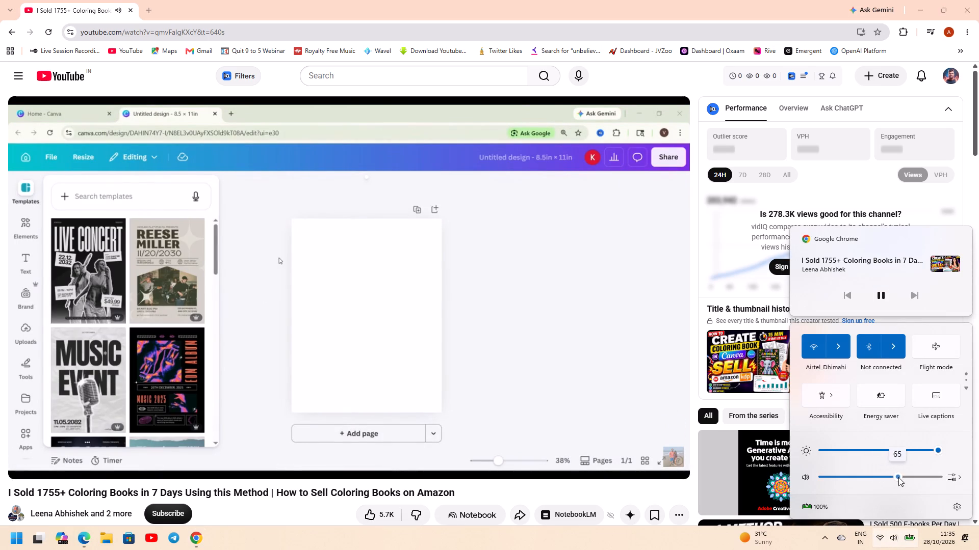
pyautogui.moveTo(898, 477); pyautogui.dragTo(906, 477)
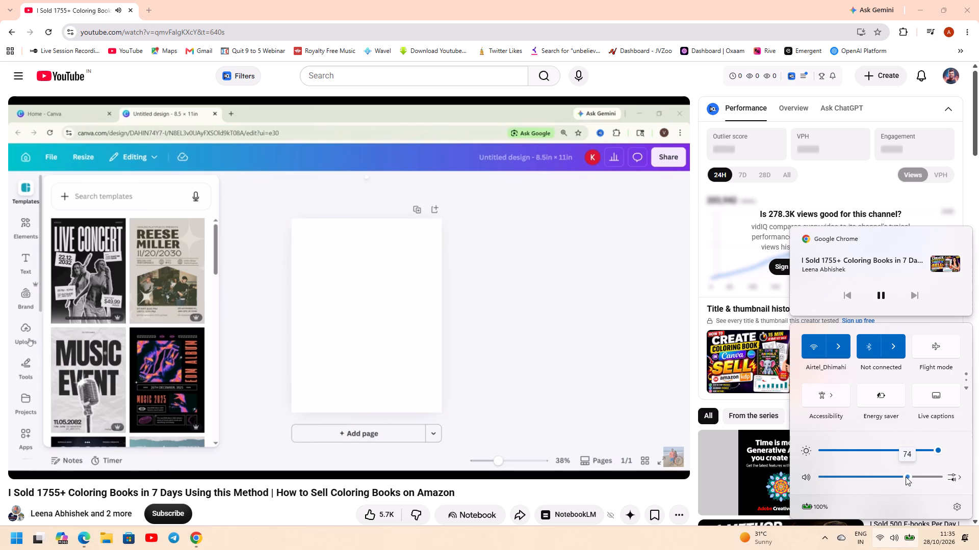
pyautogui.moveTo(906, 477); pyautogui.dragTo(911, 476)
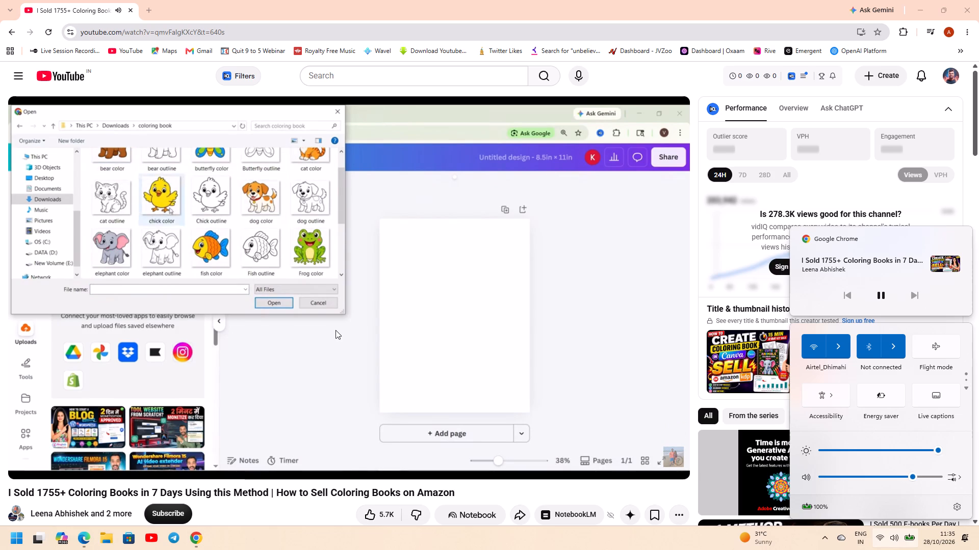
pyautogui.click(334, 365)
pyautogui.hotkey('alt', 'Tab')
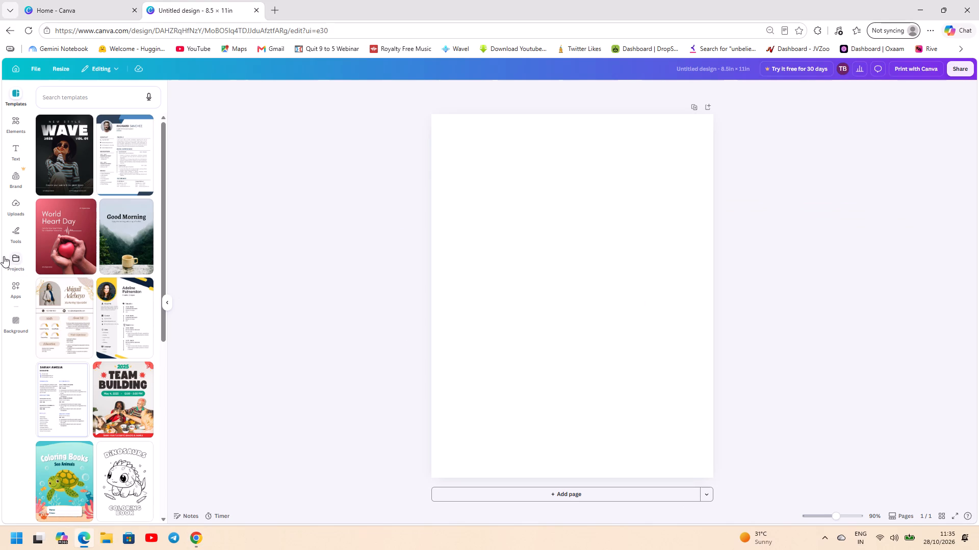
# Upload all the PNG images from the Kdp folder inside Downloads > Etsy to the design's uploads.
pyautogui.click(15, 210)
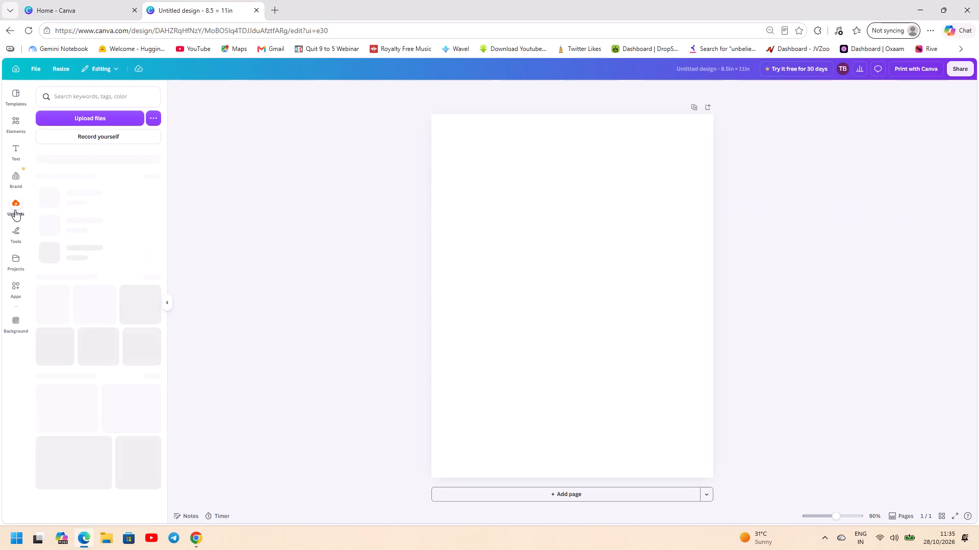
pyautogui.click(101, 119)
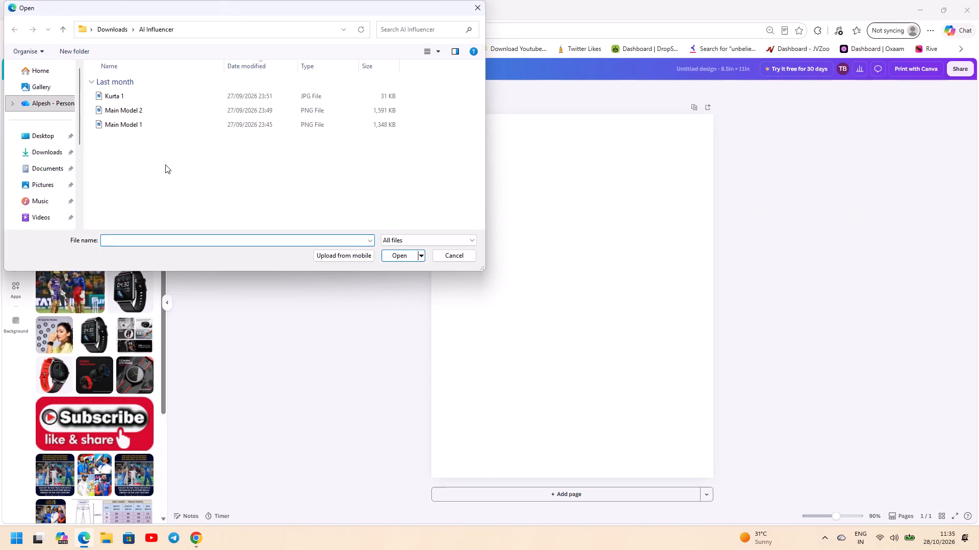
pyautogui.click(113, 32)
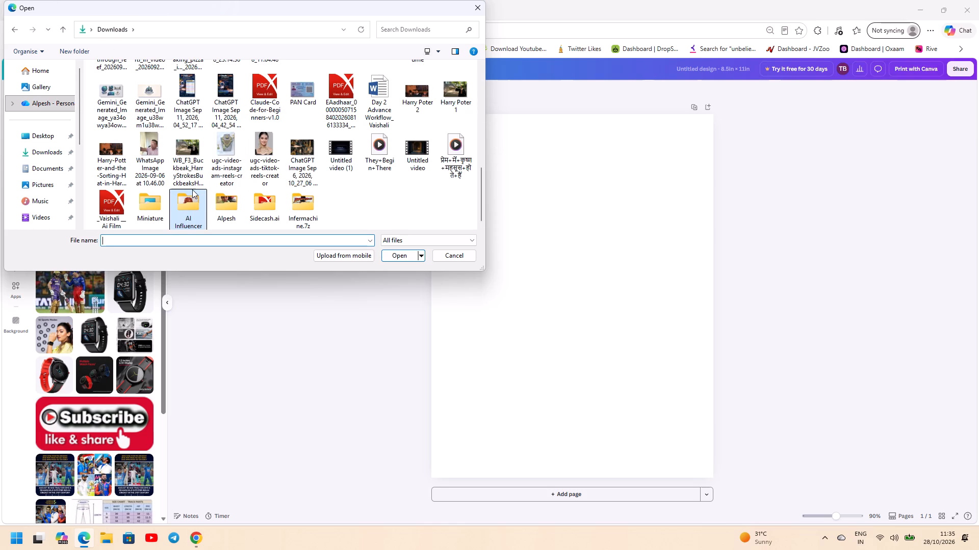
pyautogui.scroll(5, 193, 189)
pyautogui.doubleClick(148, 98)
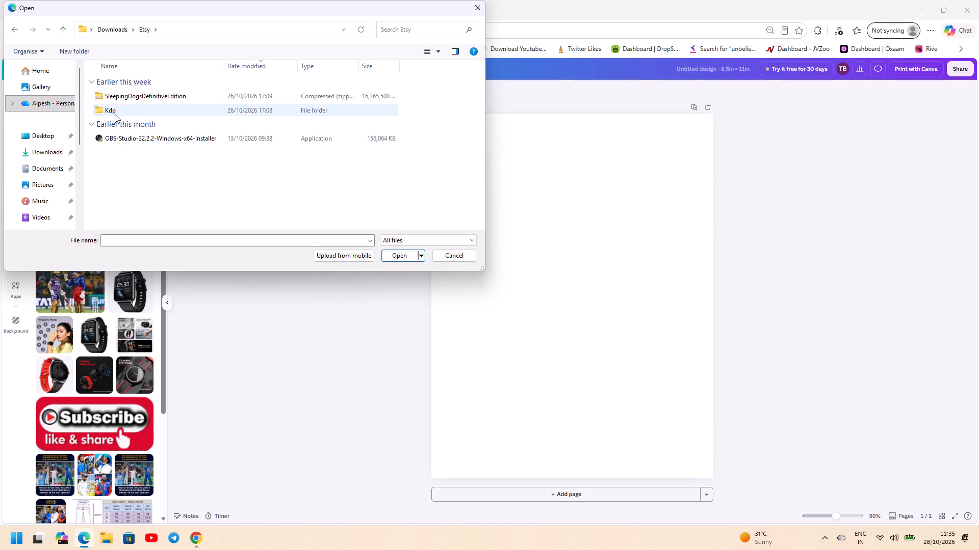
pyautogui.doubleClick(115, 114)
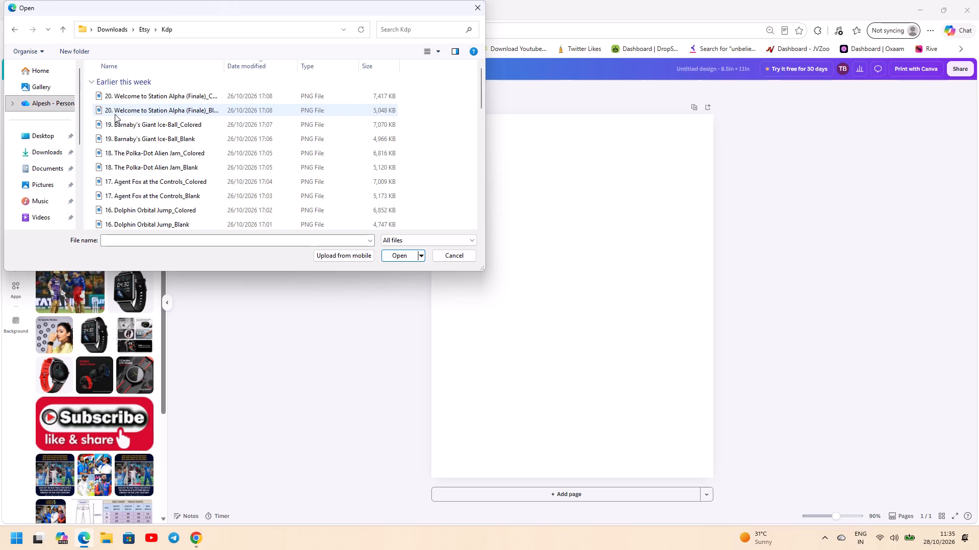
pyautogui.scroll(-12, 135, 155)
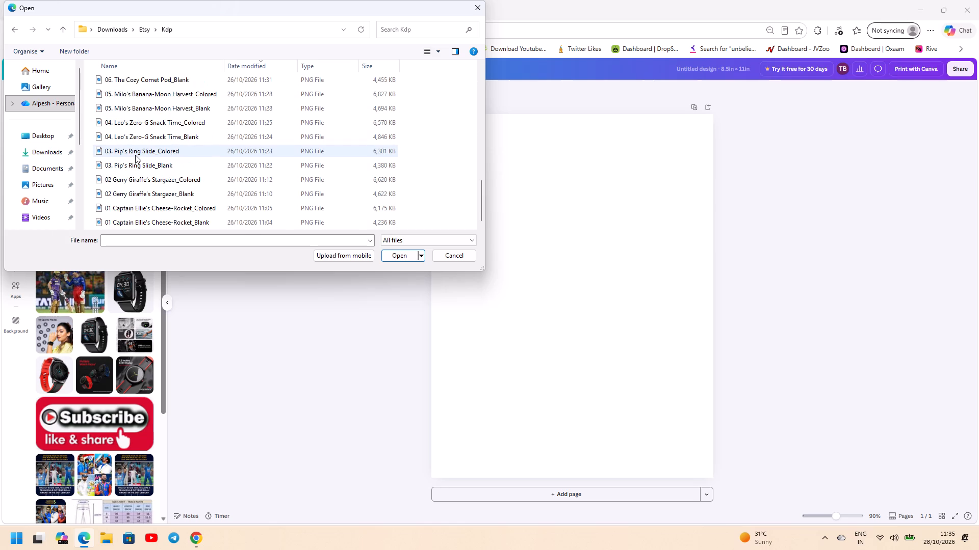
pyautogui.scroll(-6, 135, 155)
pyautogui.hotkey('ctrl', 'a')
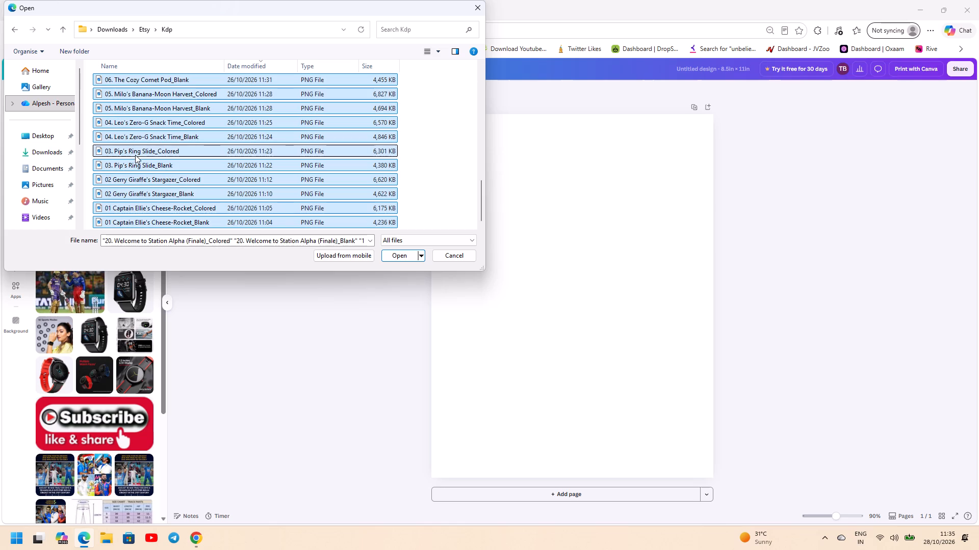
pyautogui.click(399, 255)
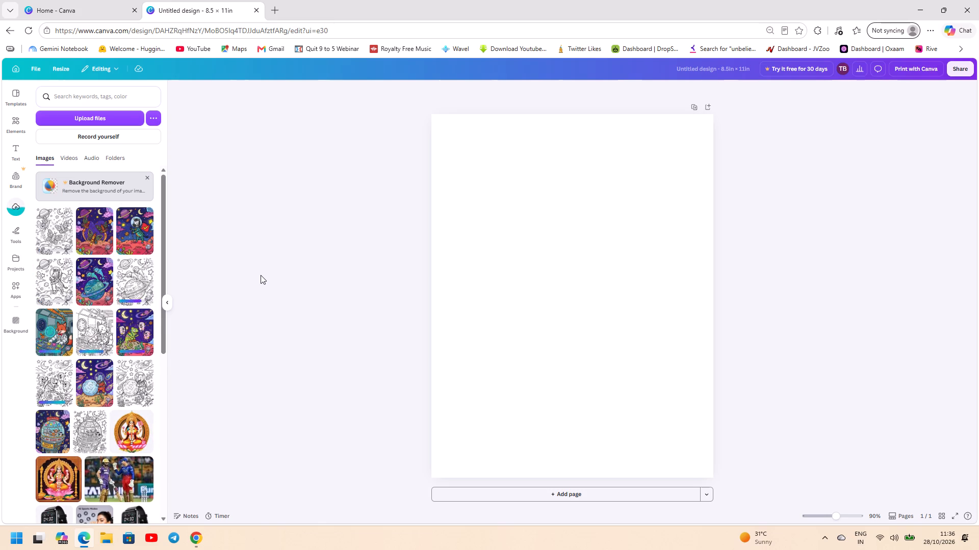
# Switch to Chrome, watch the tutorial's page layout part past the ad, pause it at about 12:08 and return to Canva in Edge.
pyautogui.hotkey('alt', 'Tab')
pyautogui.click(413, 298)
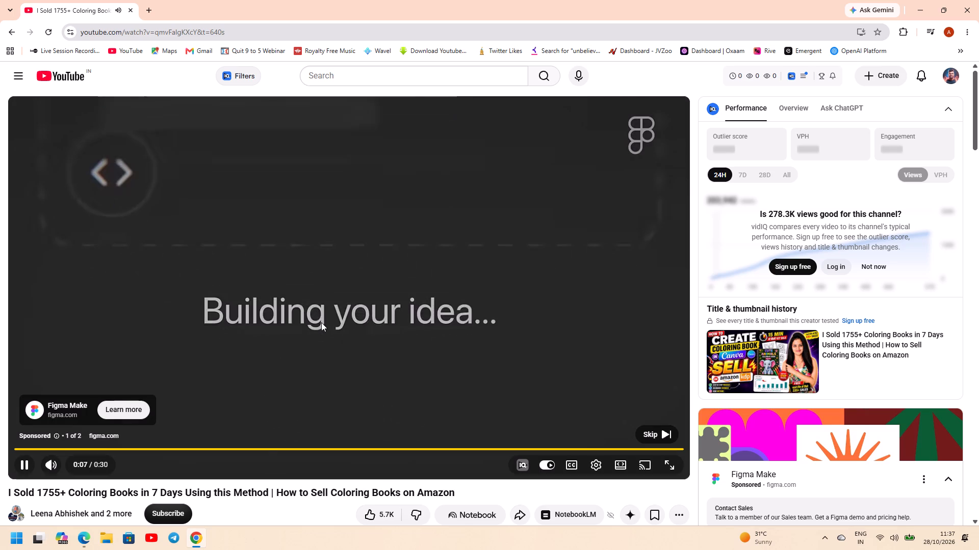
pyautogui.click(657, 431)
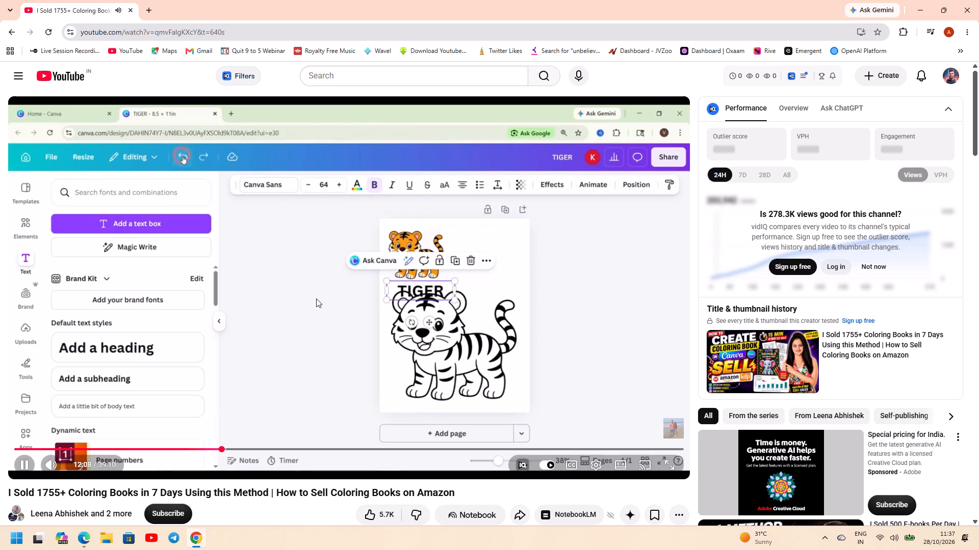
pyautogui.click(316, 298)
pyautogui.hotkey('alt', 'Tab')
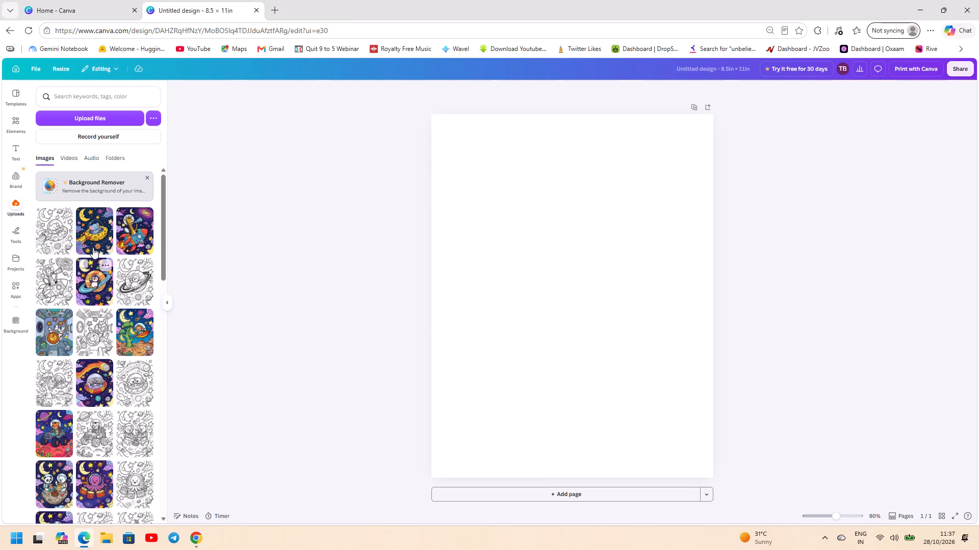
# Look through the uploaded images and place the colored elephant cheese-rocket image on the blank page.
pyautogui.moveTo(95, 237); pyautogui.dragTo(102, 241)
pyautogui.scroll(-4, 107, 391)
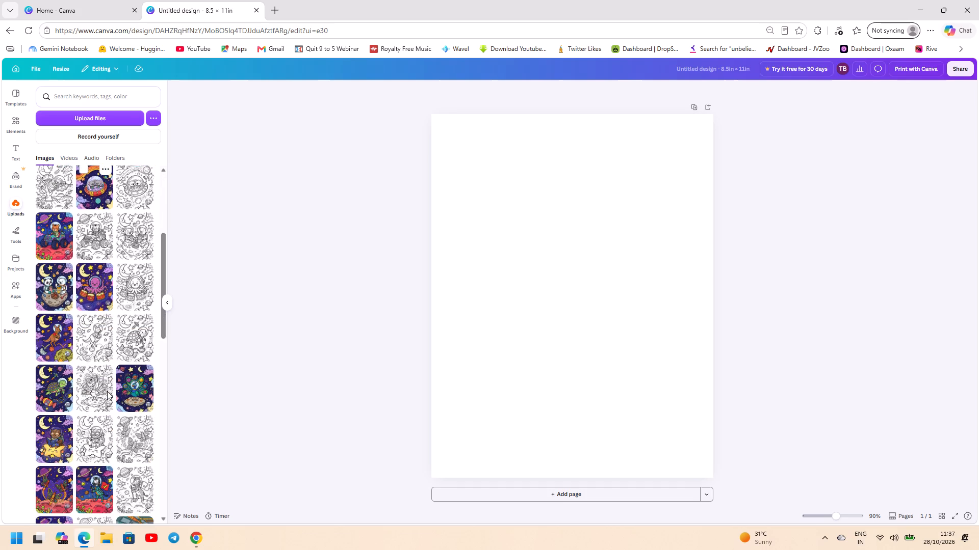
pyautogui.scroll(-7, 107, 391)
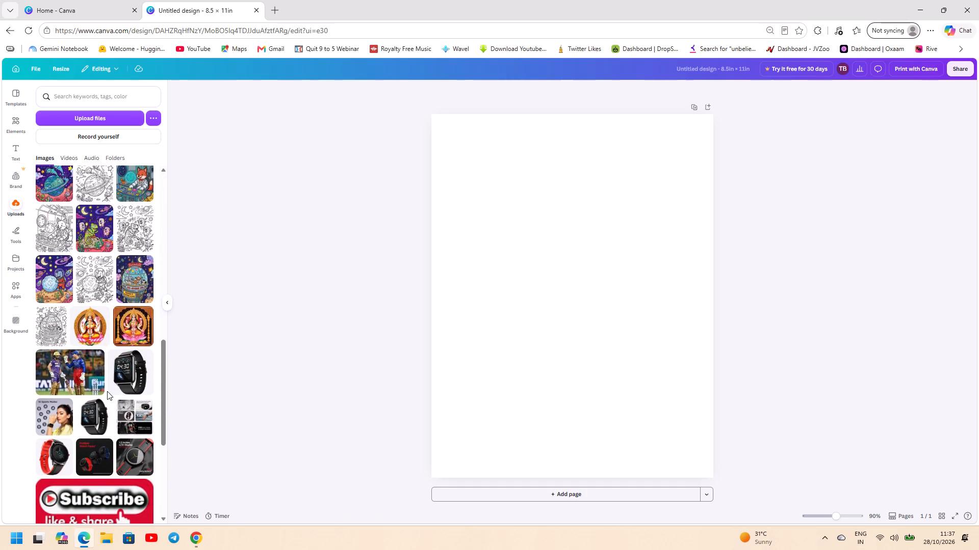
pyautogui.scroll(11, 107, 391)
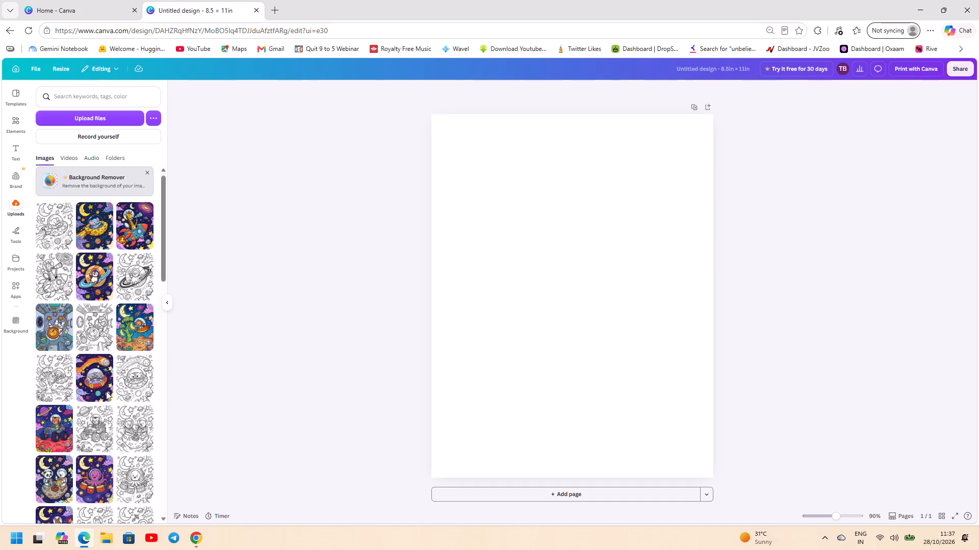
pyautogui.scroll(5, 106, 391)
pyautogui.moveTo(93, 236); pyautogui.dragTo(402, 305)
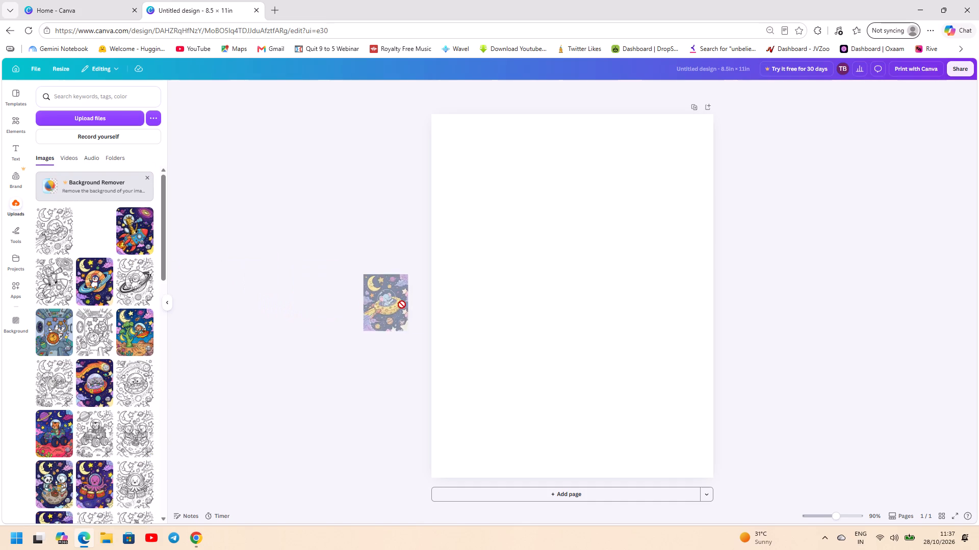
pyautogui.moveTo(402, 305); pyautogui.dragTo(484, 232)
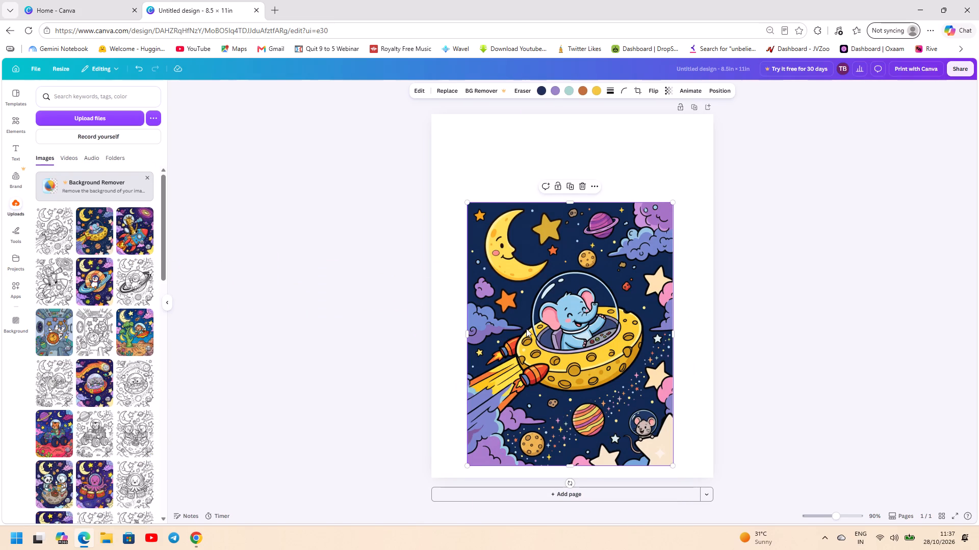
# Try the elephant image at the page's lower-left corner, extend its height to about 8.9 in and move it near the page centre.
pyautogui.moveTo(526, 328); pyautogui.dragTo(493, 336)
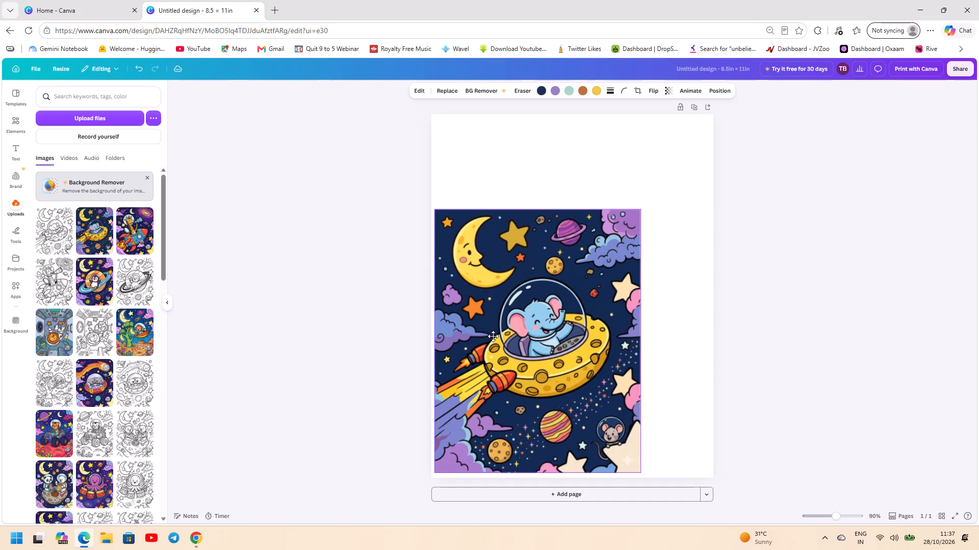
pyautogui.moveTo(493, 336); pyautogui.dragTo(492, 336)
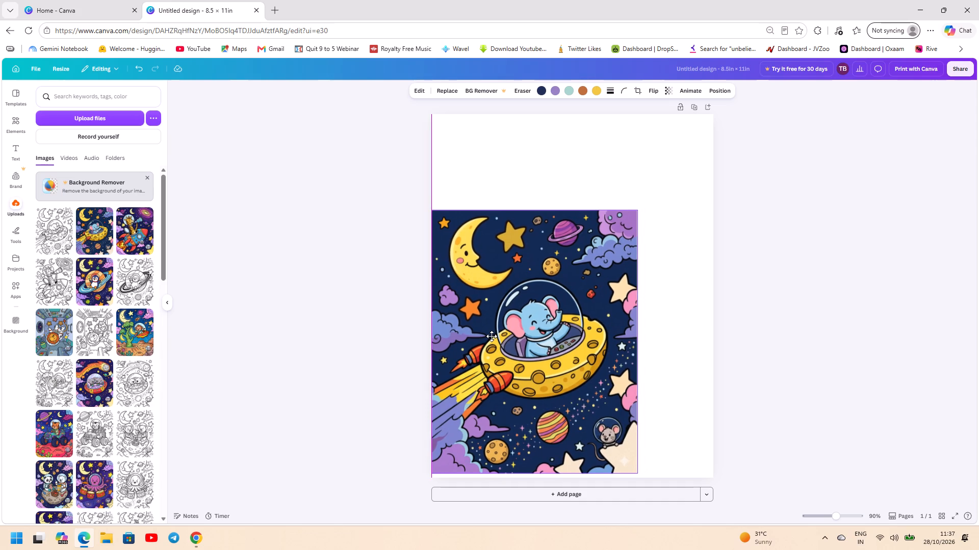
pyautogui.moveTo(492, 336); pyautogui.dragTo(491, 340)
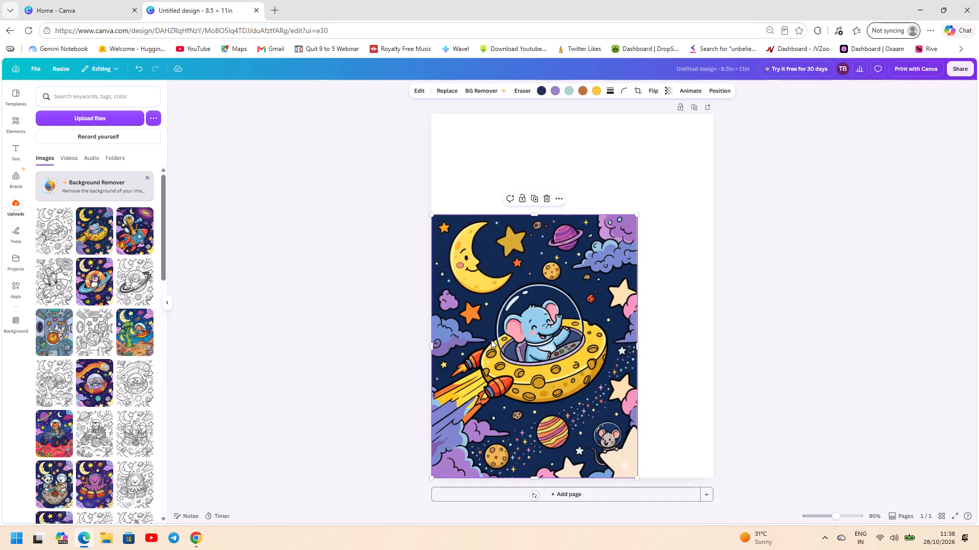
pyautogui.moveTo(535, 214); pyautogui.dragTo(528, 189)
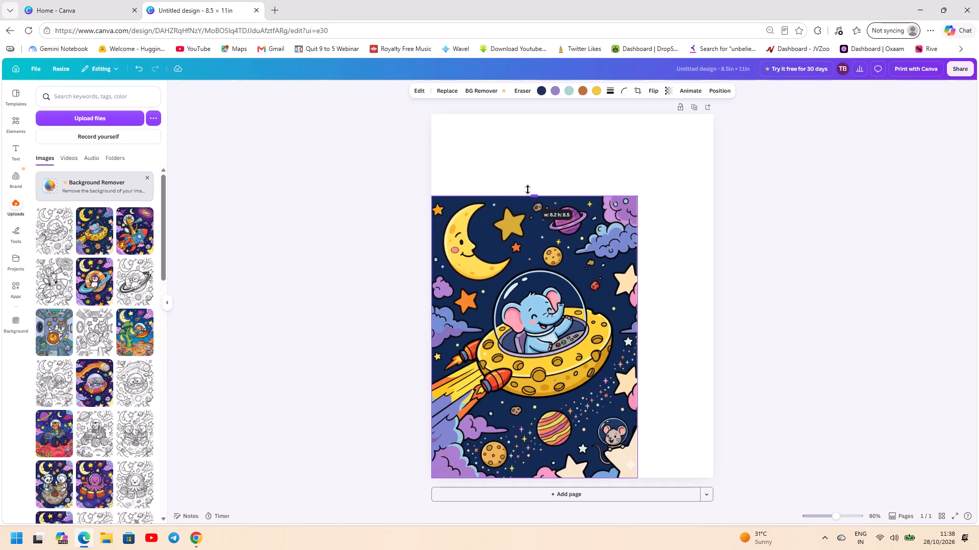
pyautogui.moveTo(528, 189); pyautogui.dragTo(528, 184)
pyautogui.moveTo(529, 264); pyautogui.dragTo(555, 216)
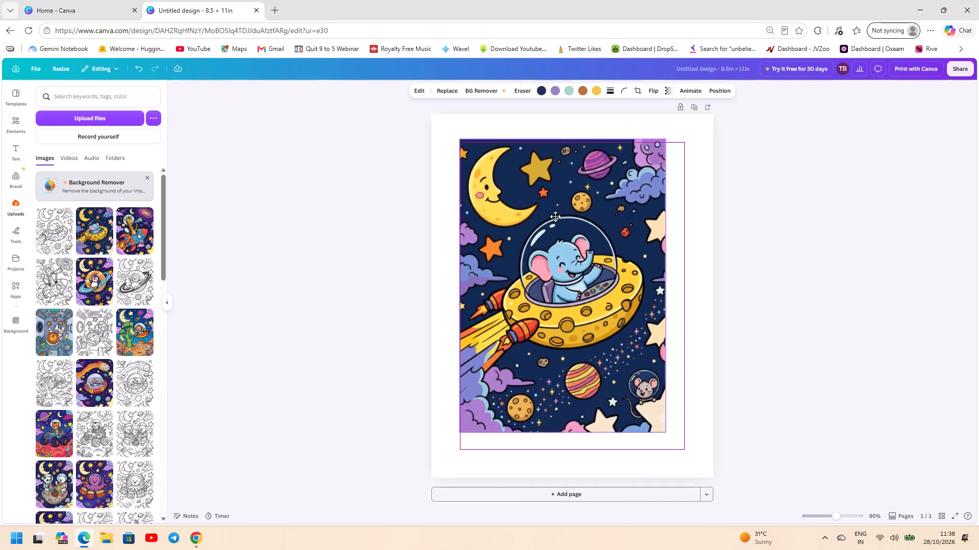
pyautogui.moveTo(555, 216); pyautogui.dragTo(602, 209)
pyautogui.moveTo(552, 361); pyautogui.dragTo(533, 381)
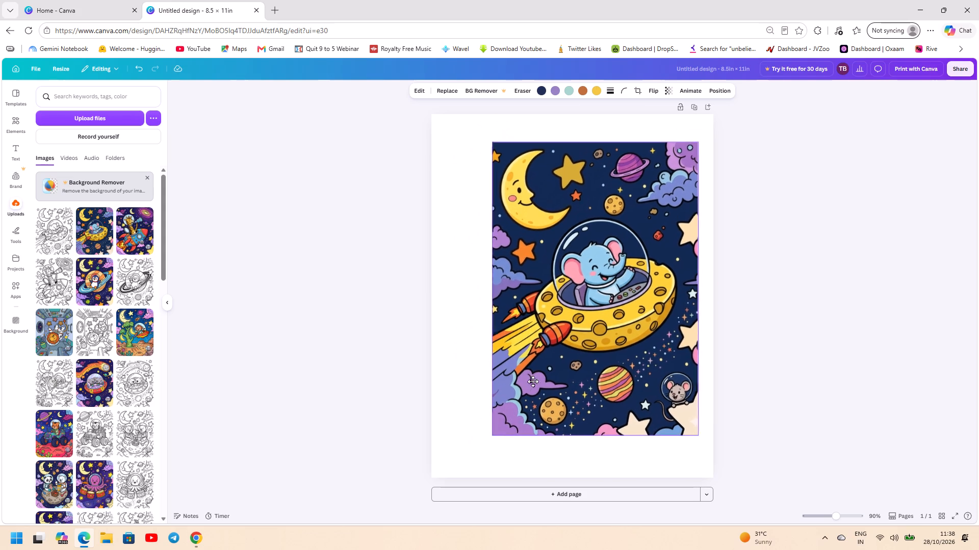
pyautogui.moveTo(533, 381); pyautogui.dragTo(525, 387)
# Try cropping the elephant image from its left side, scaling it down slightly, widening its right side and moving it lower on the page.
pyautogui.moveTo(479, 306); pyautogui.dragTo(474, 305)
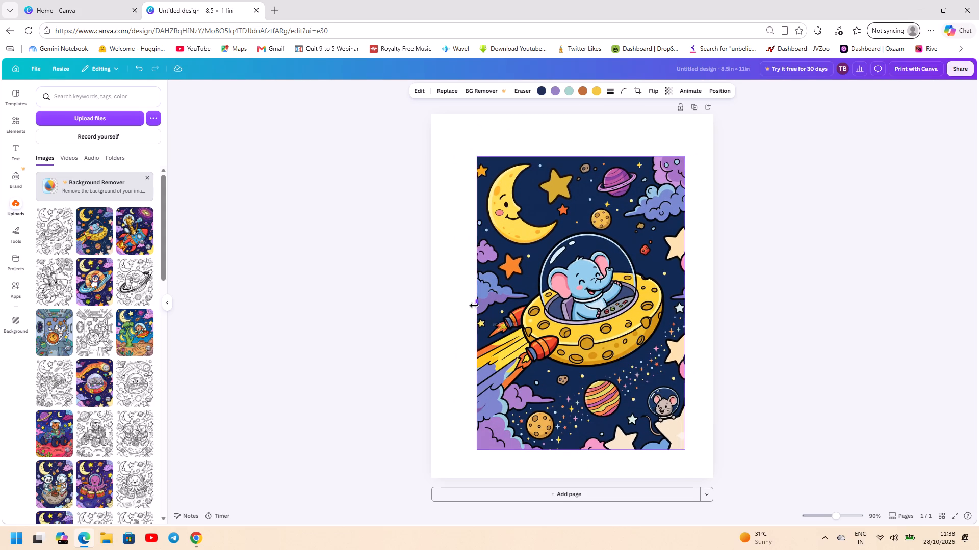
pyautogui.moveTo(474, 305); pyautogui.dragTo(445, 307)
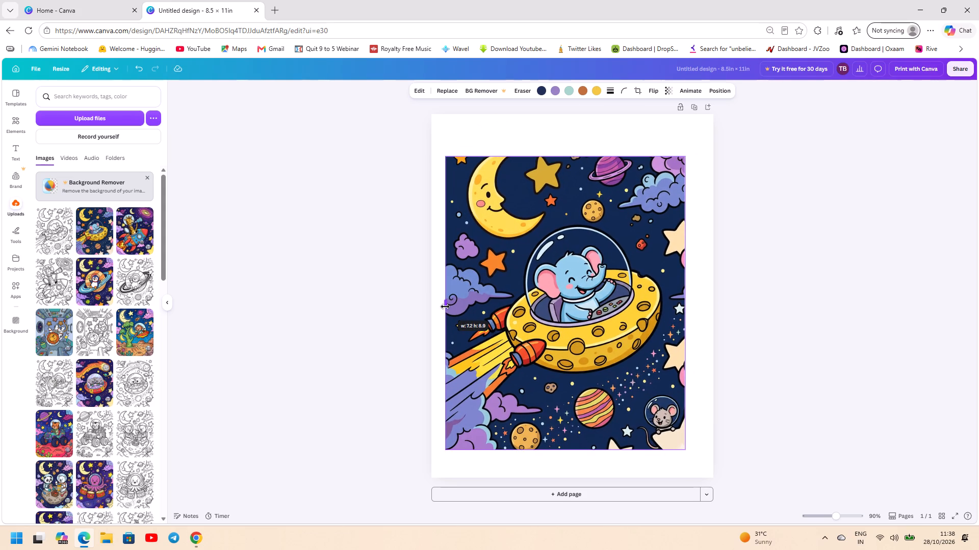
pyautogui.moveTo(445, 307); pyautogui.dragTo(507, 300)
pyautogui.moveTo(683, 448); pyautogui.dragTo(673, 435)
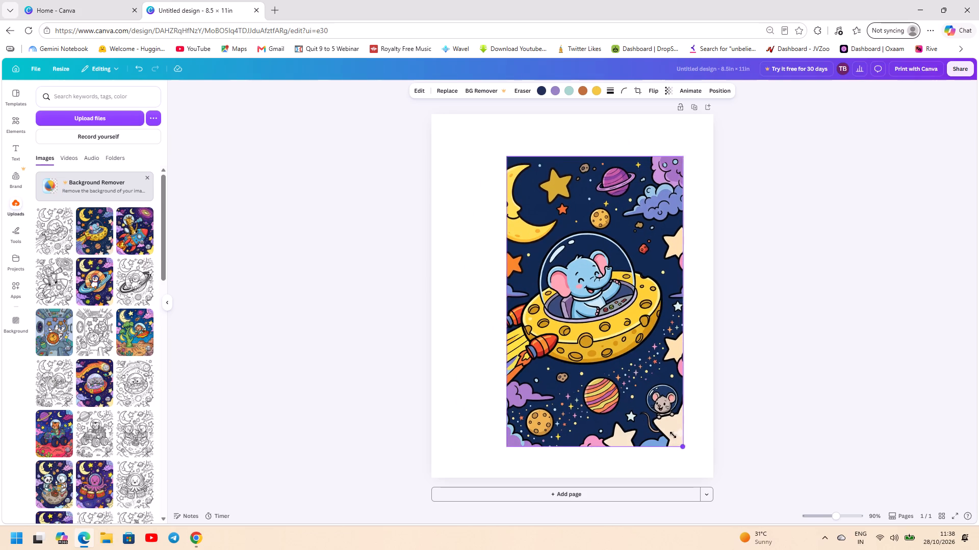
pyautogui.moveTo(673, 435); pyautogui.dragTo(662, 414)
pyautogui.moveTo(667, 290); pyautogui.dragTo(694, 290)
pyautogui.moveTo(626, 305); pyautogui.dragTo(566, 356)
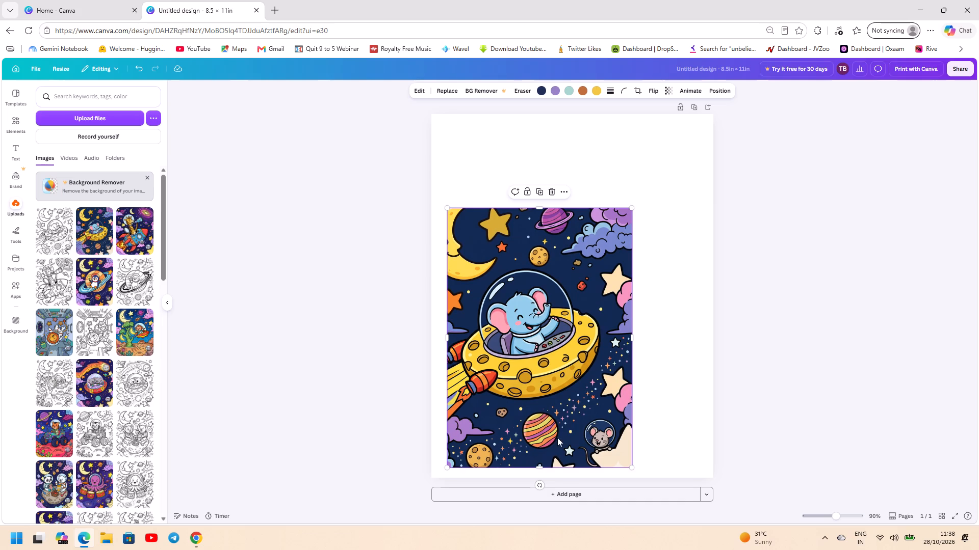
# Scale the elephant image down to roughly a third of the page width and move it to the page's upper-left area.
pyautogui.moveTo(632, 465); pyautogui.dragTo(585, 363)
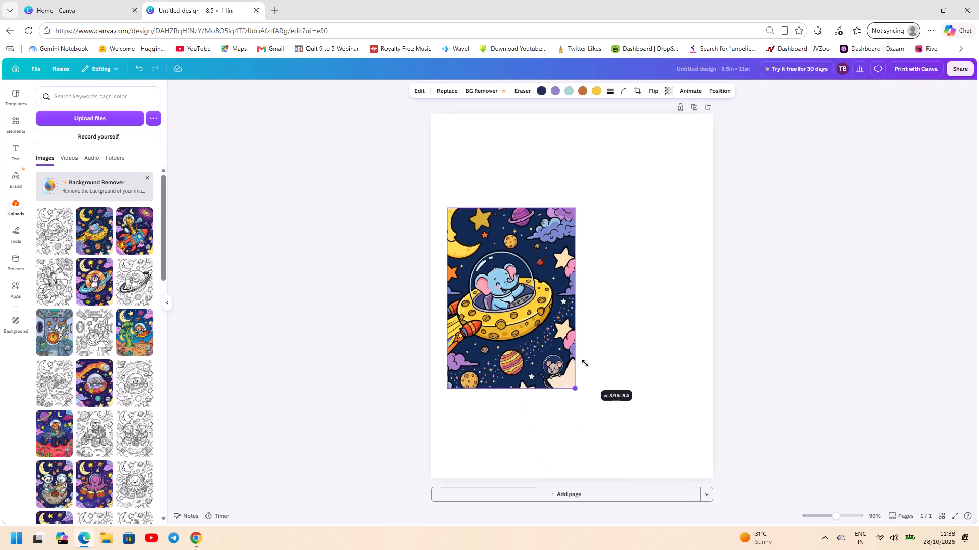
pyautogui.moveTo(585, 363); pyautogui.dragTo(560, 317)
pyautogui.moveTo(507, 310); pyautogui.dragTo(502, 237)
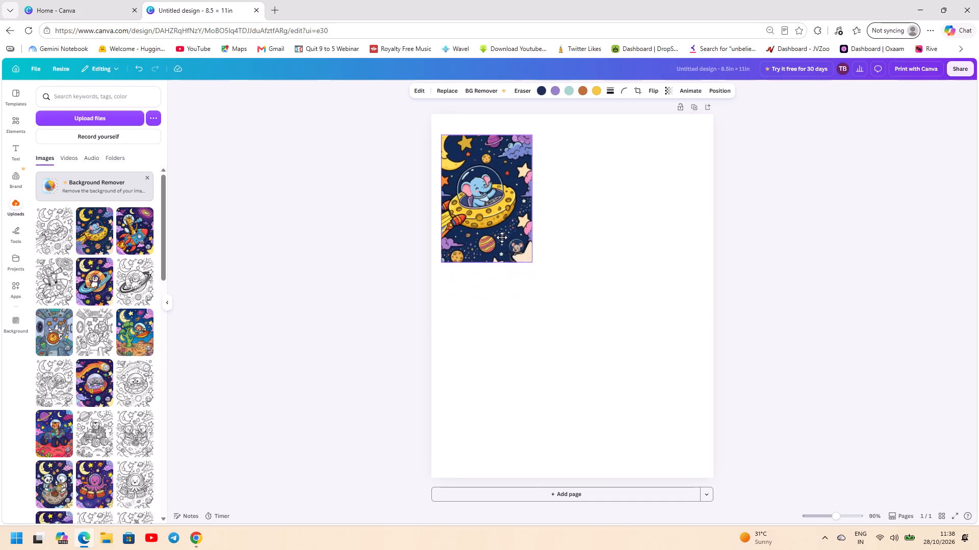
pyautogui.moveTo(502, 237); pyautogui.dragTo(502, 225)
# Extend the elephant image's crop to about 4.9 in tall, with its left side at the page edge and its right side widened.
pyautogui.moveTo(533, 188); pyautogui.dragTo(546, 188)
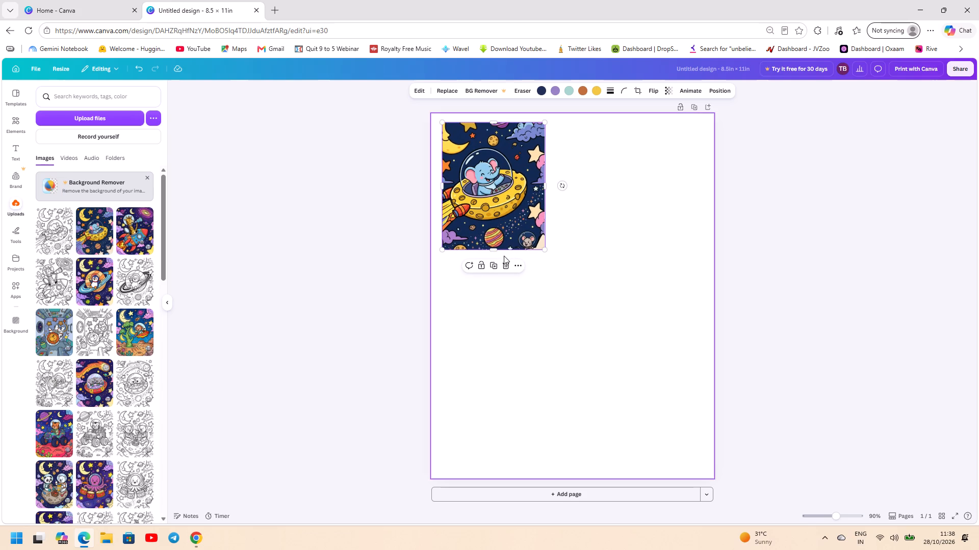
pyautogui.moveTo(493, 250); pyautogui.dragTo(491, 286)
pyautogui.moveTo(544, 204); pyautogui.dragTo(587, 206)
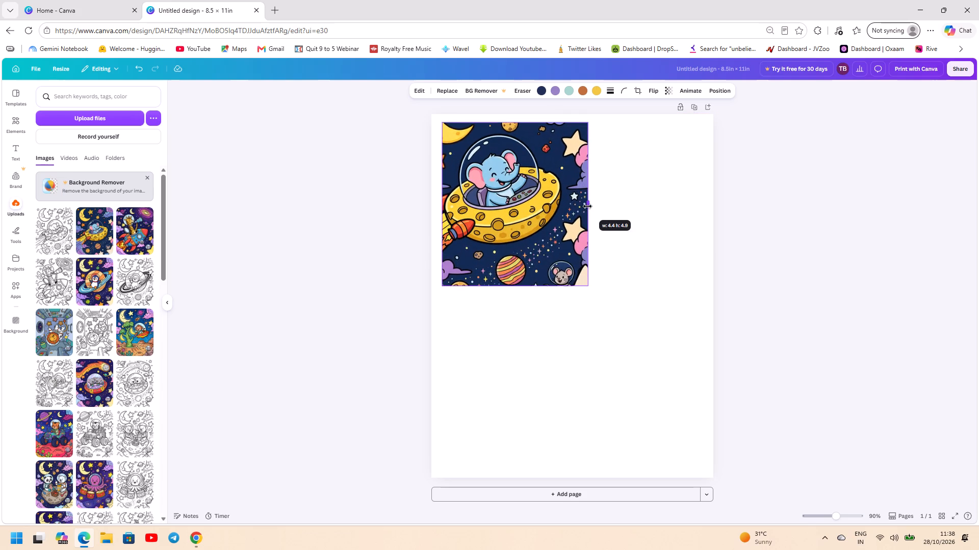
pyautogui.moveTo(587, 206); pyautogui.dragTo(523, 210)
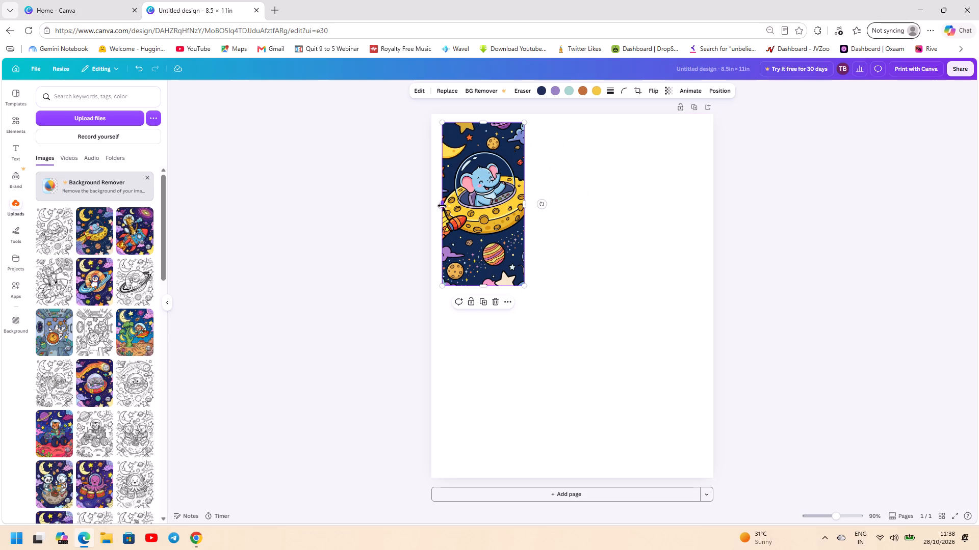
pyautogui.moveTo(442, 206); pyautogui.dragTo(431, 207)
pyautogui.moveTo(527, 203); pyautogui.dragTo(557, 204)
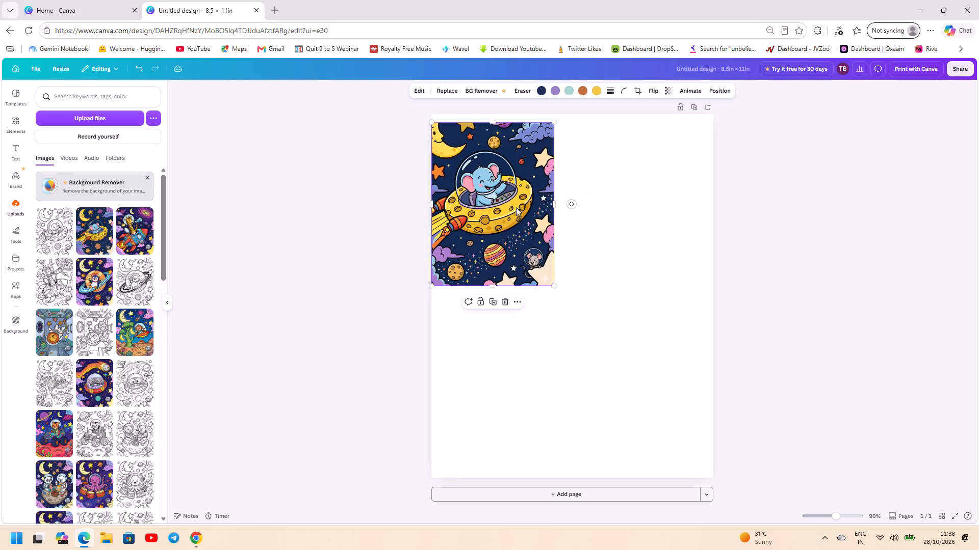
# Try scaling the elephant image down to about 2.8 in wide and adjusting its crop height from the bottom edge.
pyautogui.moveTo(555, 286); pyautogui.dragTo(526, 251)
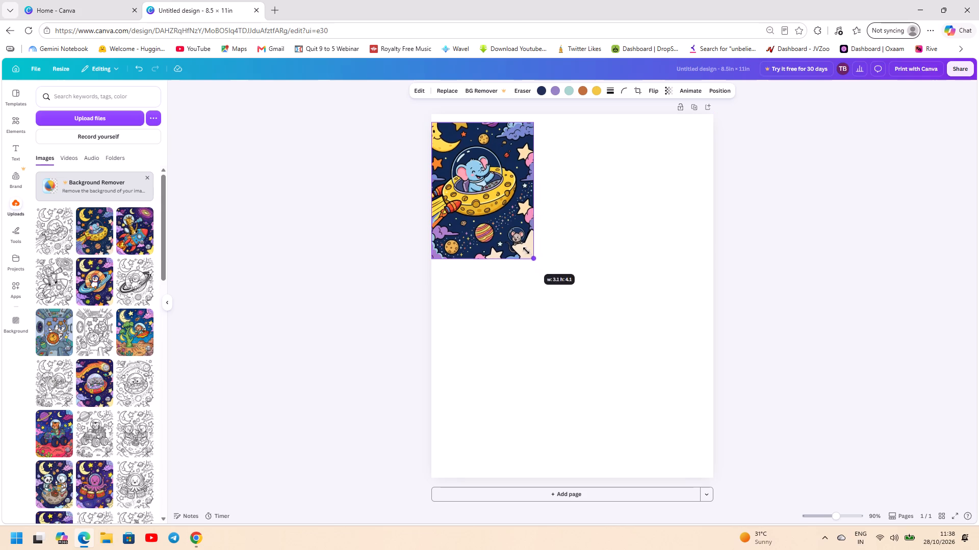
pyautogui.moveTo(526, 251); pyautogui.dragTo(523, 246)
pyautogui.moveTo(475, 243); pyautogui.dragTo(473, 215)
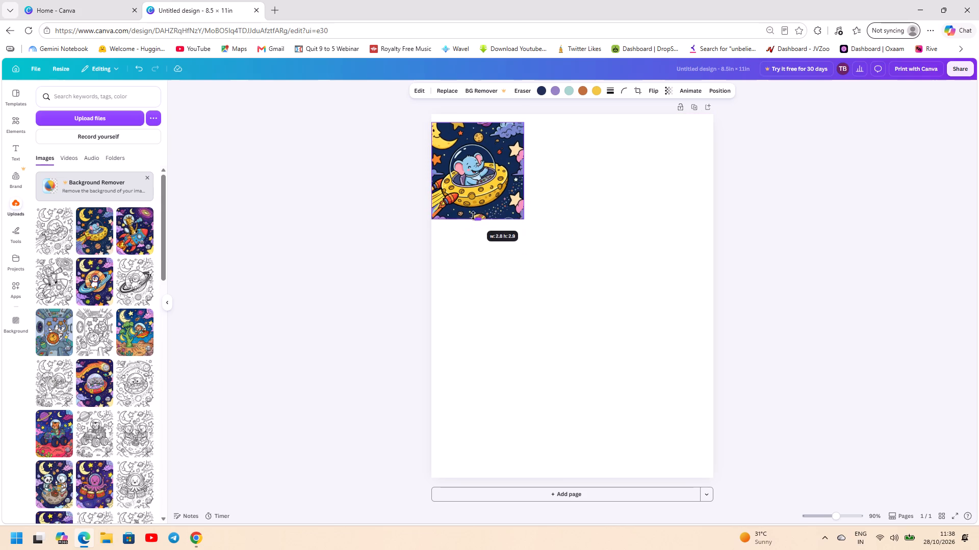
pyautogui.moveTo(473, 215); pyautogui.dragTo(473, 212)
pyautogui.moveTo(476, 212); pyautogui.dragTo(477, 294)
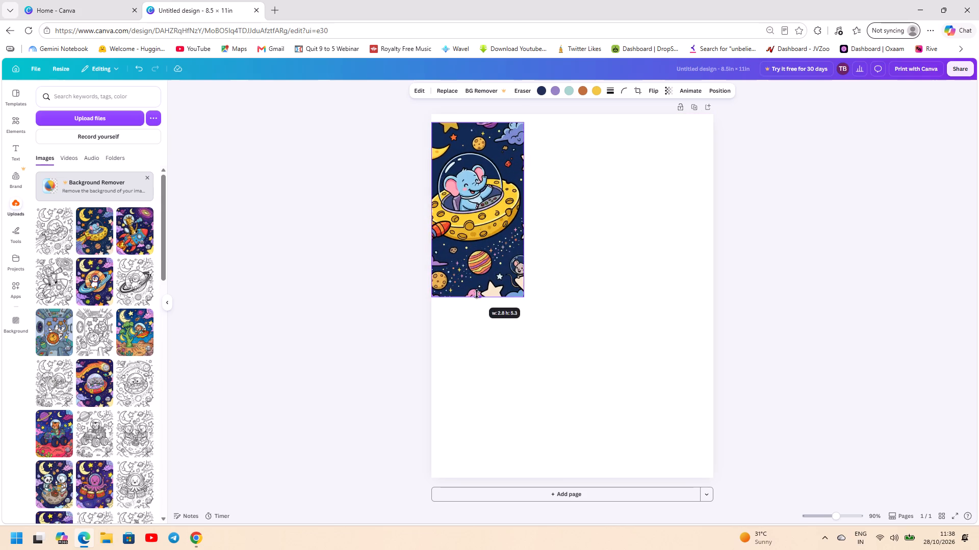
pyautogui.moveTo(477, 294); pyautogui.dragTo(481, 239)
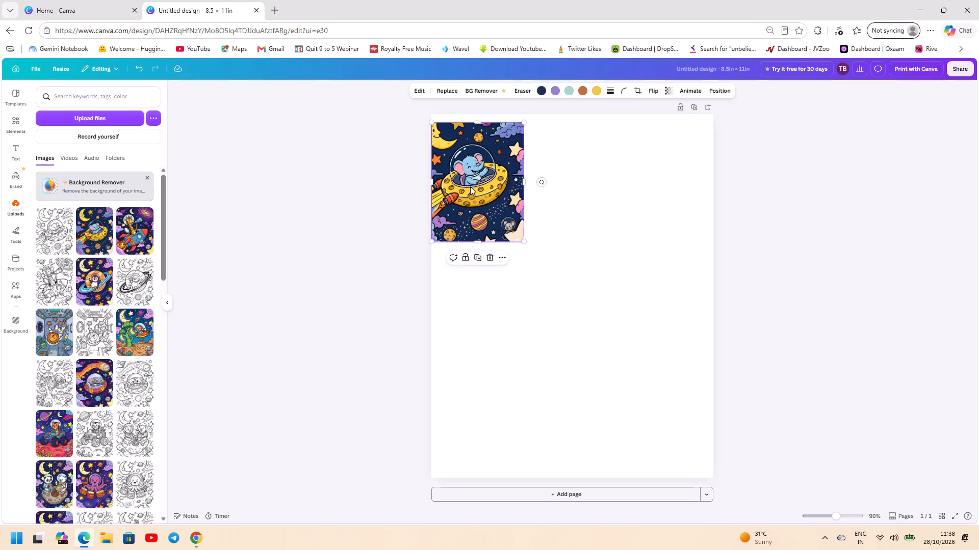
# Move the elephant image toward the page centre and scale it up from its corners to about two-thirds of the page width.
pyautogui.moveTo(492, 189); pyautogui.dragTo(543, 257)
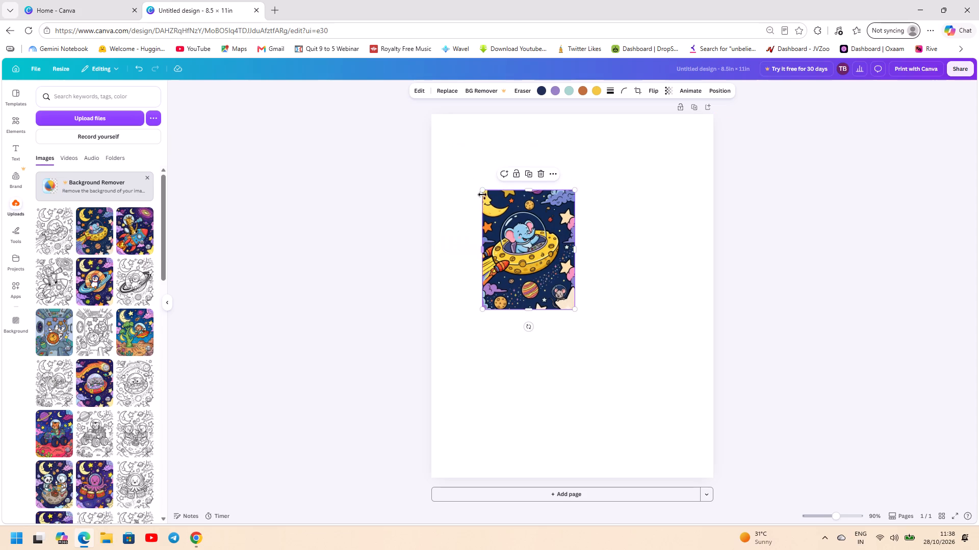
pyautogui.moveTo(481, 190); pyautogui.dragTo(461, 171)
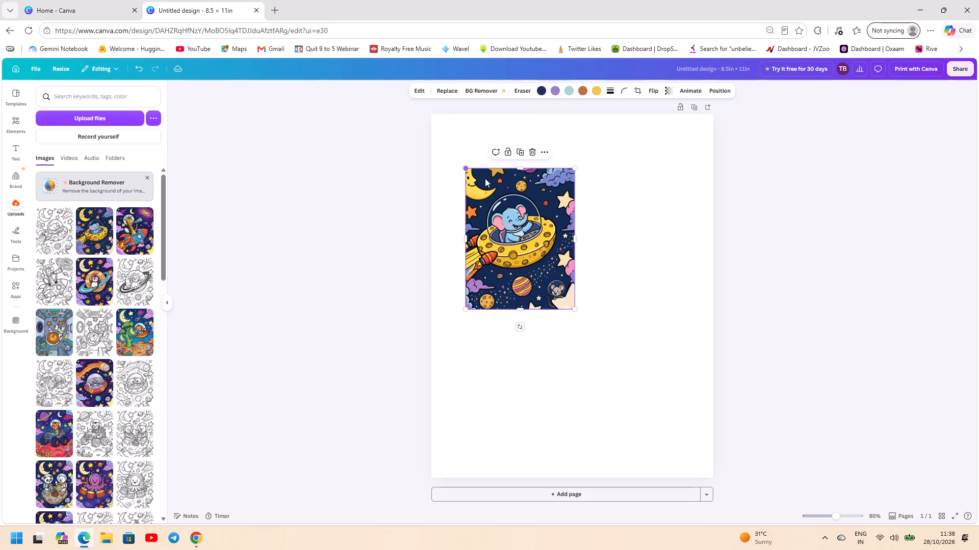
pyautogui.moveTo(573, 171); pyautogui.dragTo(587, 152)
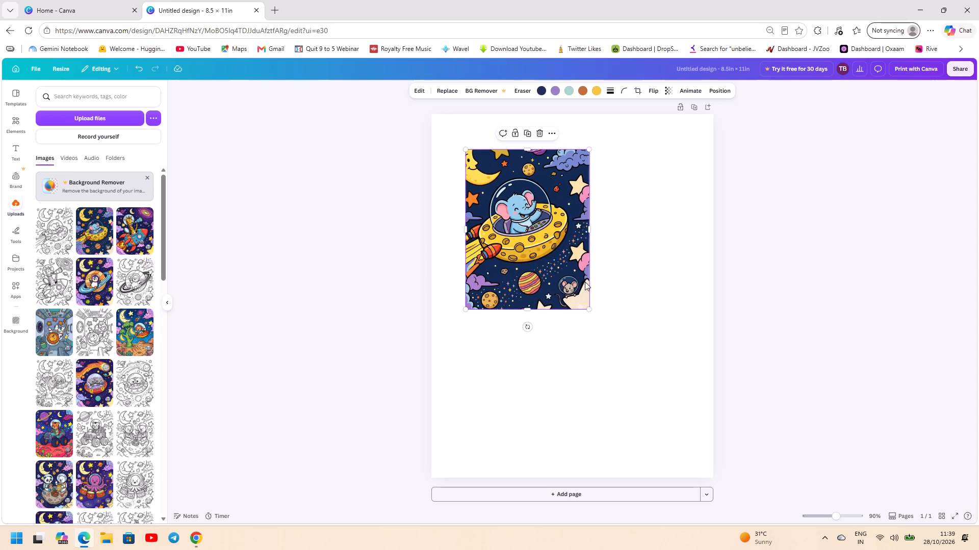
pyautogui.moveTo(587, 310); pyautogui.dragTo(604, 335)
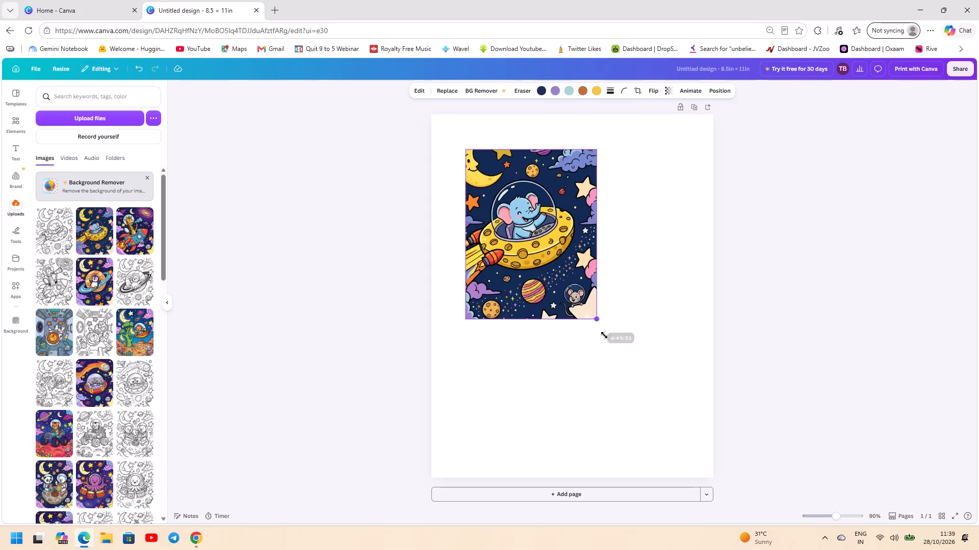
pyautogui.moveTo(604, 335); pyautogui.dragTo(657, 393)
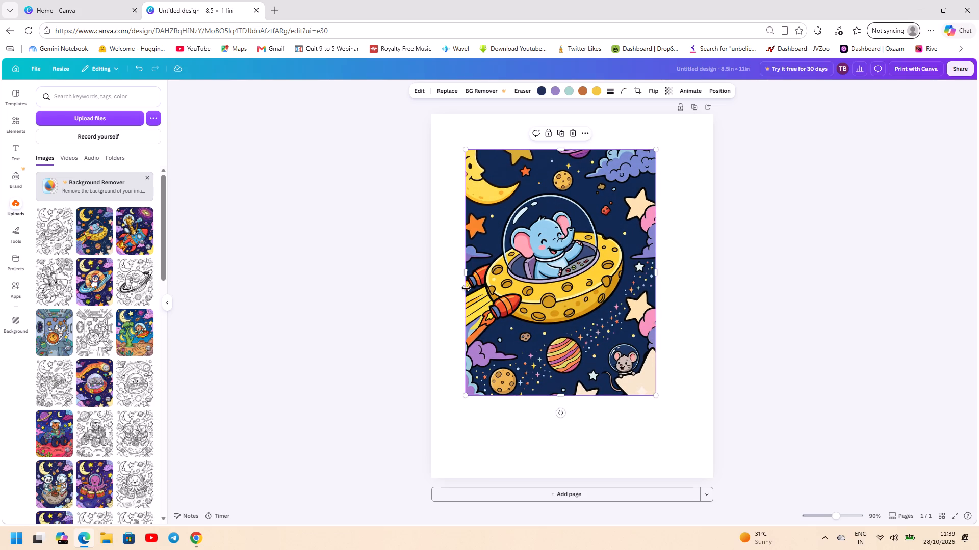
# Extend the elephant image's left side to the page edge, narrow it to about 6.2 in wide and lengthen it to about 7.8 in.
pyautogui.moveTo(463, 278); pyautogui.dragTo(428, 281)
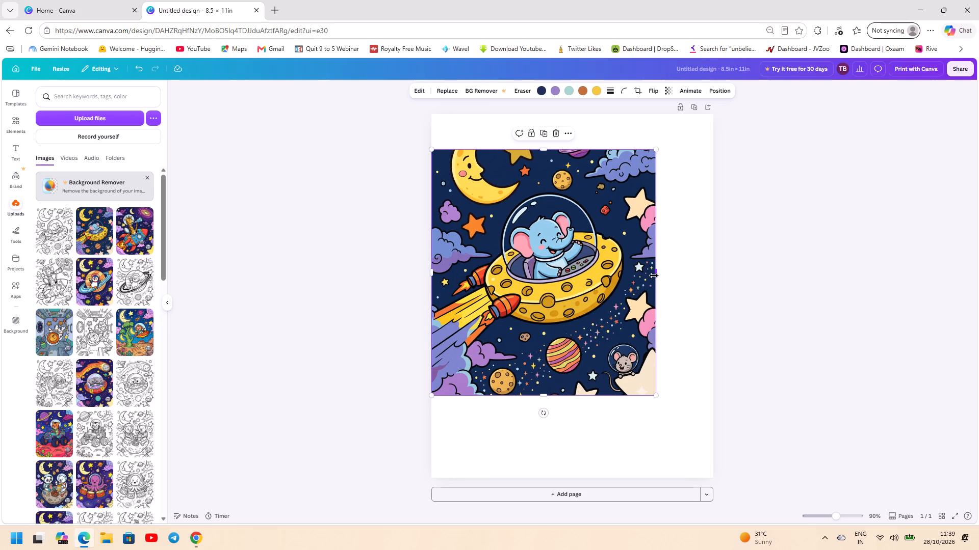
pyautogui.moveTo(654, 276); pyautogui.dragTo(634, 275)
pyautogui.moveTo(535, 393); pyautogui.dragTo(532, 435)
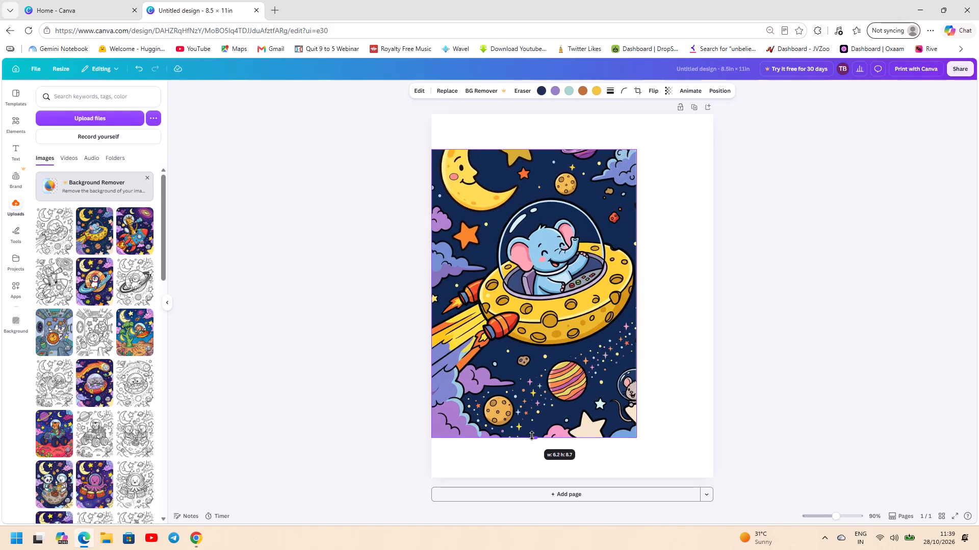
pyautogui.moveTo(532, 435); pyautogui.dragTo(538, 405)
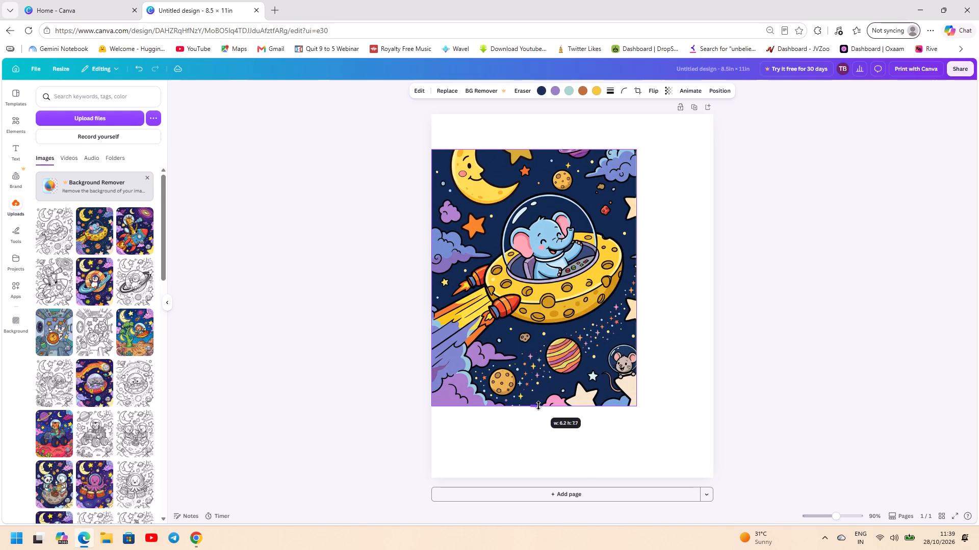
pyautogui.moveTo(538, 405); pyautogui.dragTo(540, 403)
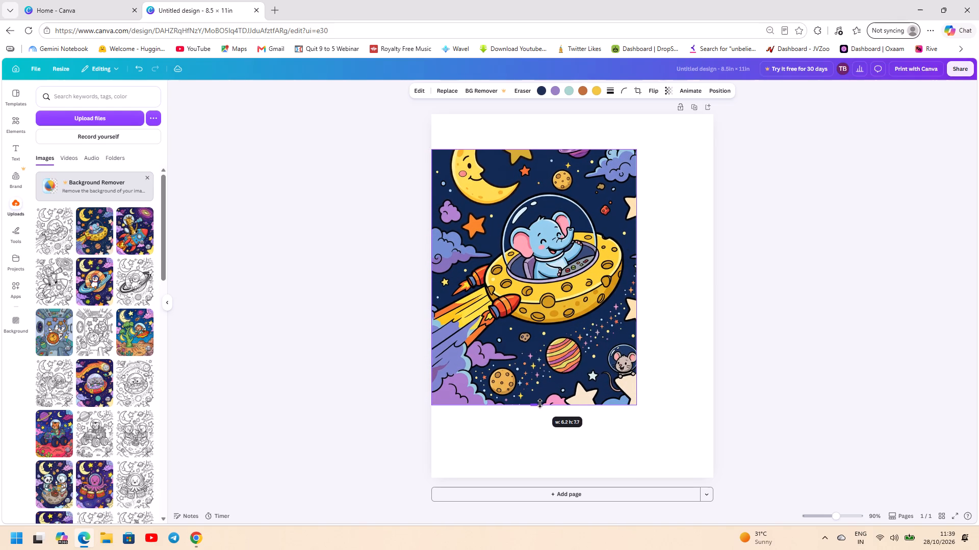
pyautogui.moveTo(540, 403); pyautogui.dragTo(540, 405)
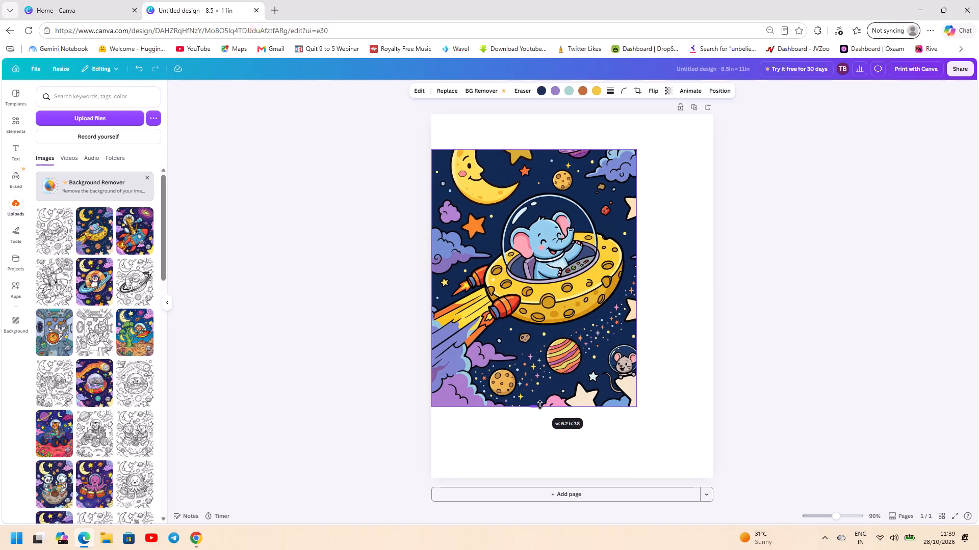
# Extend the elephant image up to the page's top edge, about 8.9 in tall, and widen its right side to about 6.6 in.
pyautogui.moveTo(535, 150); pyautogui.dragTo(534, 142)
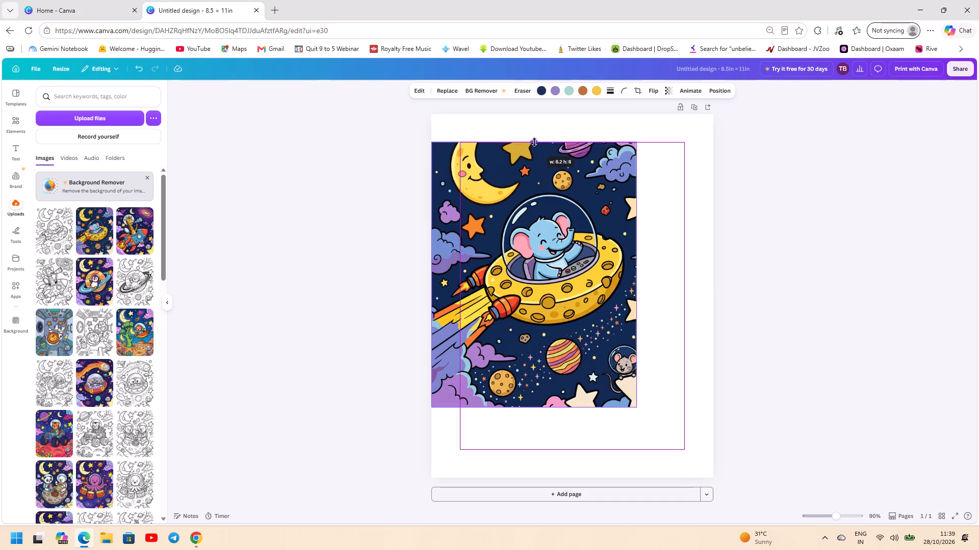
pyautogui.moveTo(534, 142); pyautogui.dragTo(534, 116)
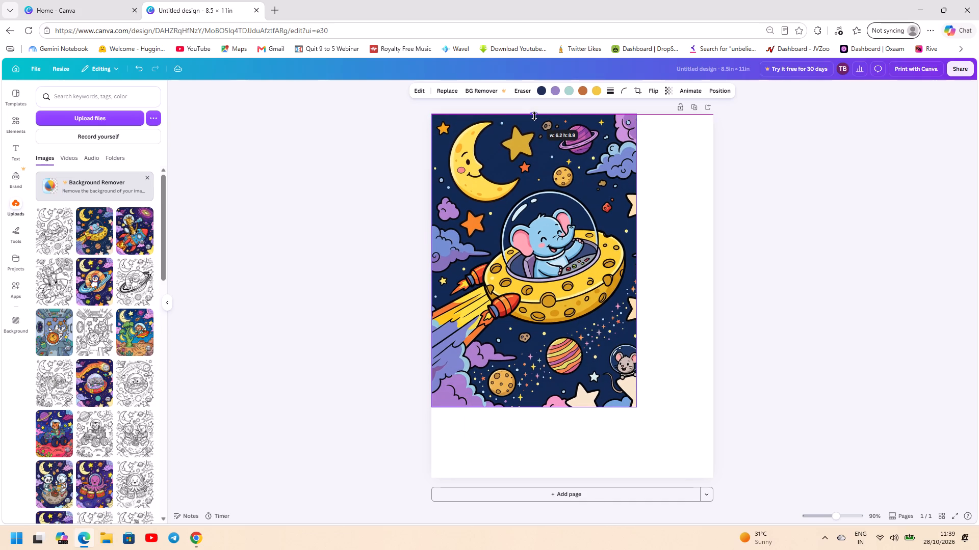
pyautogui.moveTo(534, 116); pyautogui.dragTo(534, 116)
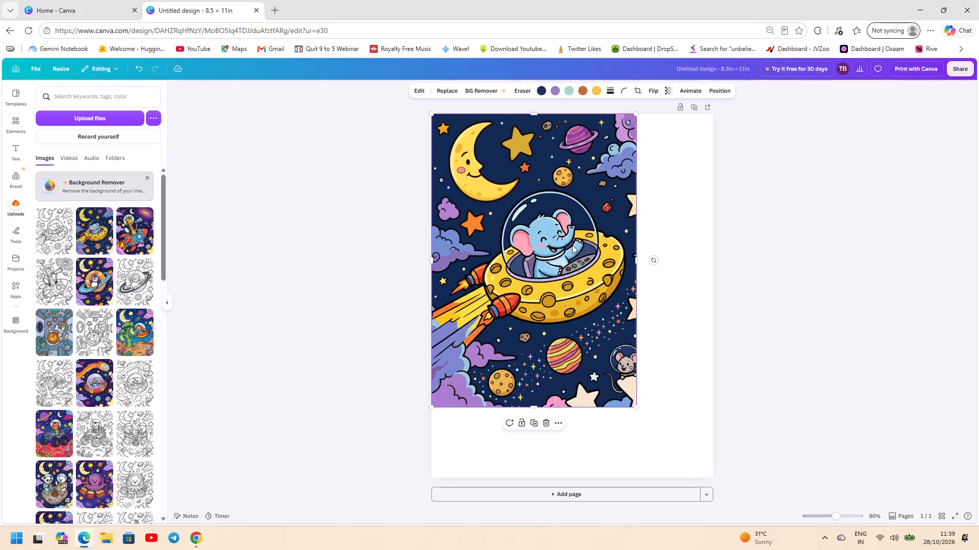
pyautogui.moveTo(637, 259); pyautogui.dragTo(665, 260)
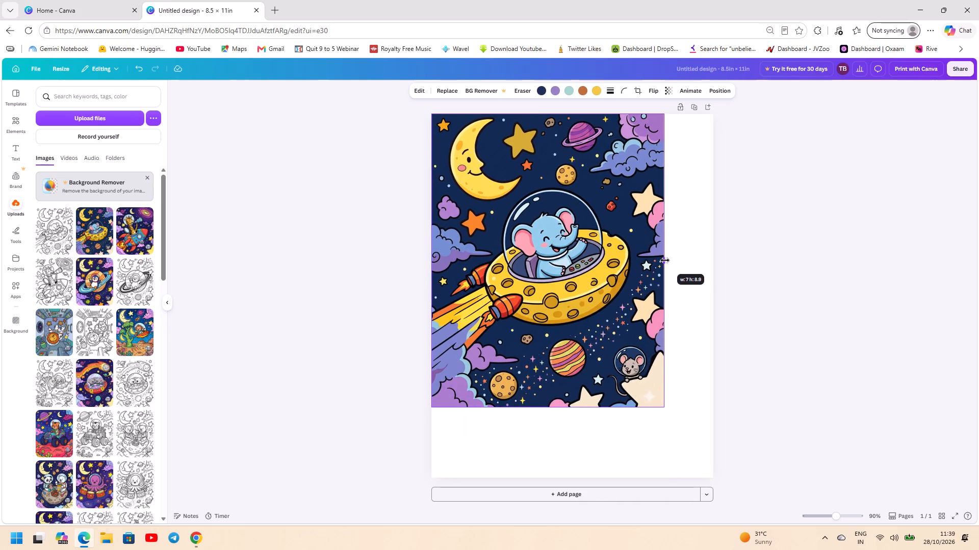
pyautogui.moveTo(665, 260); pyautogui.dragTo(652, 260)
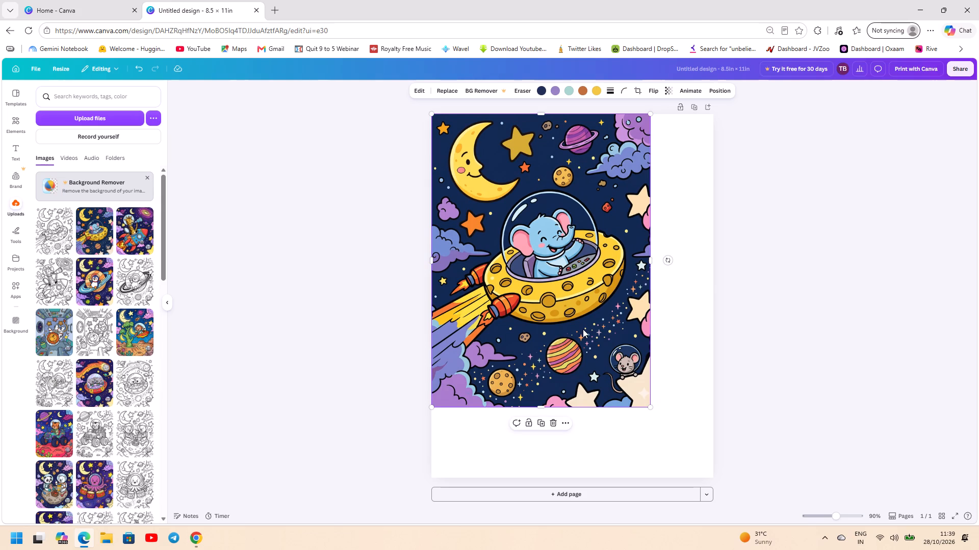
# Move the elephant image down and across to roughly the middle of the page, leaving white margins all around.
pyautogui.moveTo(562, 316); pyautogui.dragTo(565, 347)
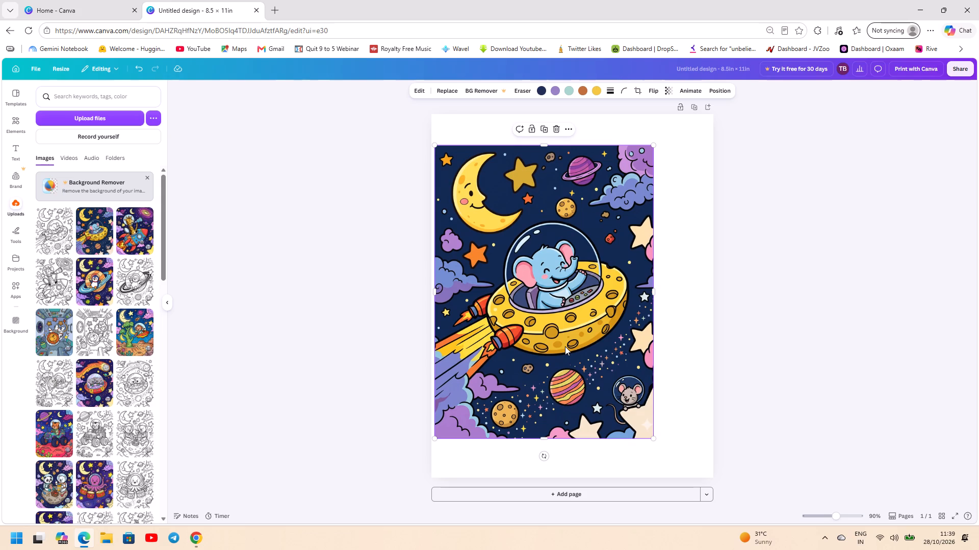
pyautogui.moveTo(546, 352); pyautogui.dragTo(571, 353)
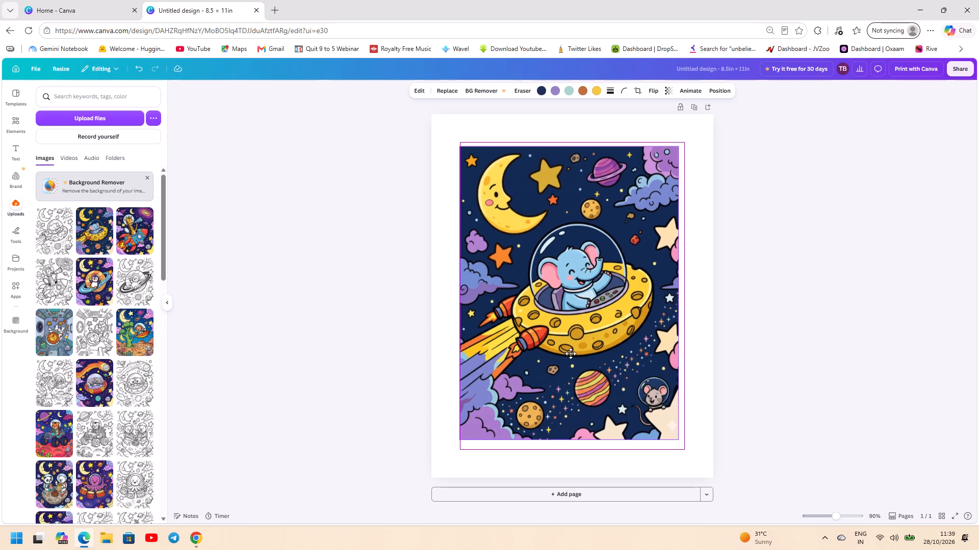
pyautogui.moveTo(571, 353); pyautogui.dragTo(577, 353)
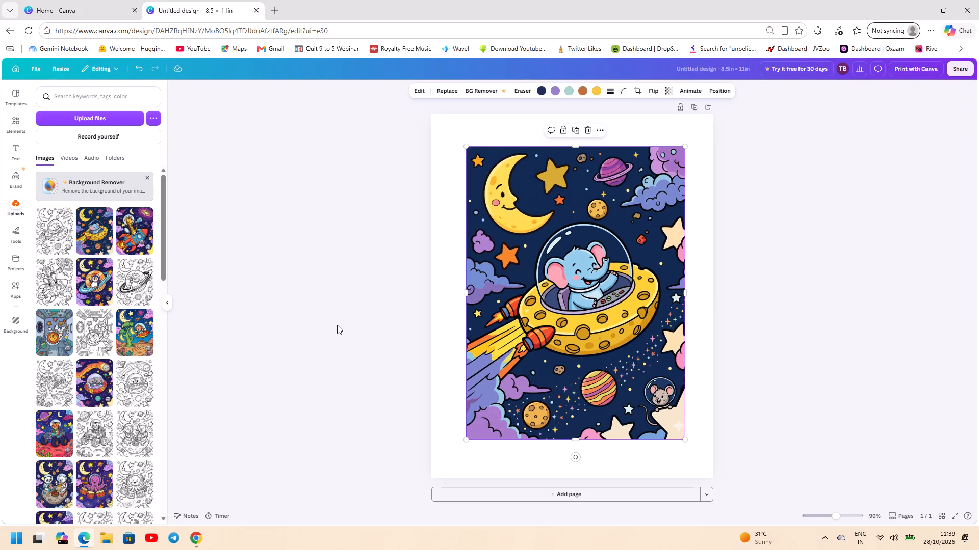
pyautogui.click(577, 322)
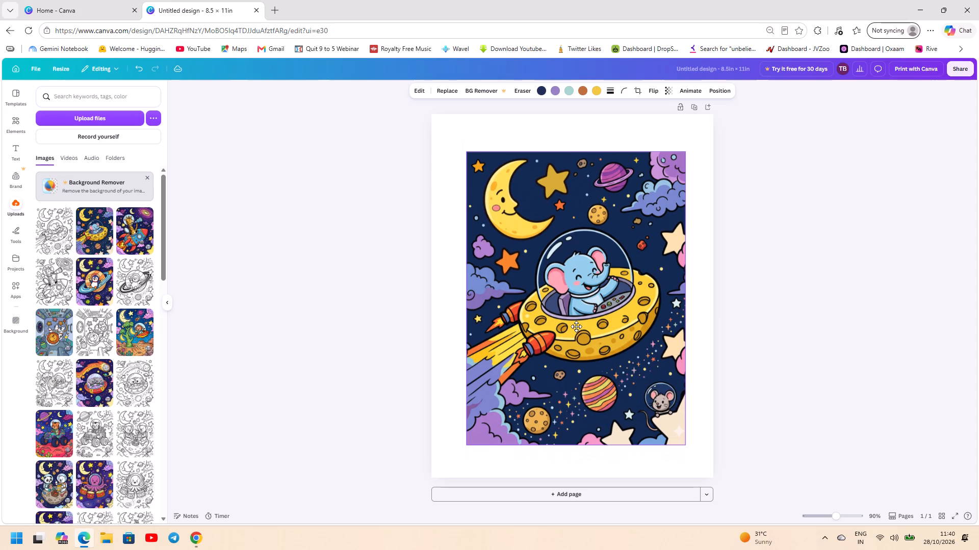
# Fine-tune the elephant image to about 6.6 in wide and extend its top and bottom edges to slightly over 9 in tall.
pyautogui.click(464, 300)
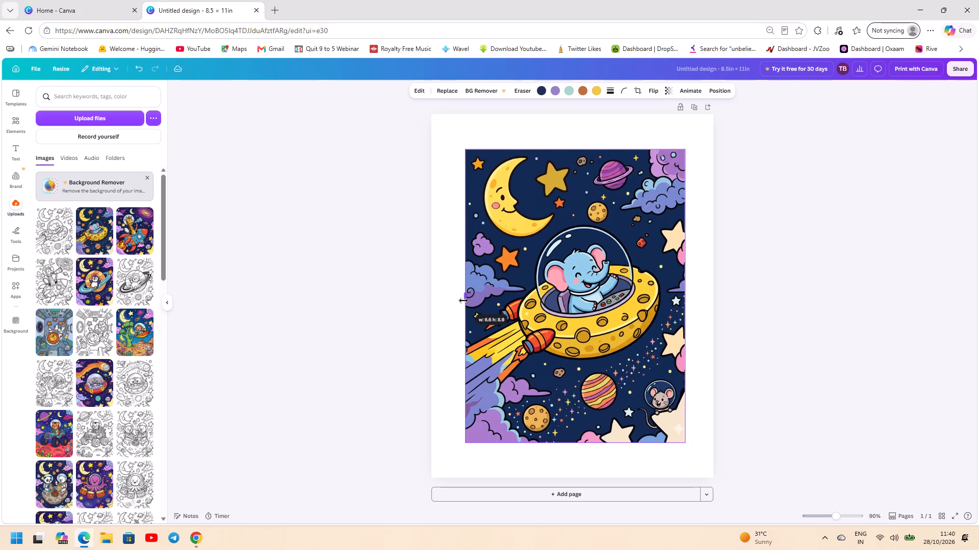
pyautogui.click(685, 297)
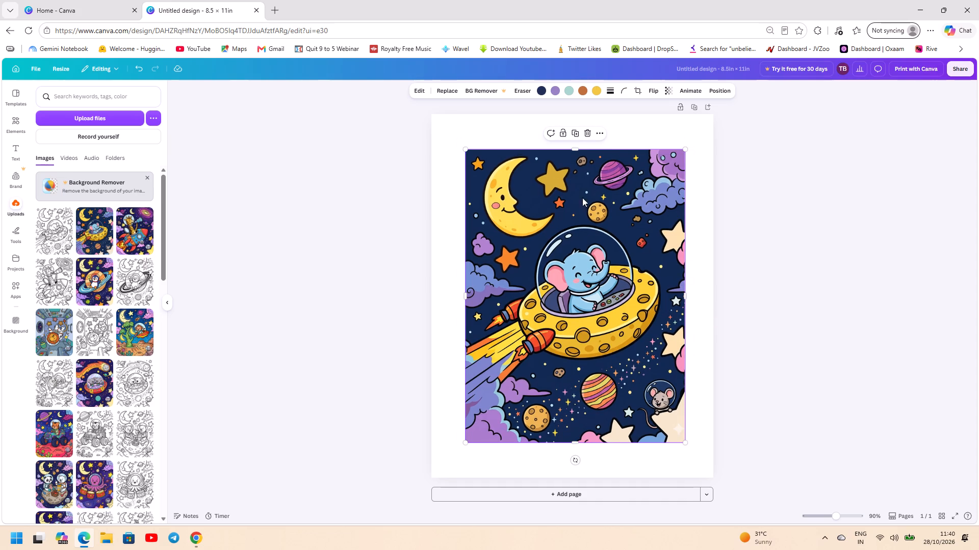
pyautogui.moveTo(574, 150); pyautogui.dragTo(575, 146)
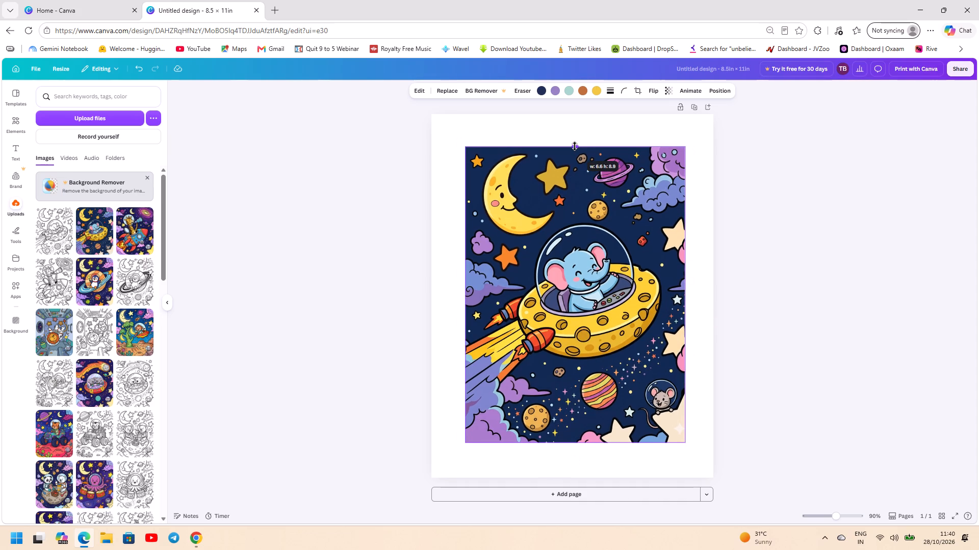
pyautogui.moveTo(575, 146); pyautogui.dragTo(574, 146)
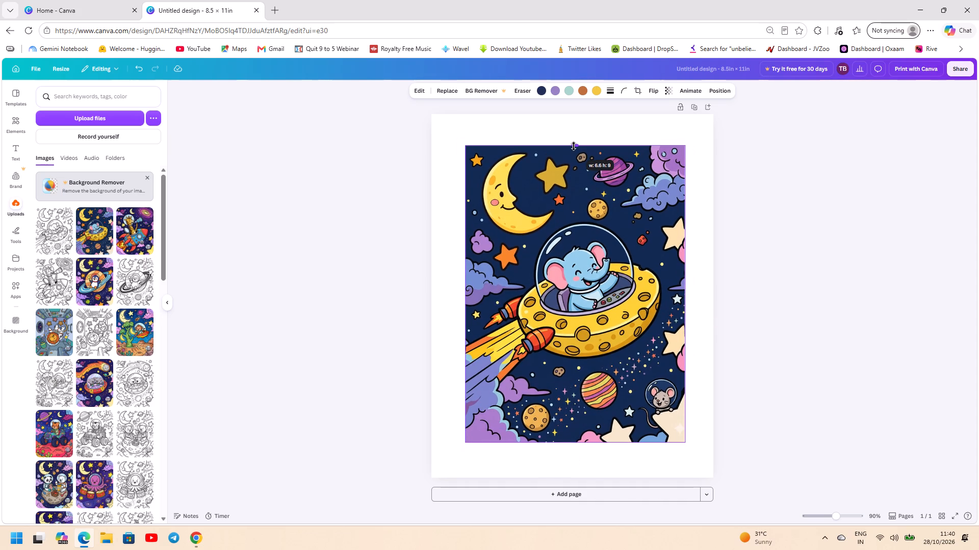
pyautogui.moveTo(574, 146); pyautogui.dragTo(574, 145)
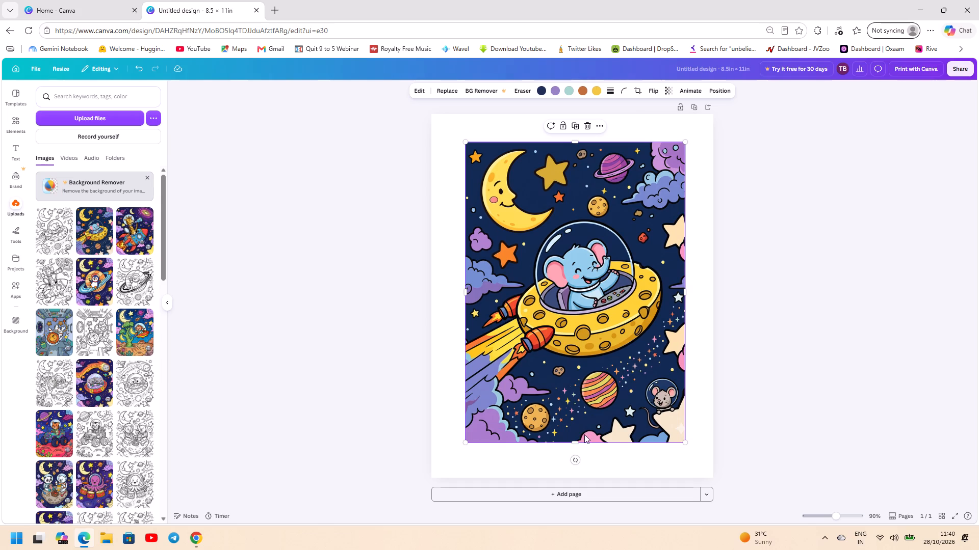
pyautogui.click(577, 442)
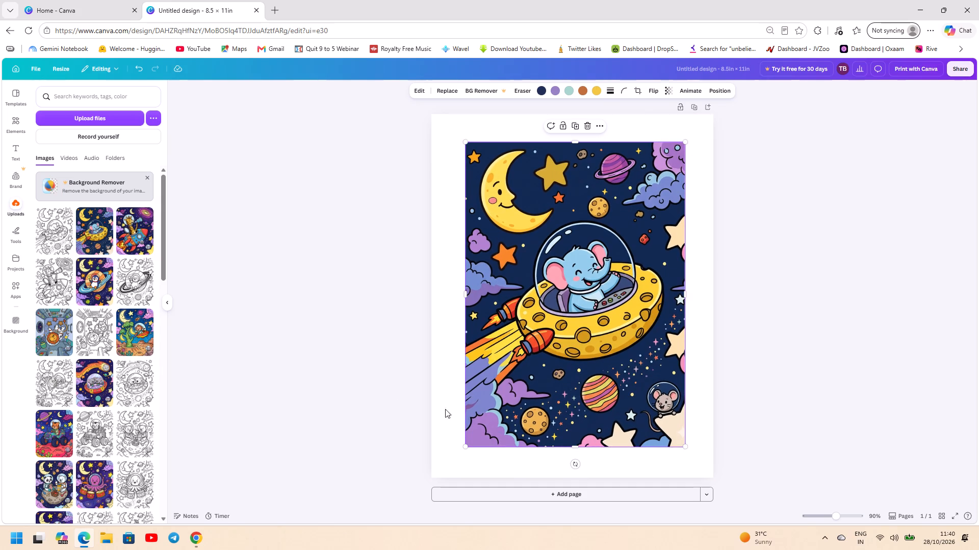
pyautogui.click(366, 380)
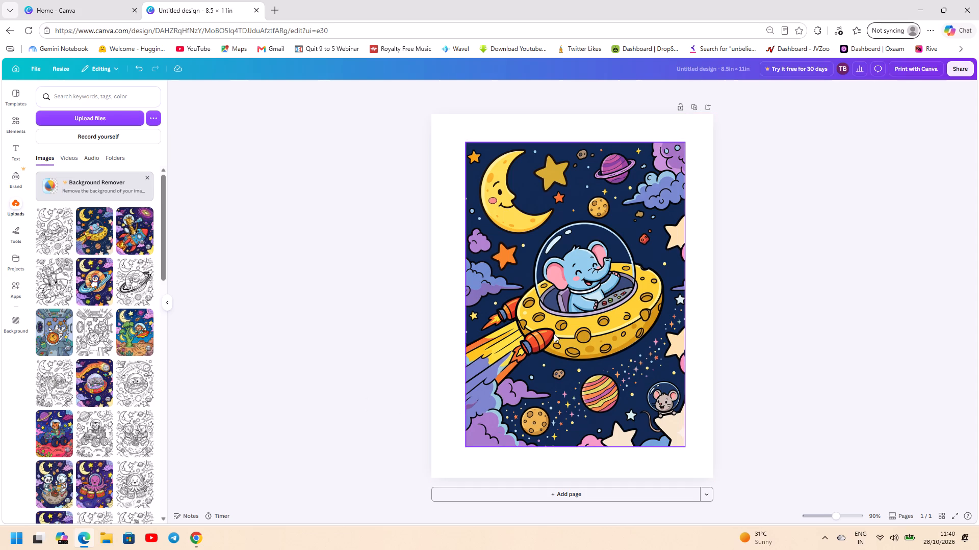
# Centre the elephant image horizontally on the page with even side margins.
pyautogui.click(562, 318)
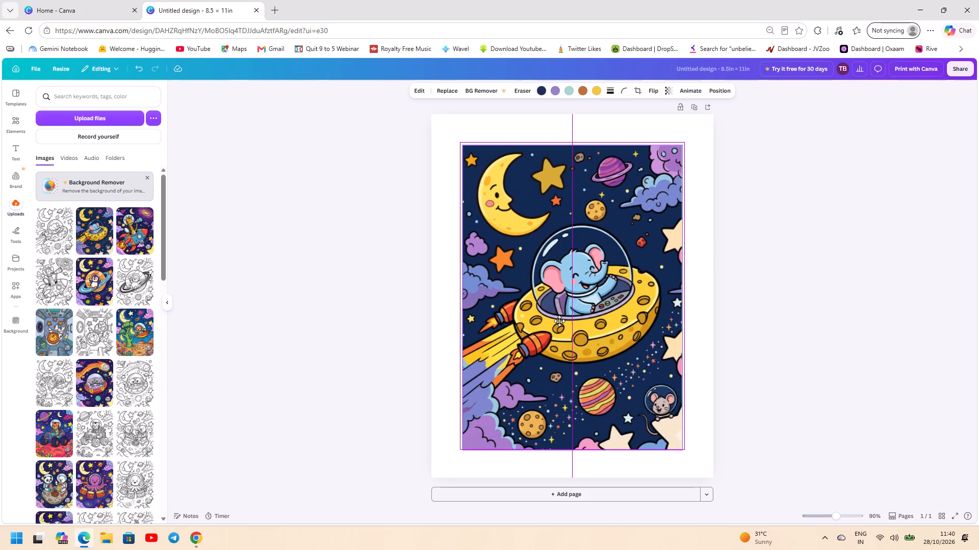
pyautogui.click(355, 297)
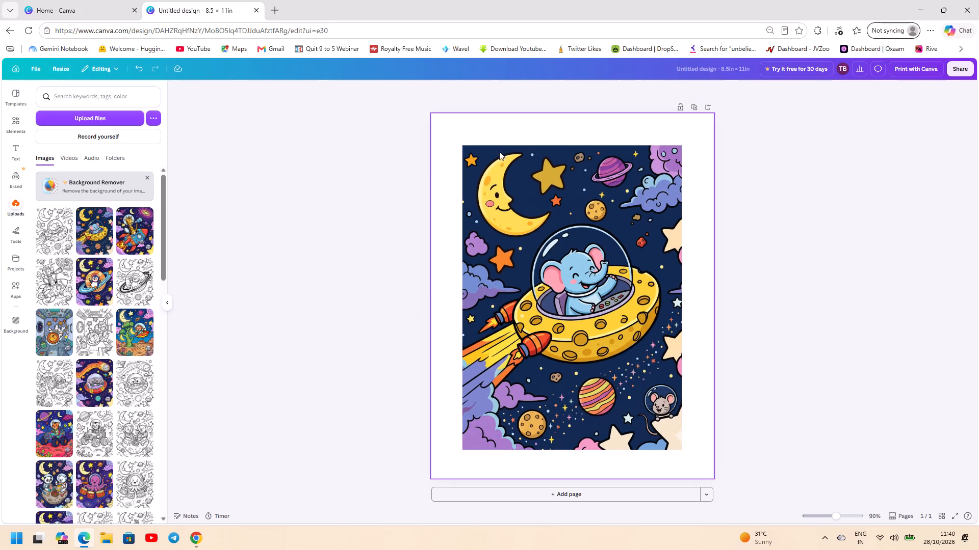
# Set the page background to the light green-to-blue default gradient.
pyautogui.click(507, 132)
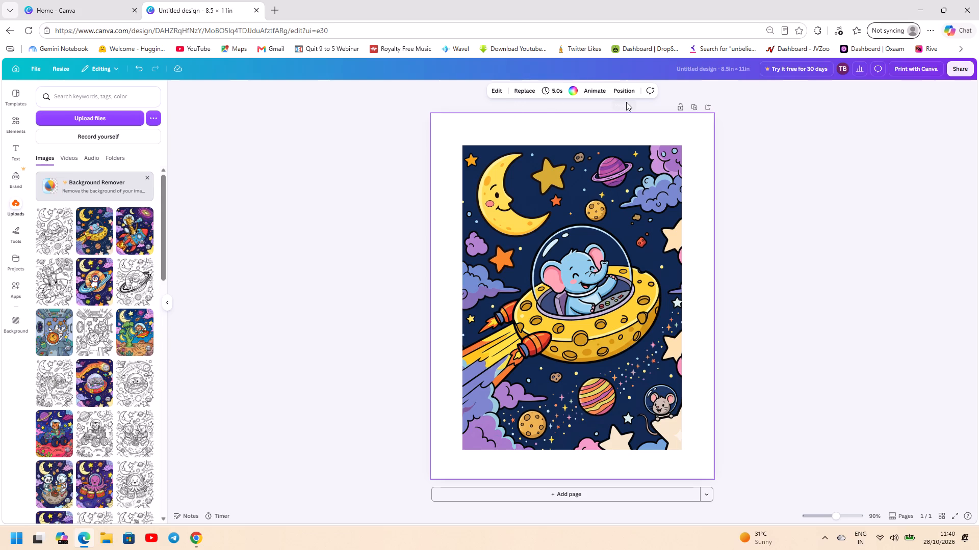
pyautogui.click(572, 91)
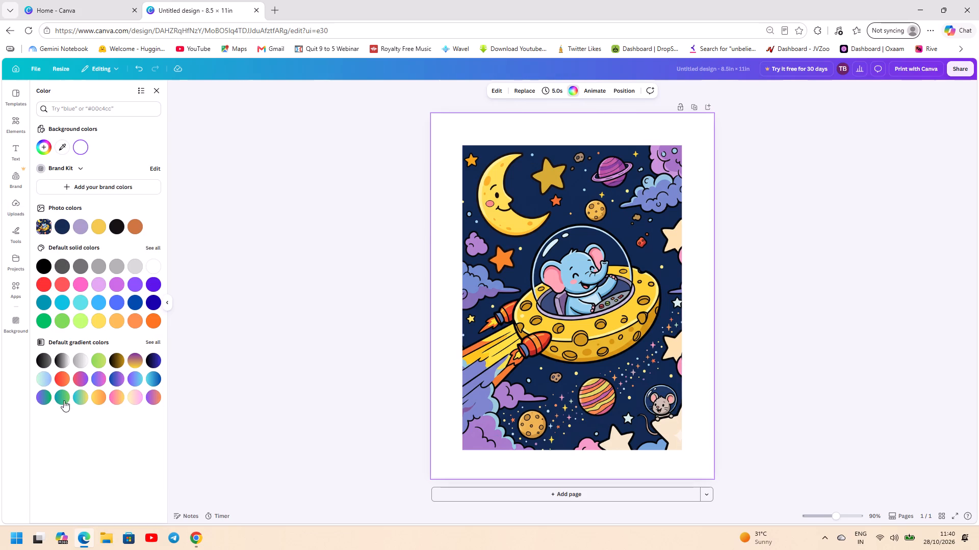
pyautogui.click(43, 383)
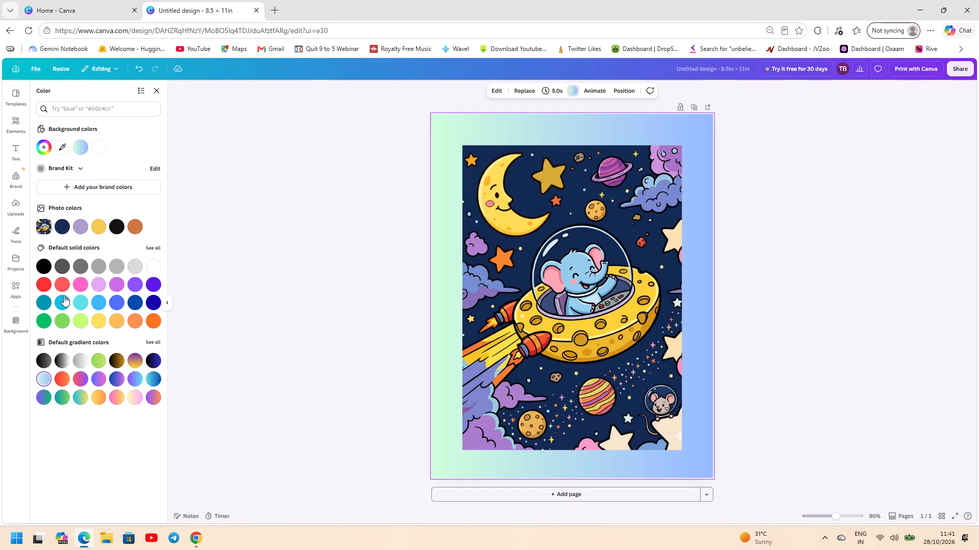
# Try pale shades from the full set of default solid colors and set the page background to solid light cyan.
pyautogui.click(149, 247)
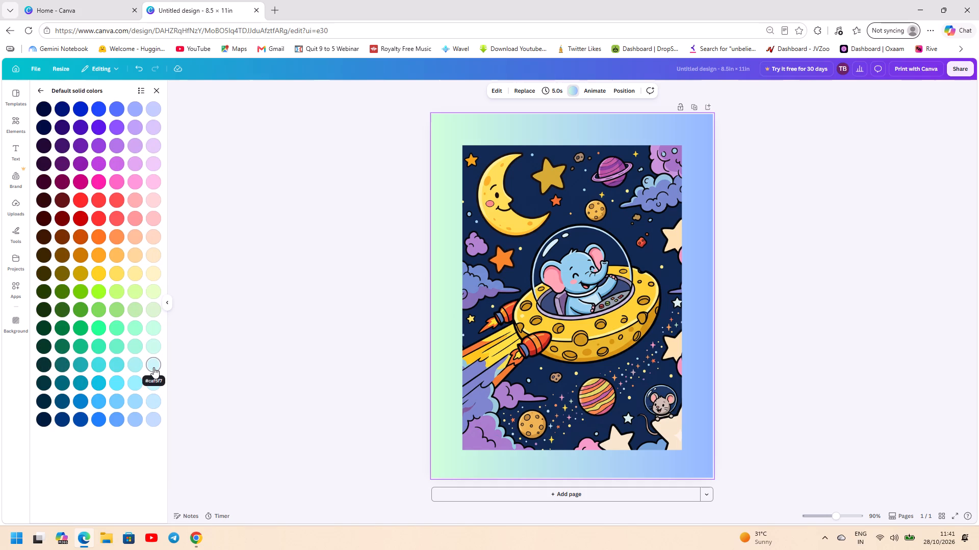
pyautogui.click(153, 367)
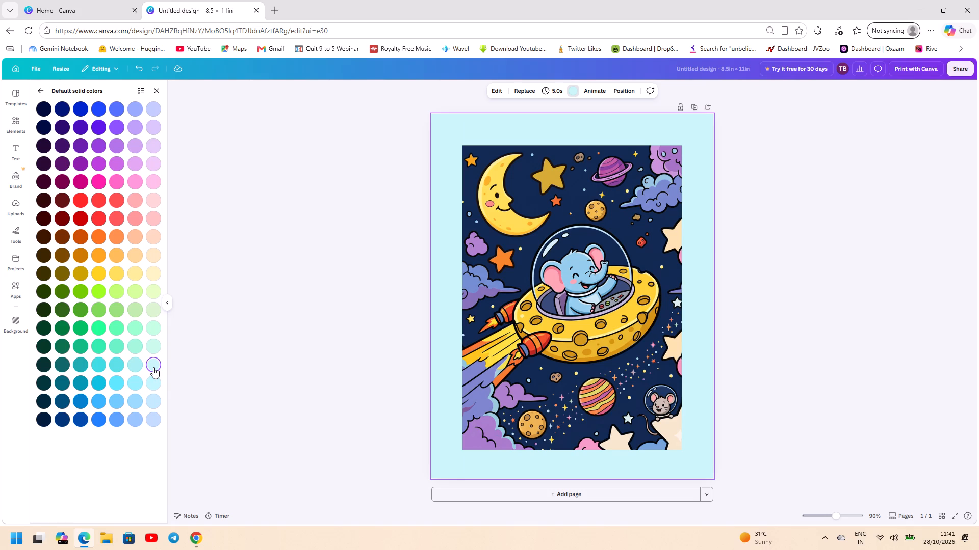
pyautogui.click(151, 417)
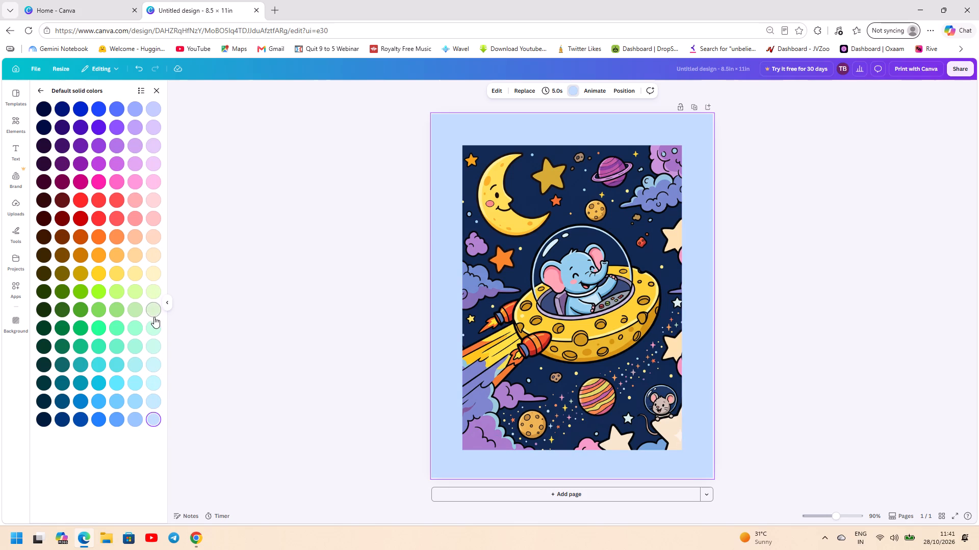
pyautogui.scroll(-1, 118, 352)
pyautogui.click(155, 332)
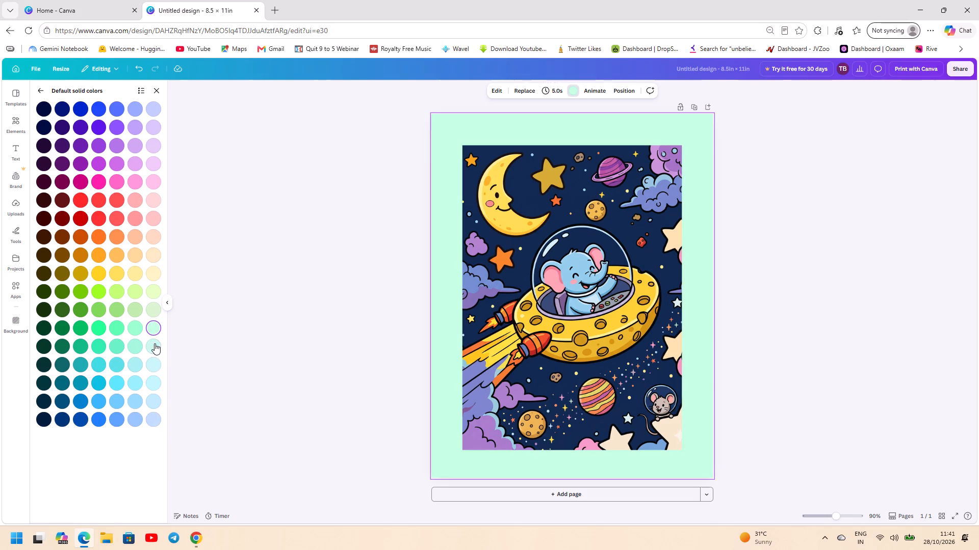
pyautogui.click(153, 382)
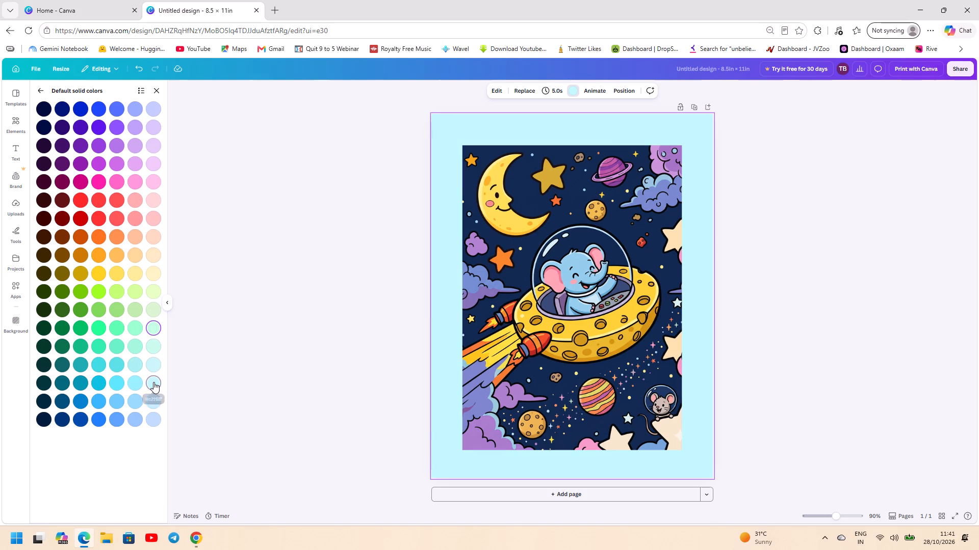
pyautogui.click(244, 353)
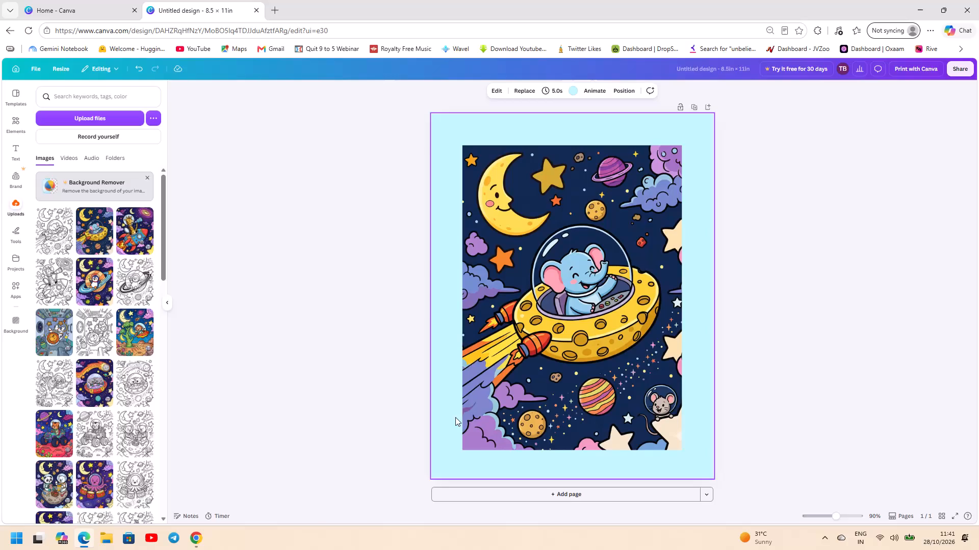
# Switch to File Explorer and open the Kdp folder containing the coloring page images.
pyautogui.hotkey('alt', 'Tab')
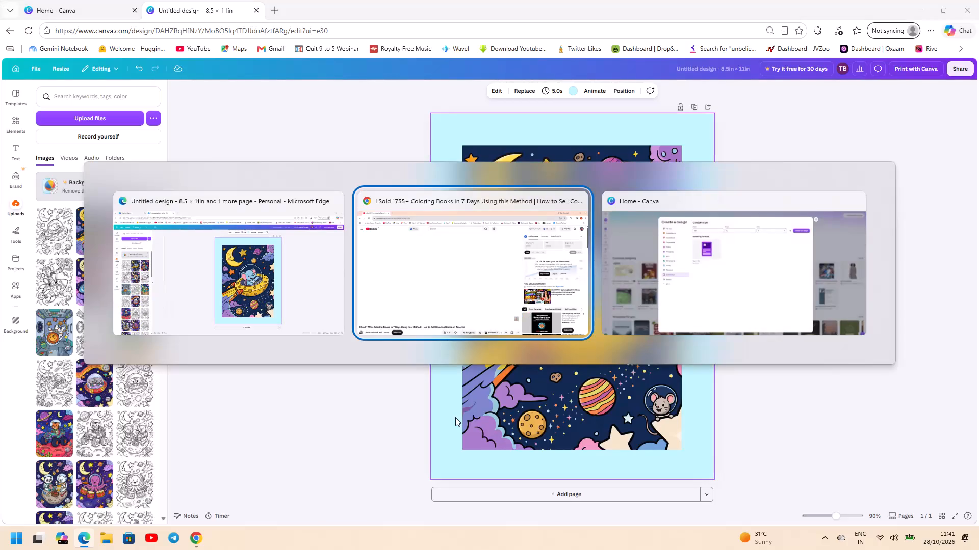
pyautogui.hotkey('alt', 'Tab')
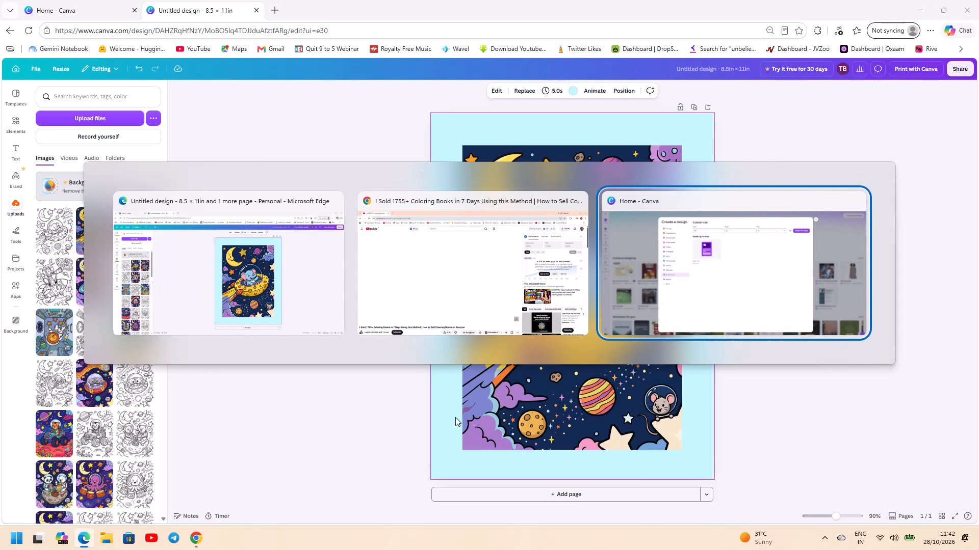
pyautogui.hotkey('alt', 'Tab')
pyautogui.hotkey('alt', 'Tab')
pyautogui.hotkey('alt', 'Tab')
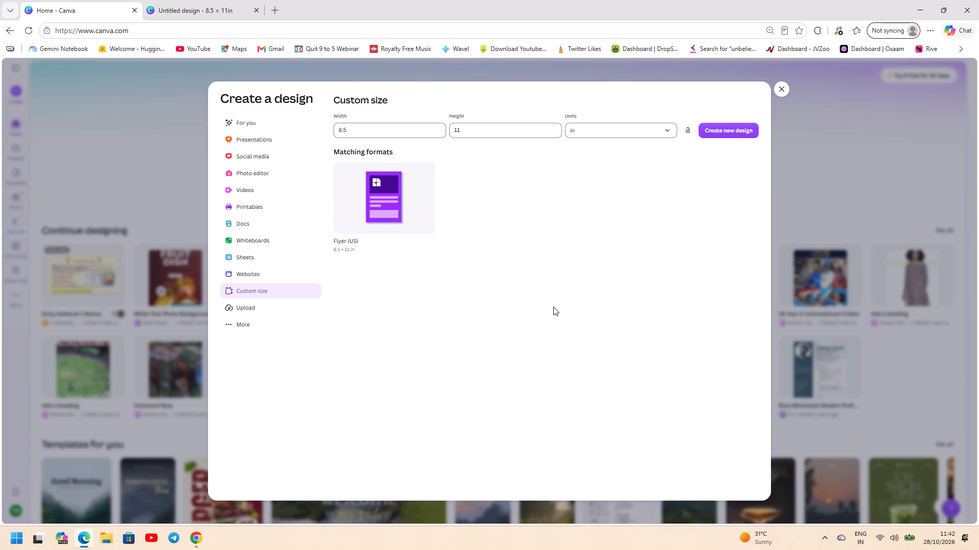
pyautogui.click(108, 539)
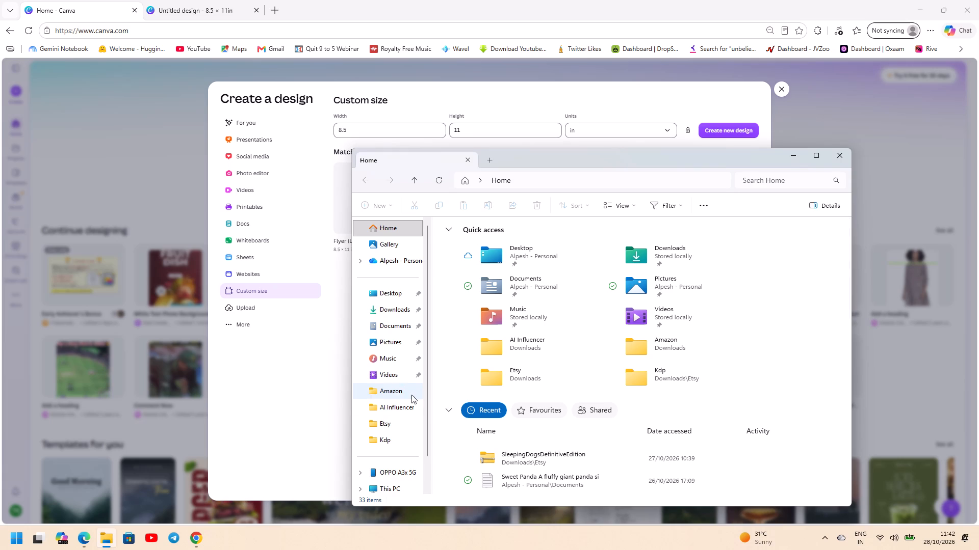
pyautogui.doubleClick(530, 374)
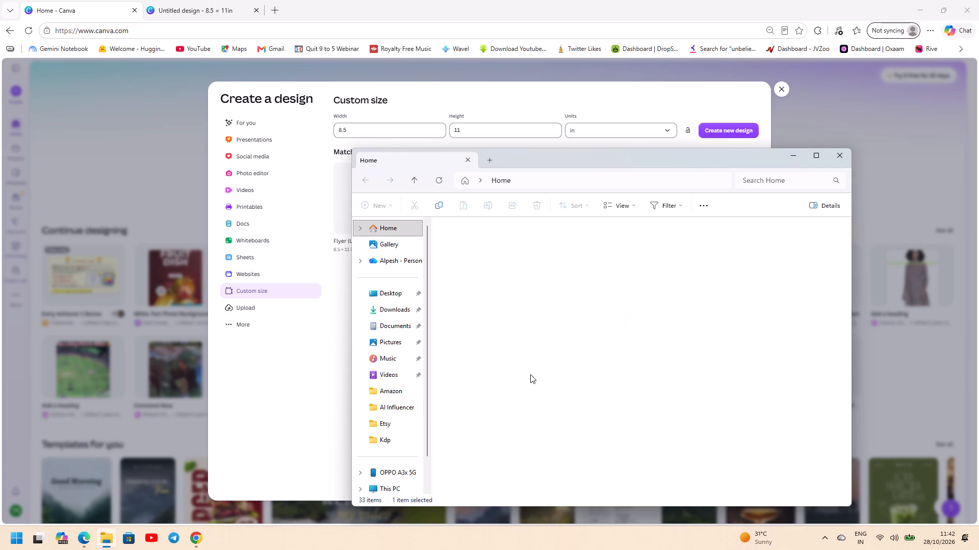
pyautogui.doubleClick(460, 256)
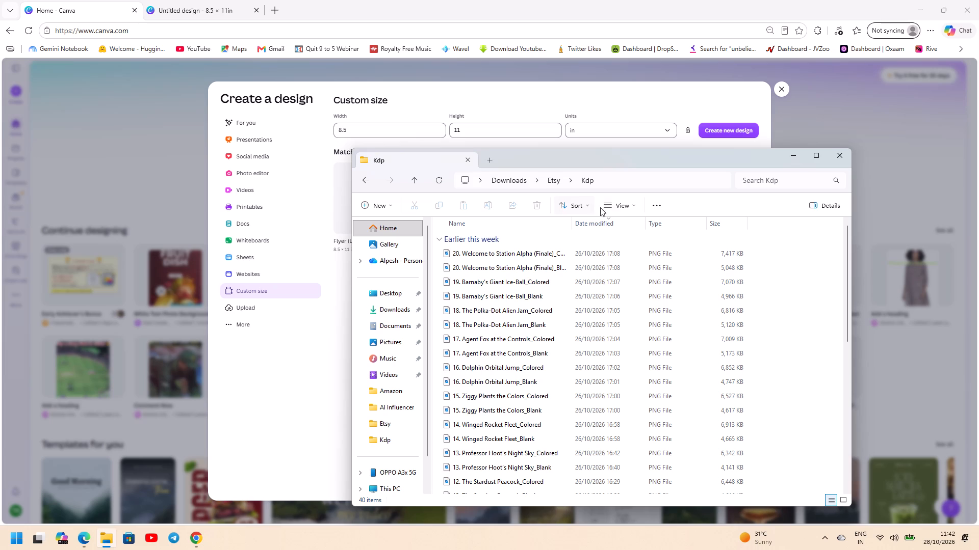
# Display the files in the Kdp folder as large icons, with the details pane hidden.
pyautogui.click(833, 207)
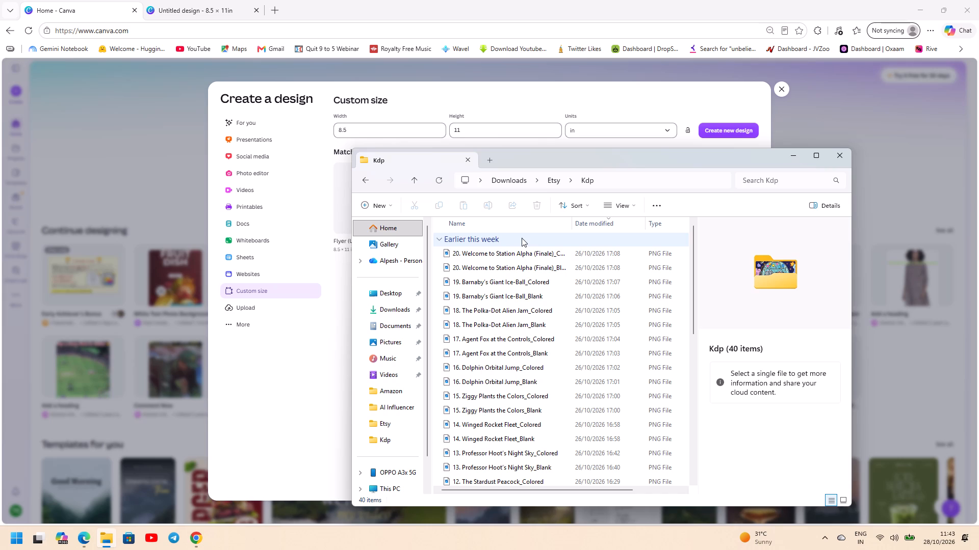
pyautogui.click(630, 205)
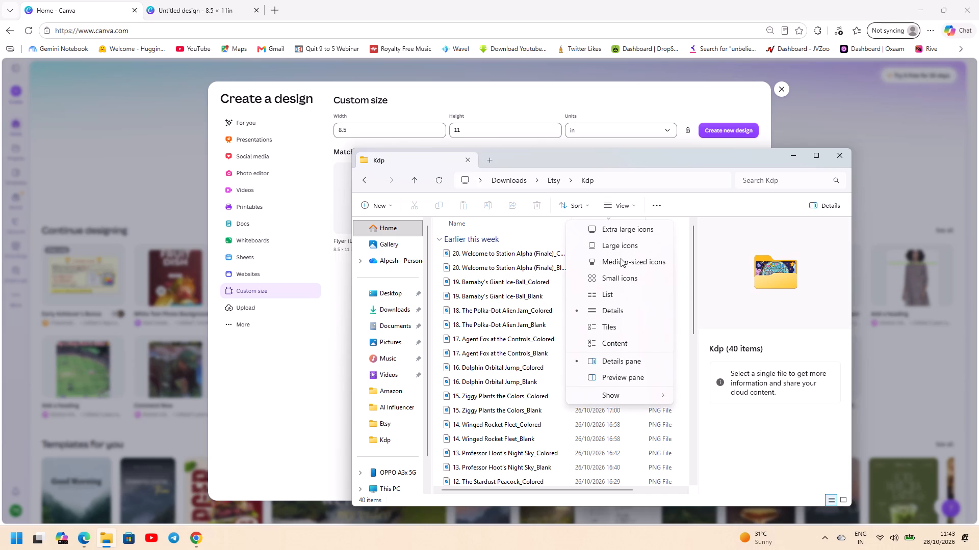
pyautogui.click(621, 258)
pyautogui.click(627, 210)
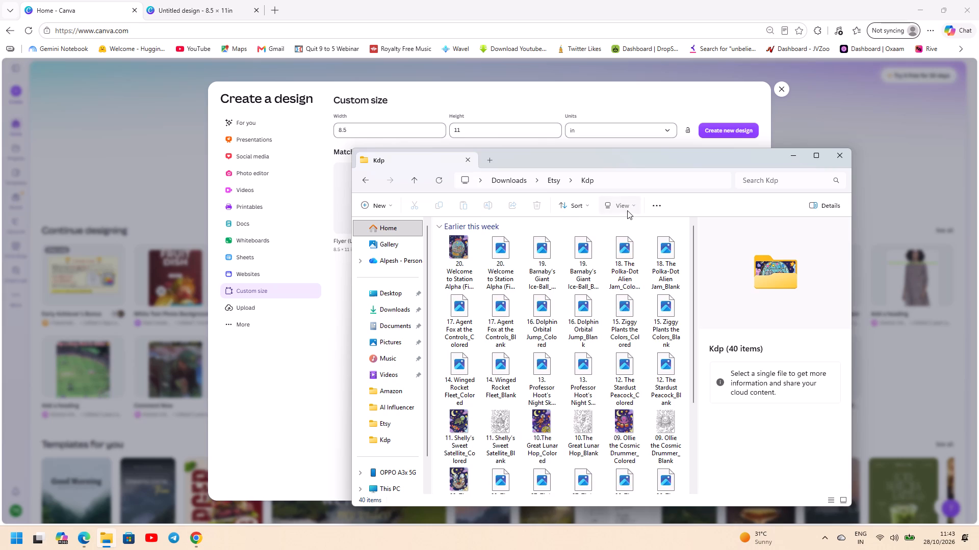
pyautogui.click(622, 245)
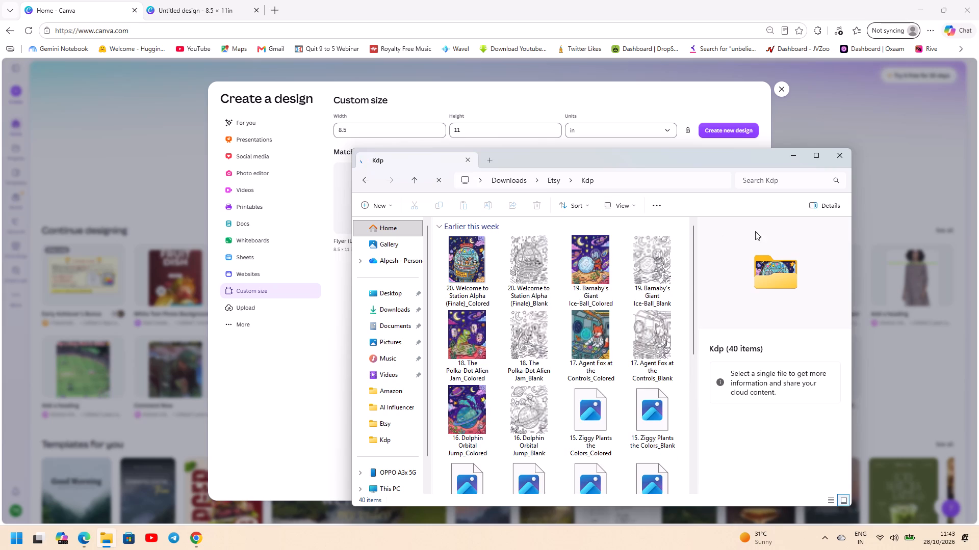
pyautogui.click(819, 211)
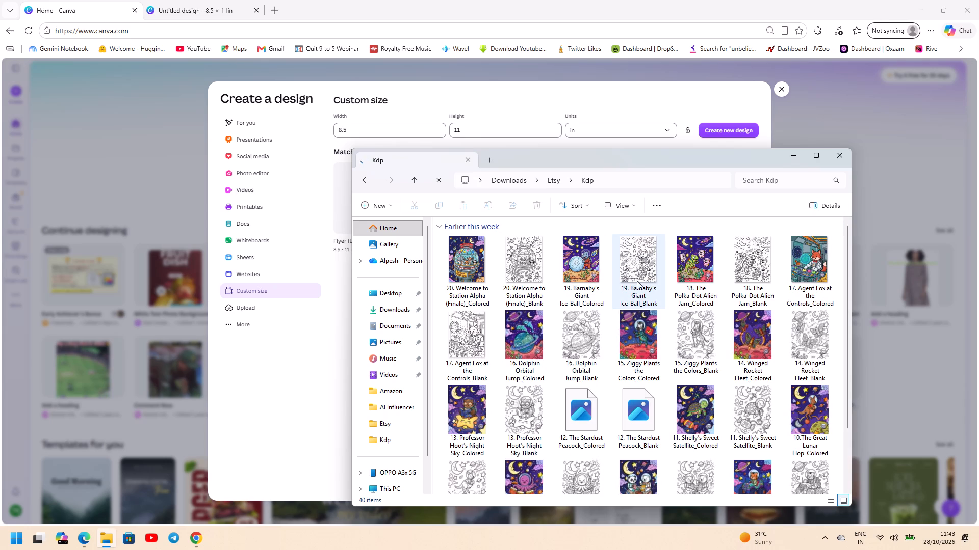
# Copy the title "Captain Ellie's Cheese-Rocket" from the file name of the blank 01 image, without the number and the "_Blank" ending.
pyautogui.scroll(-12, 547, 384)
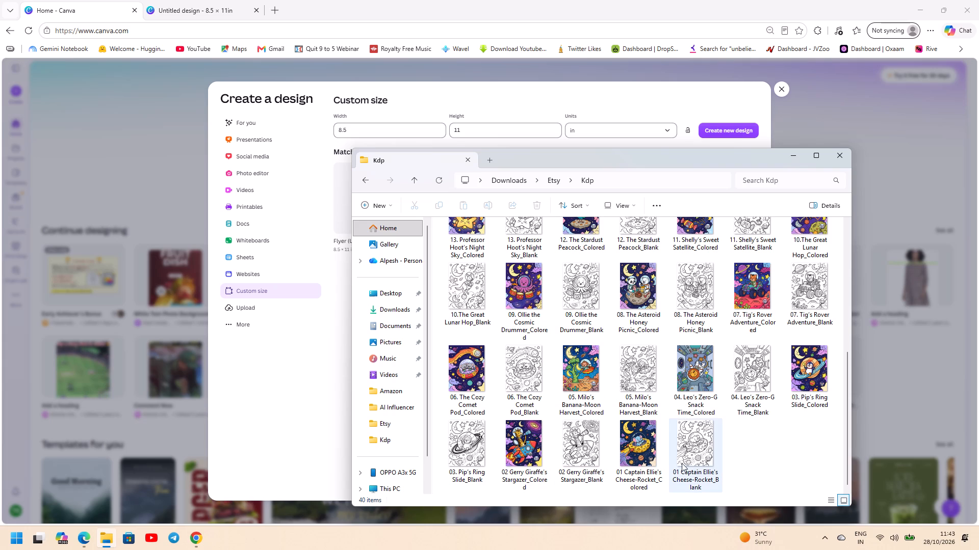
pyautogui.click(680, 479)
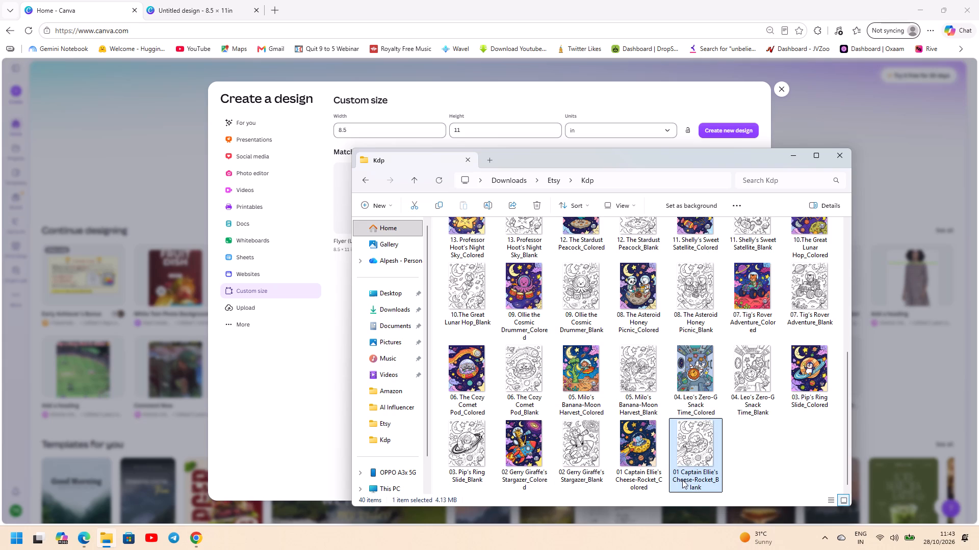
pyautogui.press('F2')
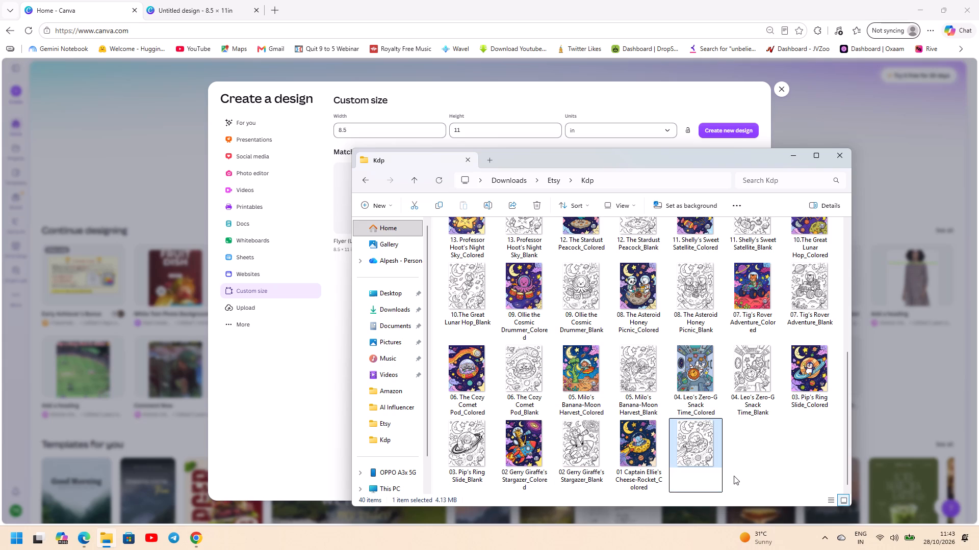
pyautogui.press('Right')
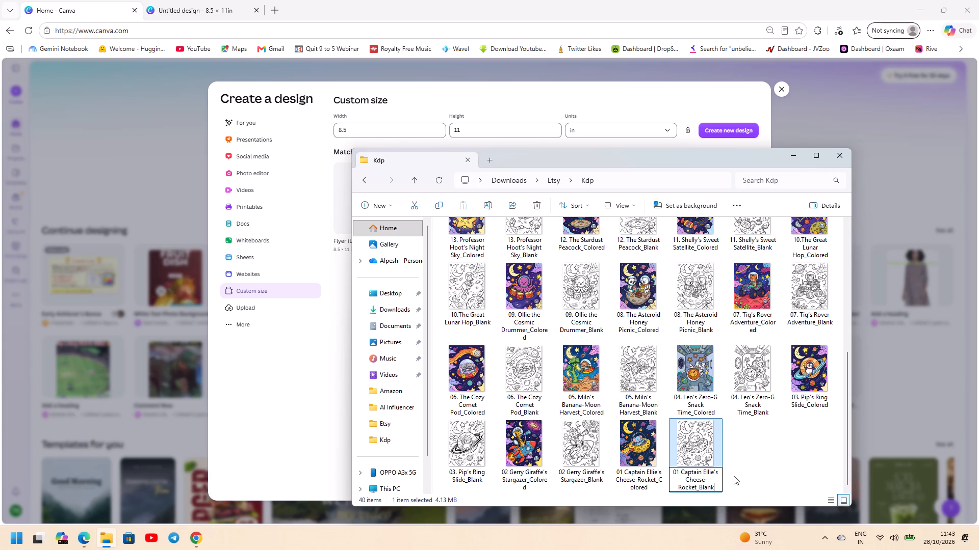
pyautogui.hotkey('ctrl', 'Left')
pyautogui.press('Up')
pyautogui.press('Up')
pyautogui.hotkey('ctrl', 'Left')
pyautogui.hotkey('ctrl', 'shift', 'Right')
pyautogui.hotkey('ctrl', 'shift', 'Right')
pyautogui.hotkey('ctrl', 'shift', 'Right')
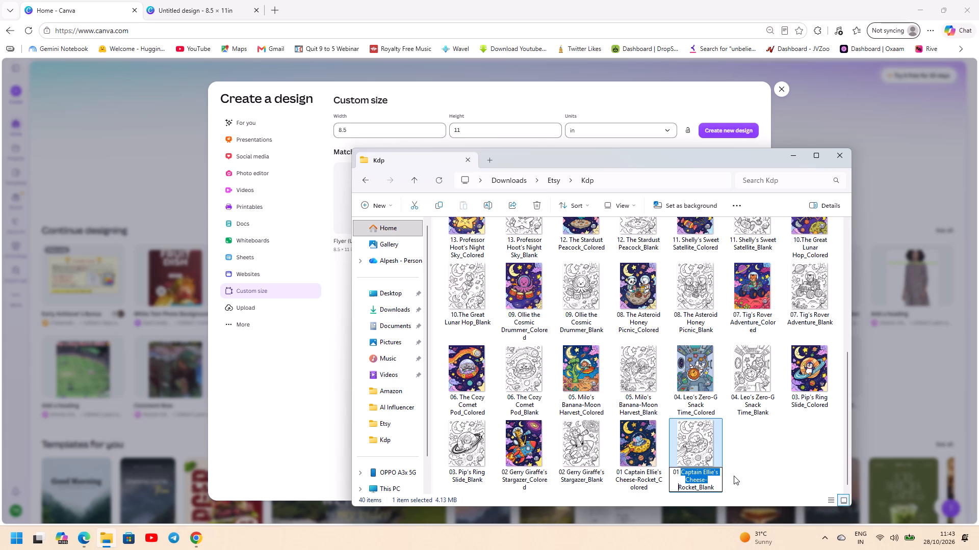
pyautogui.hotkey('ctrl', 'shift', 'Right')
pyautogui.hotkey('shift', 'Left')
pyautogui.hotkey('shift', 'Left')
pyautogui.hotkey('shift', 'Left')
pyautogui.hotkey('shift', 'Left')
pyautogui.hotkey('shift', 'Left')
pyautogui.hotkey('shift', 'Left')
pyautogui.hotkey('ctrl', 'c')
# Return to the Canva design, add a default heading and place it at the page's top edge, roughly centred above the elephant image.
pyautogui.hotkey('alt', 'Tab')
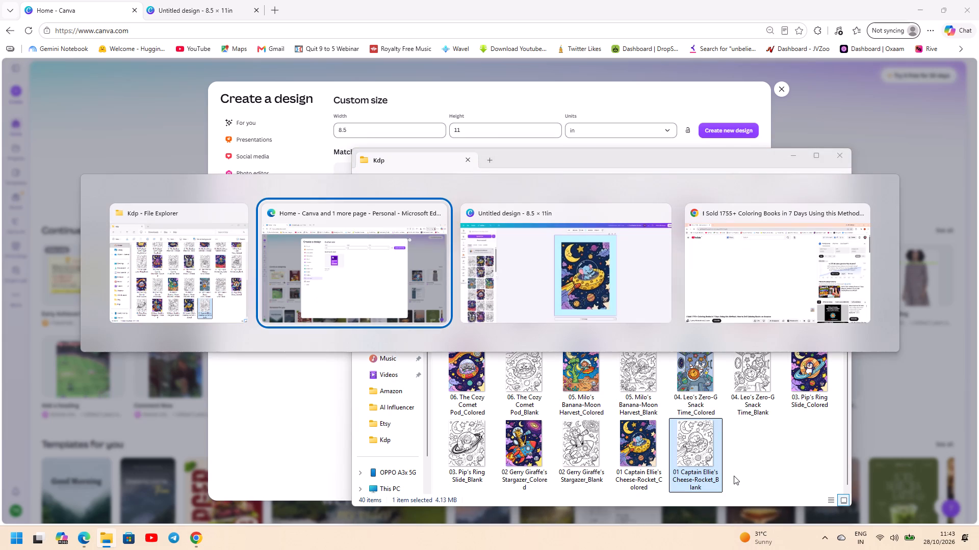
pyautogui.hotkey('alt', 'Tab')
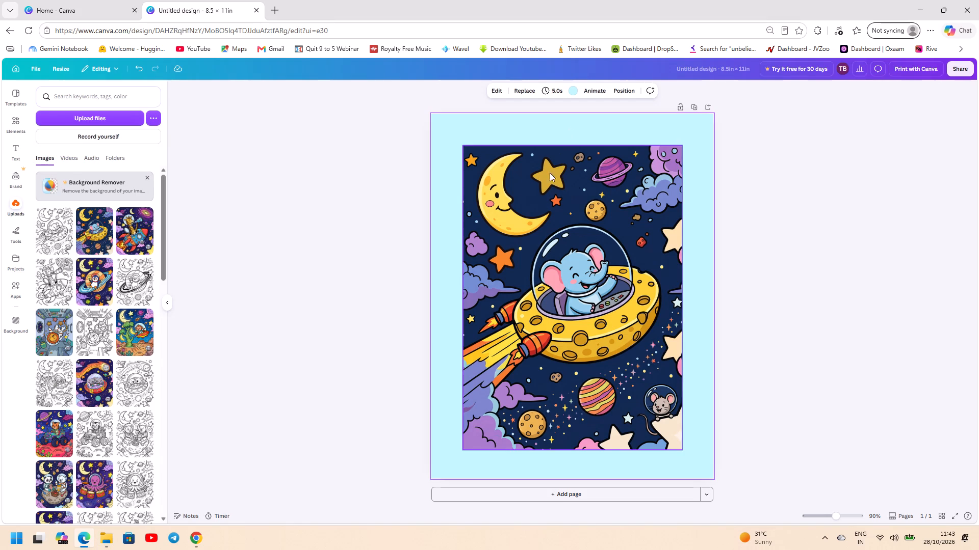
pyautogui.click(14, 149)
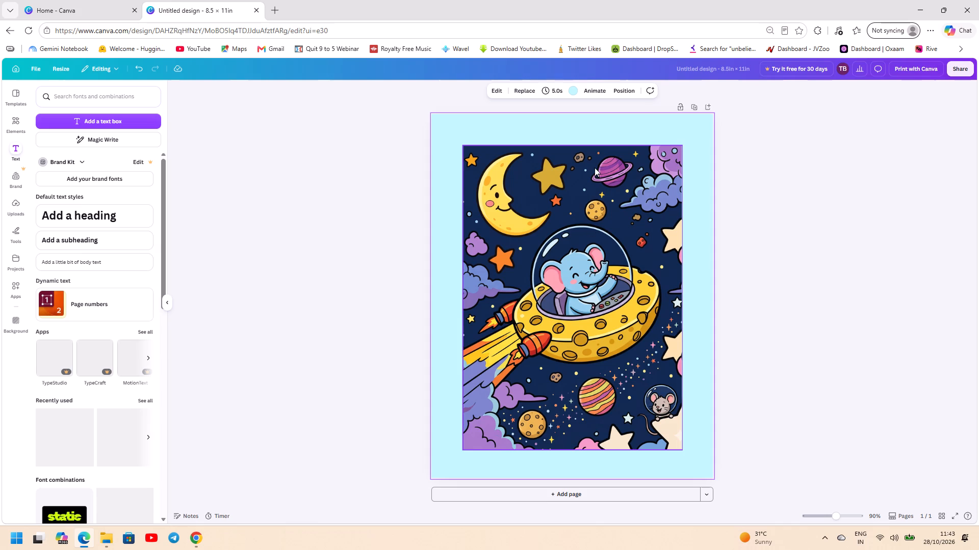
pyautogui.click(96, 218)
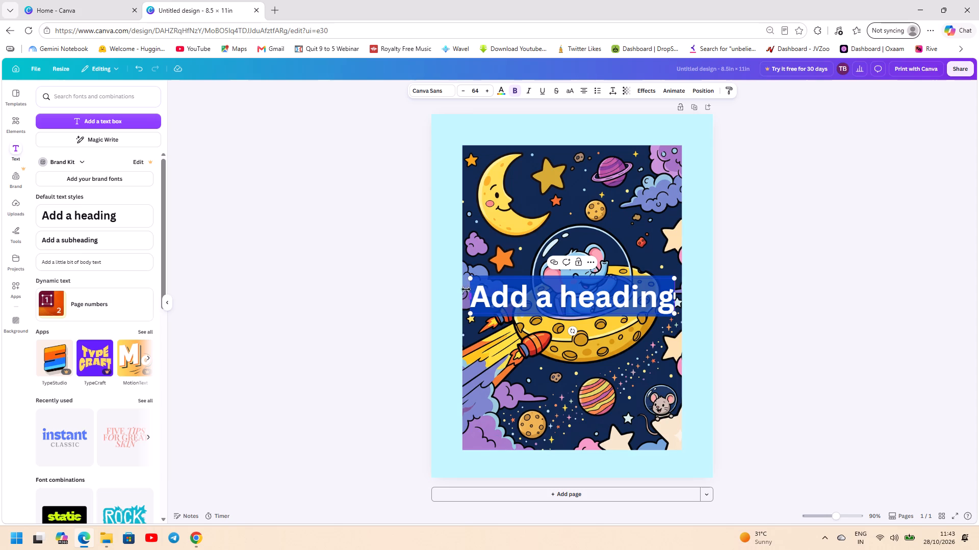
pyautogui.moveTo(474, 277); pyautogui.dragTo(466, 172)
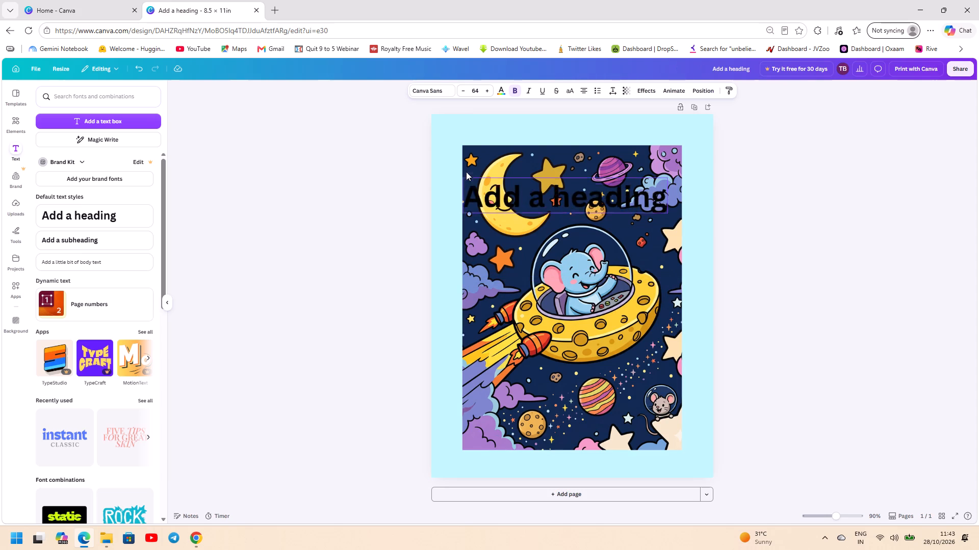
pyautogui.moveTo(466, 172); pyautogui.dragTo(475, 112)
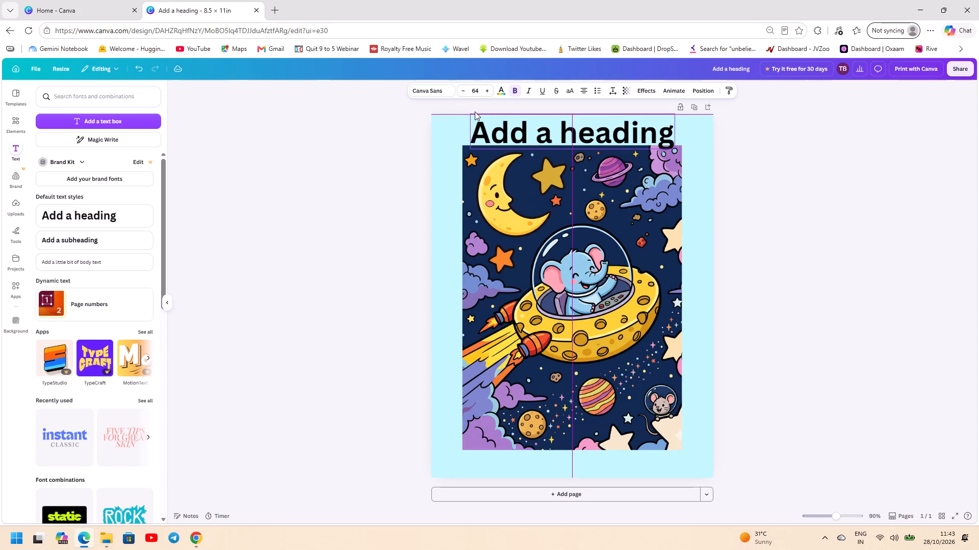
pyautogui.moveTo(475, 112); pyautogui.dragTo(477, 112)
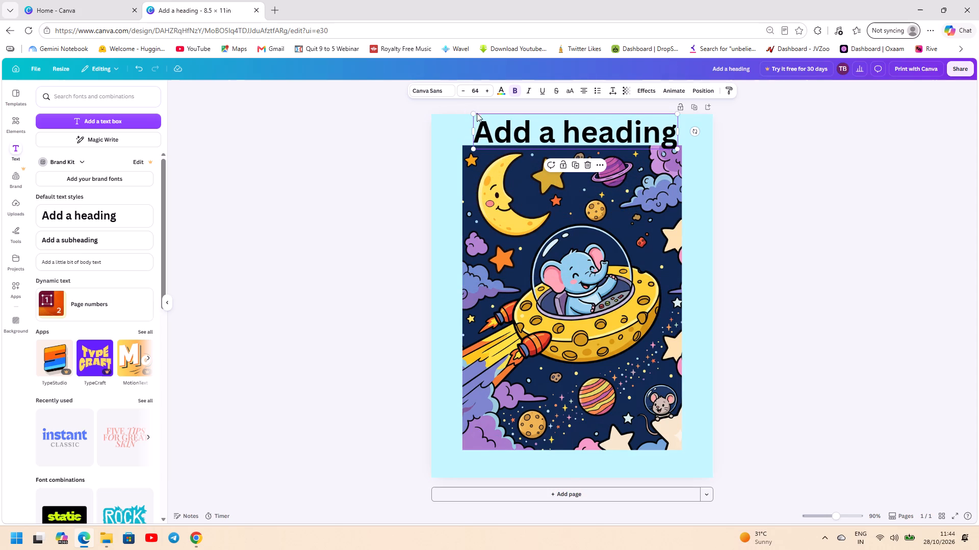
# Replace the heading's placeholder text with the copied title "Captain Ellie's Cheese-Rocket".
pyautogui.tripleClick(488, 135)
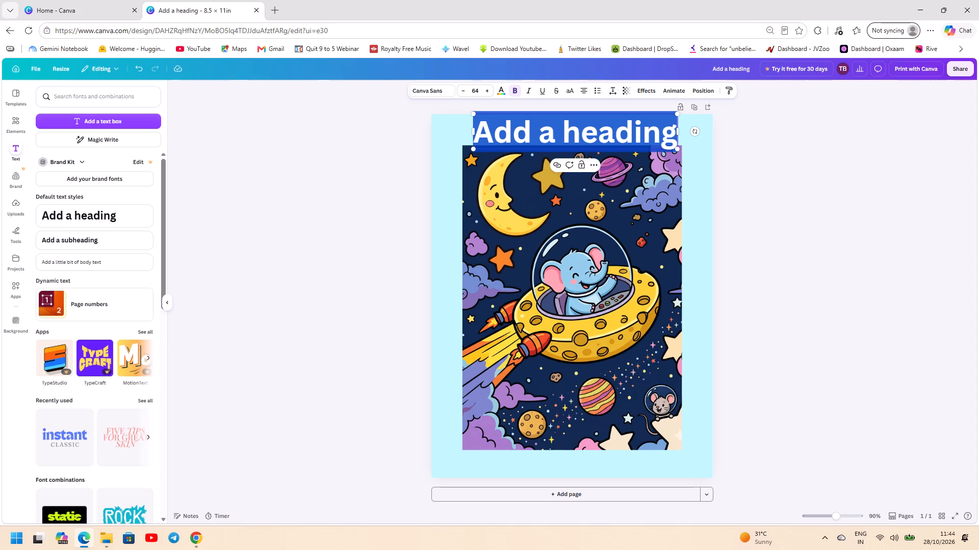
pyautogui.hotkey('ctrl', 'v')
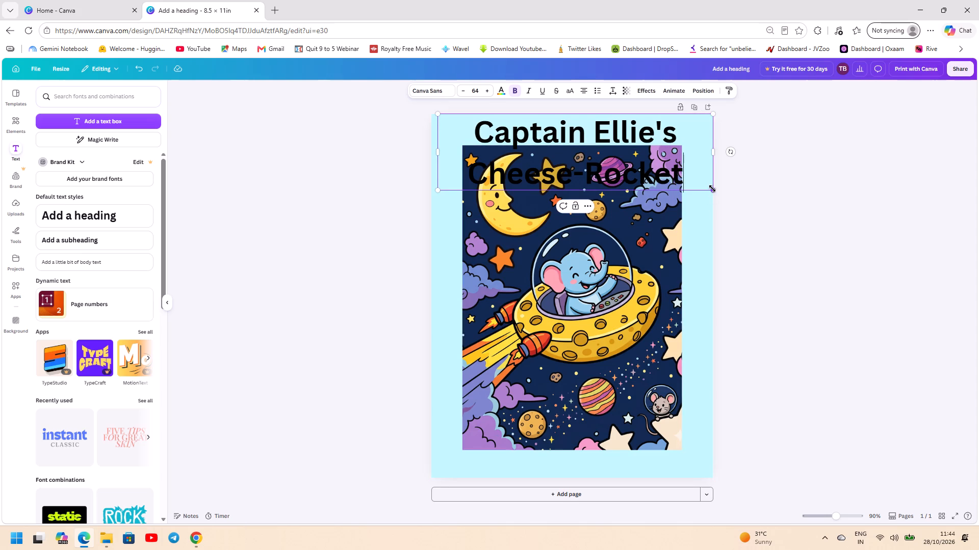
# Resize the "Captain Ellie's Cheese-Rocket" title to one line at font size 27.9, with its text box as wide as the elephant image.
pyautogui.moveTo(712, 188); pyautogui.dragTo(565, 107)
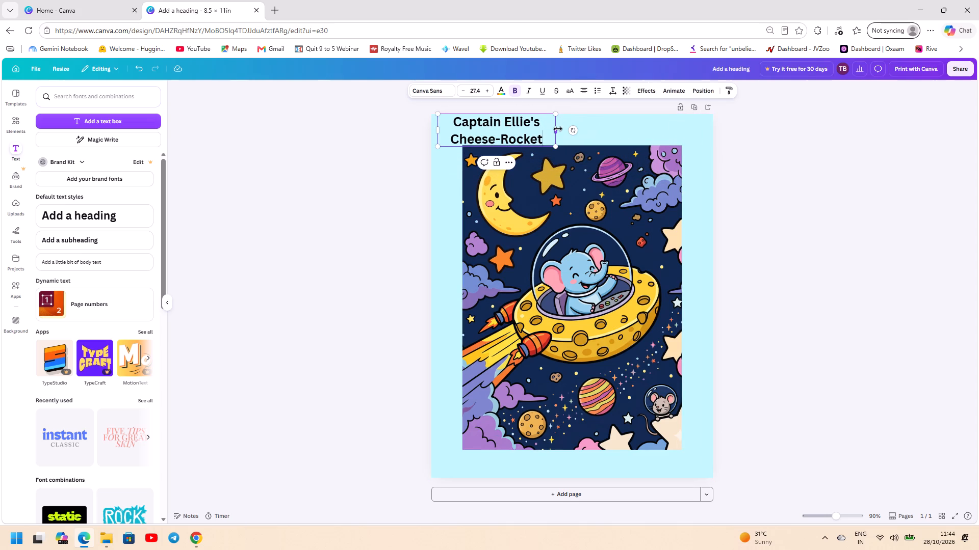
pyautogui.moveTo(556, 130); pyautogui.dragTo(620, 131)
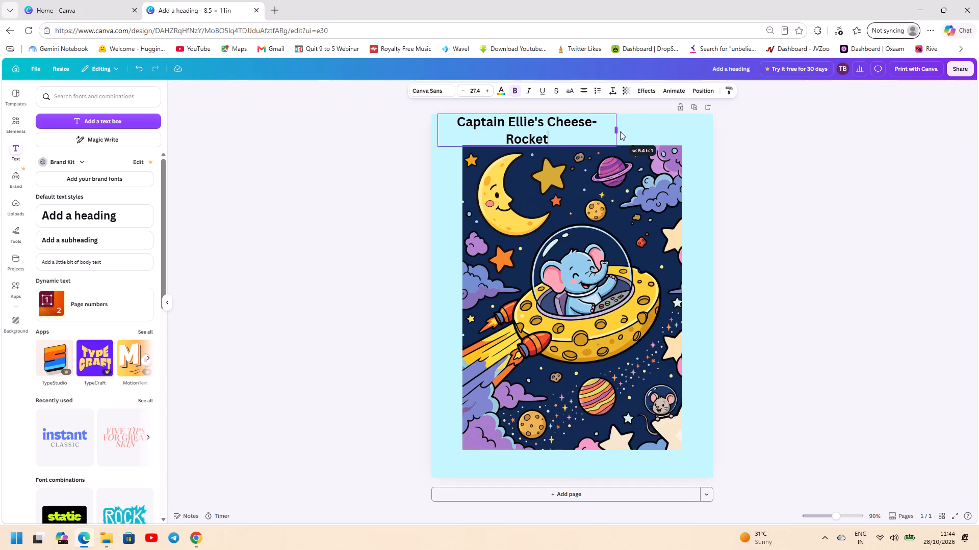
pyautogui.moveTo(620, 131); pyautogui.dragTo(662, 129)
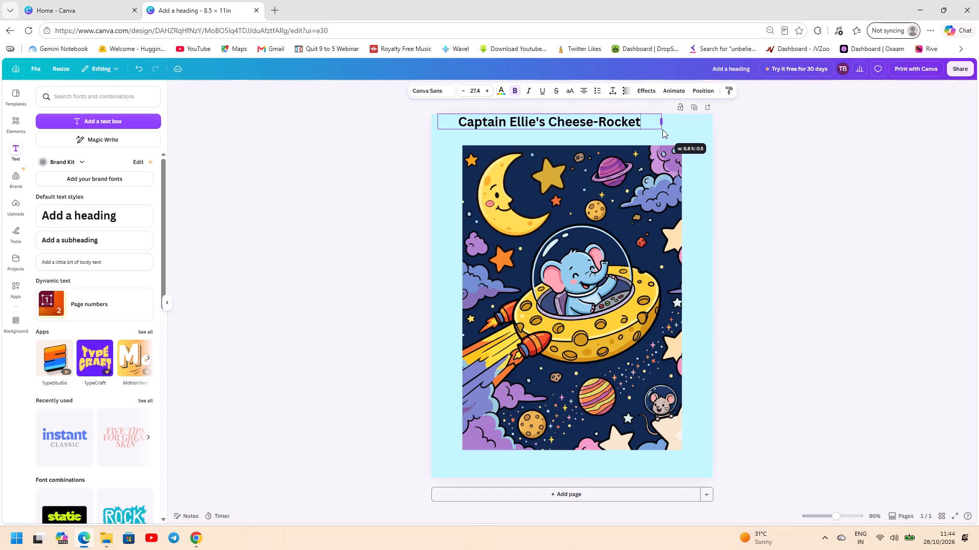
pyautogui.moveTo(662, 129); pyautogui.dragTo(663, 129)
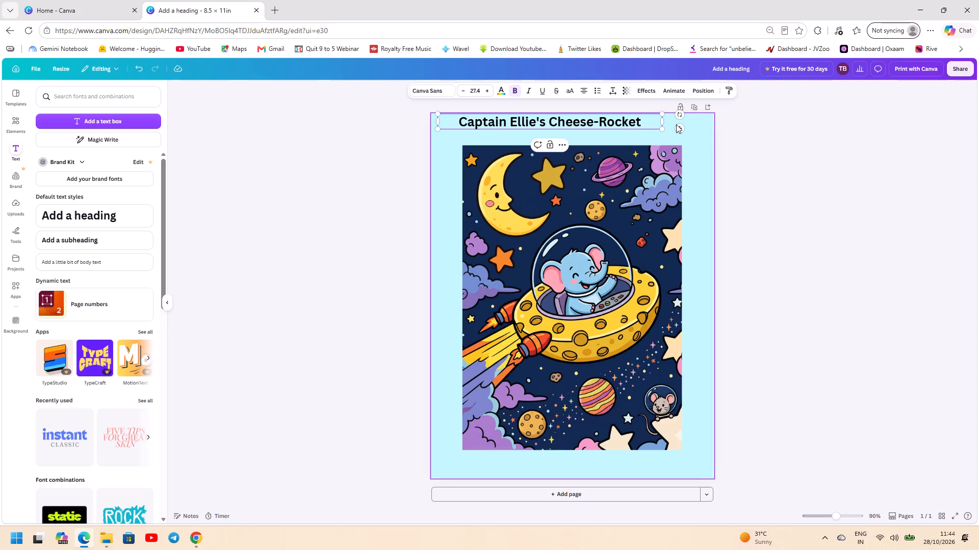
pyautogui.moveTo(663, 130); pyautogui.dragTo(675, 135)
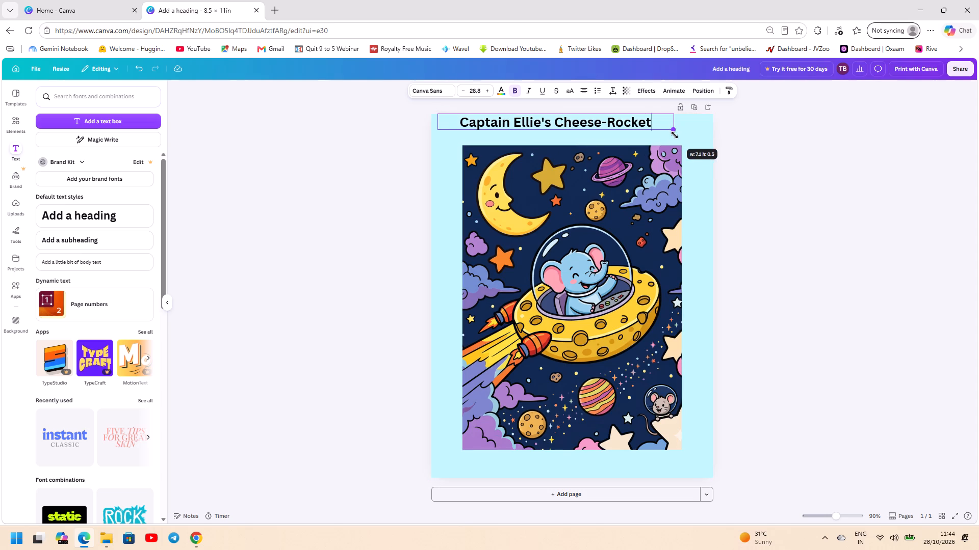
pyautogui.moveTo(675, 135); pyautogui.dragTo(692, 139)
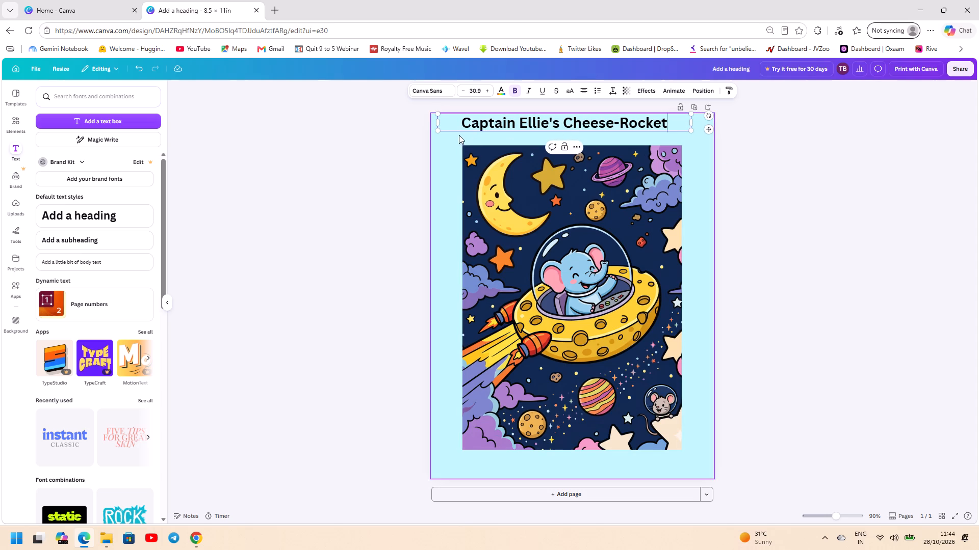
pyautogui.moveTo(437, 132); pyautogui.dragTo(460, 150)
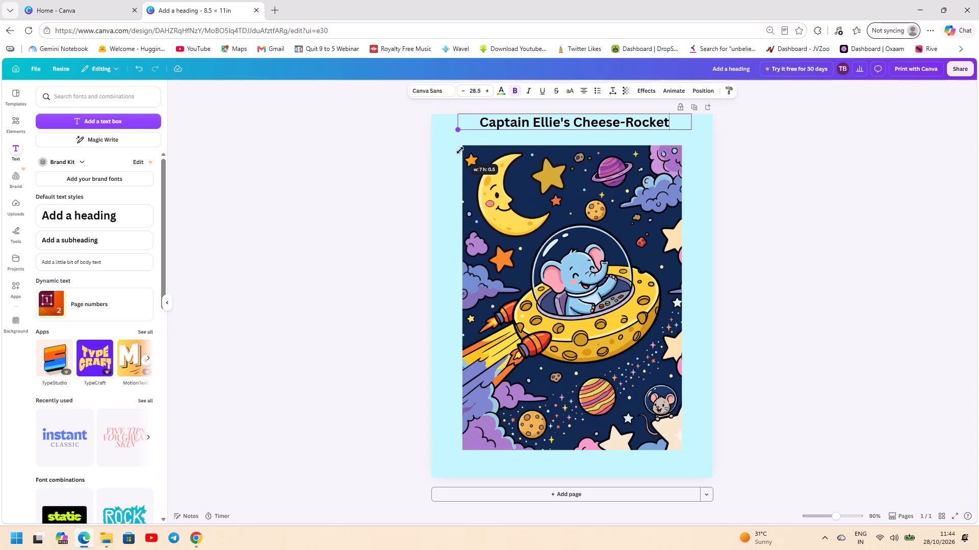
pyautogui.moveTo(460, 150); pyautogui.dragTo(463, 150)
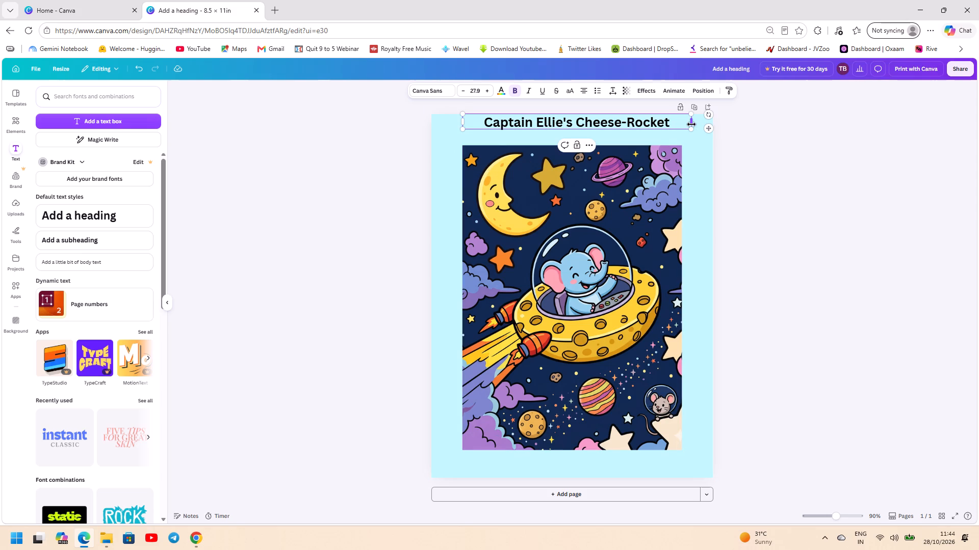
pyautogui.moveTo(691, 124); pyautogui.dragTo(683, 125)
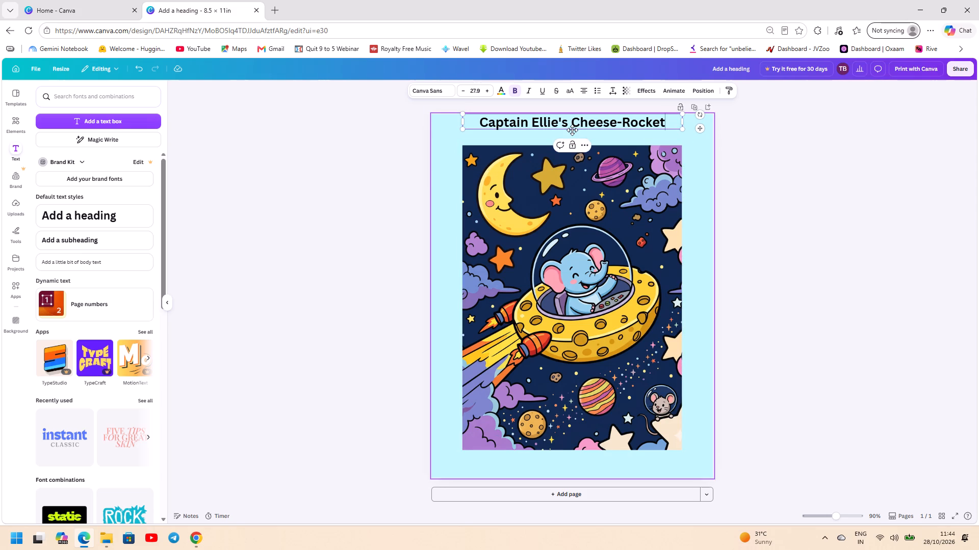
# Move the title down to sit centred just above the elephant image's top edge, and deselect it.
pyautogui.moveTo(572, 132); pyautogui.dragTo(572, 139)
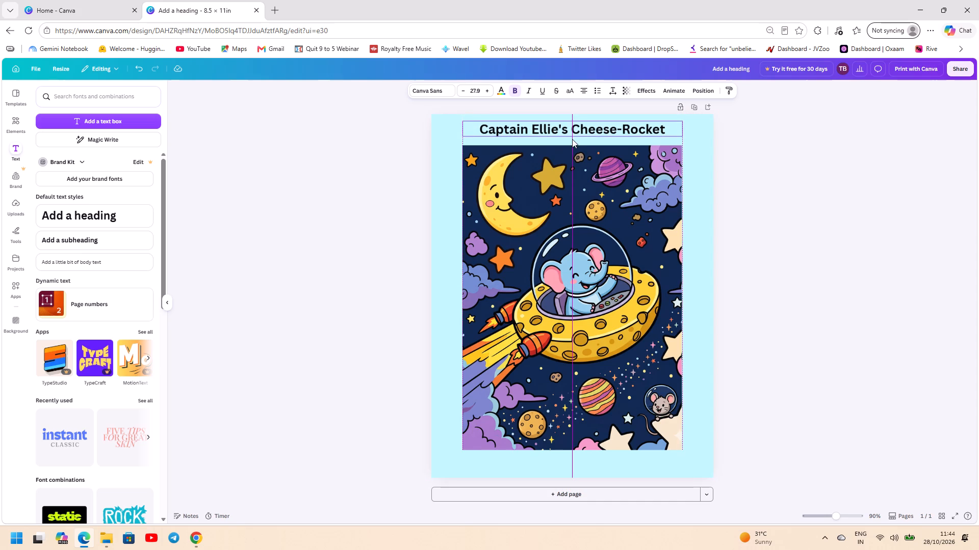
pyautogui.moveTo(572, 139); pyautogui.dragTo(572, 144)
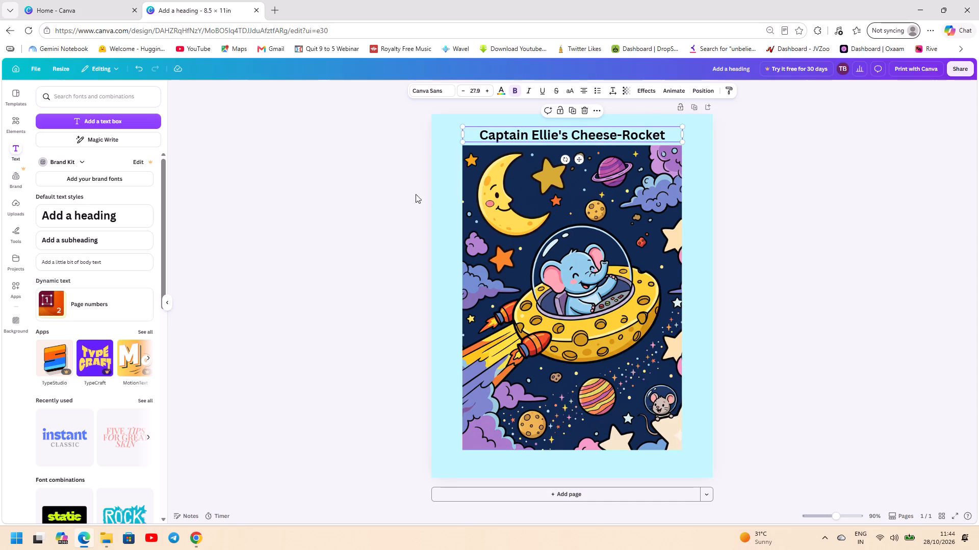
pyautogui.click(442, 178)
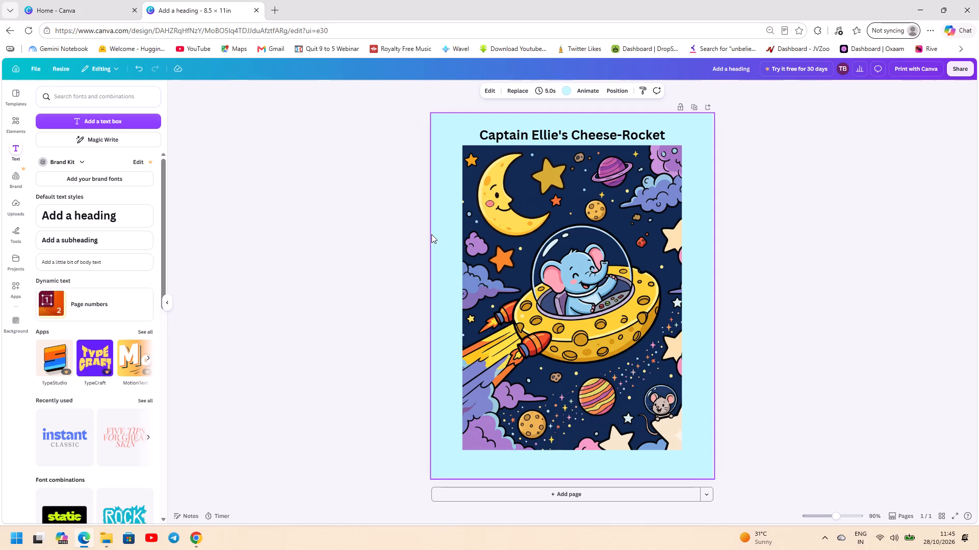
pyautogui.click(347, 270)
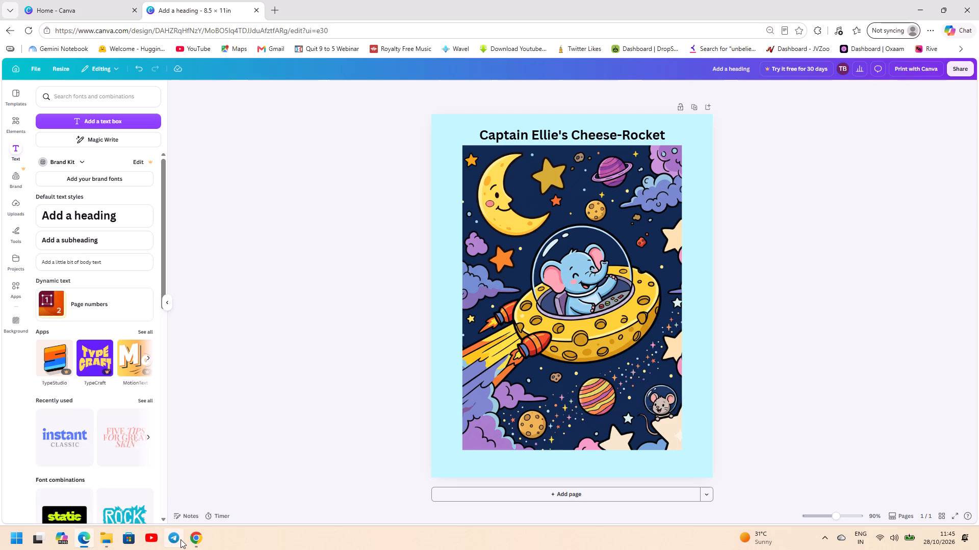
# Open Notepad and look back through the numbered coloring-page prompts to the start of the list.
pyautogui.press('super+r')
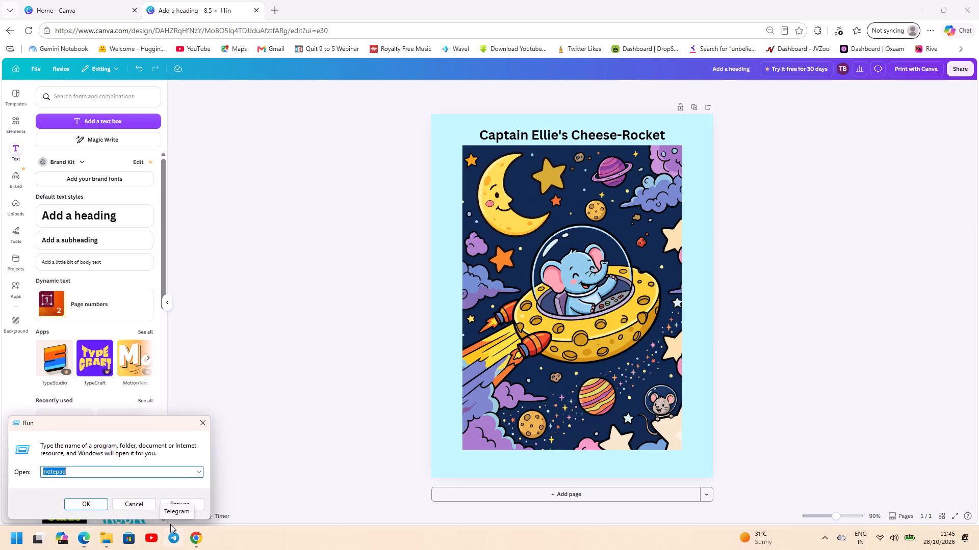
pyautogui.press('Return')
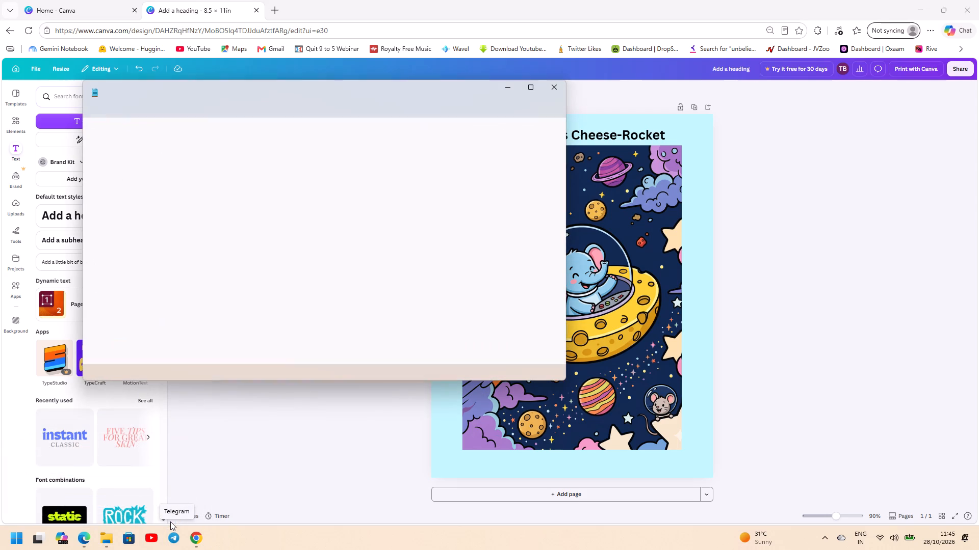
pyautogui.scroll(2, 242, 245)
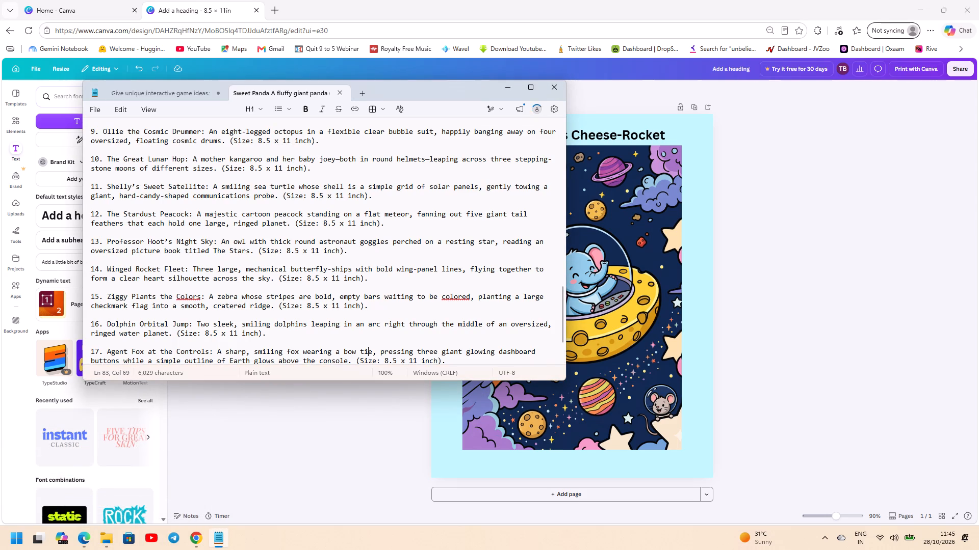
pyautogui.scroll(8, 242, 245)
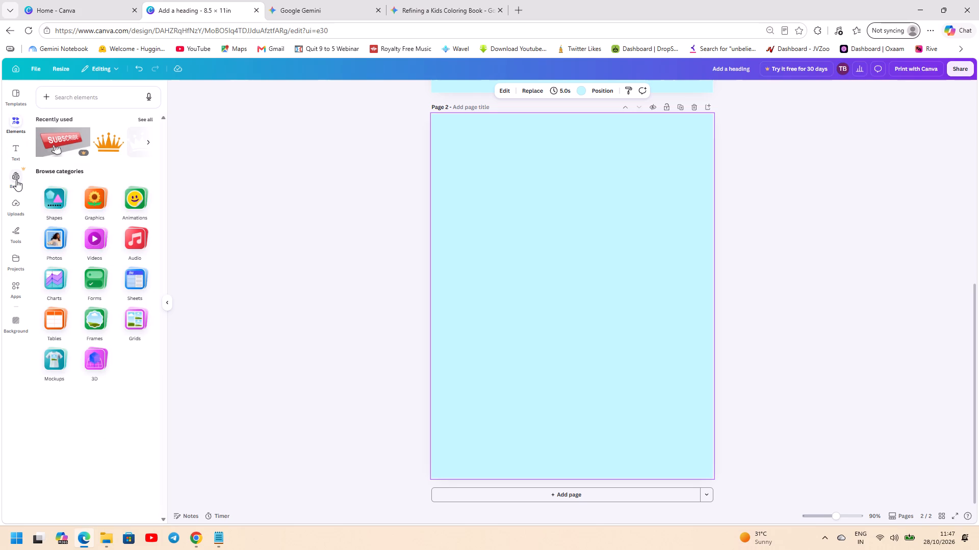
pyautogui.click(16, 206)
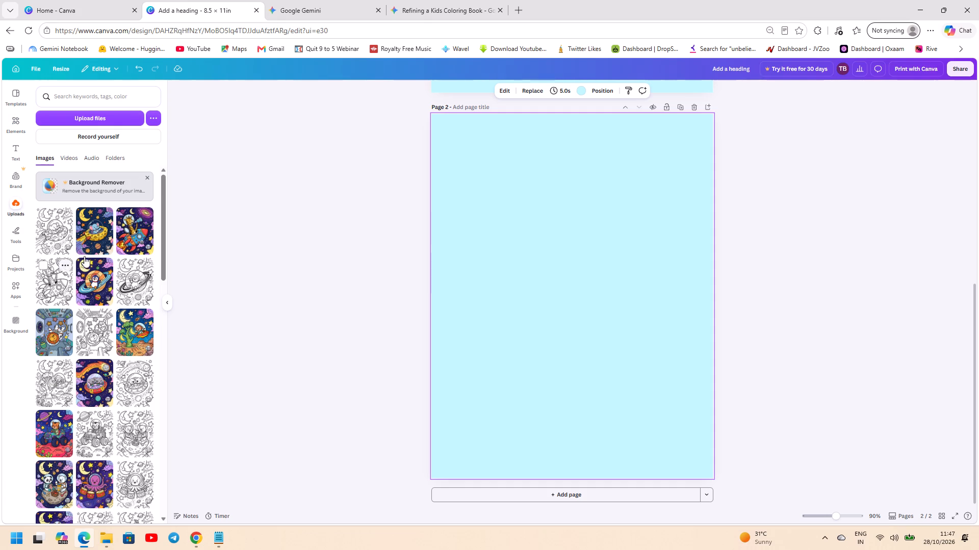
pyautogui.moveTo(54, 235); pyautogui.dragTo(58, 236)
pyautogui.moveTo(58, 236); pyautogui.dragTo(491, 206)
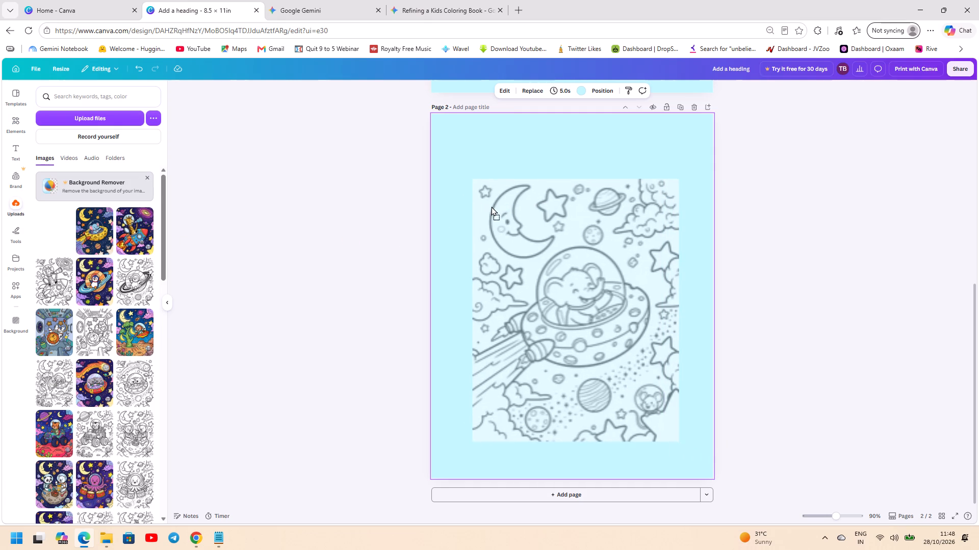
pyautogui.moveTo(491, 206); pyautogui.dragTo(486, 207)
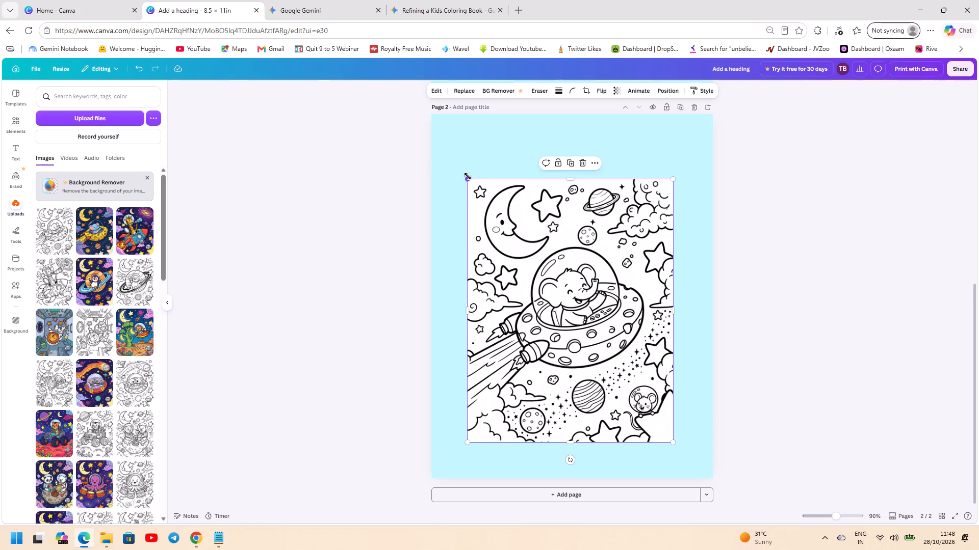
# Enlarge the line art on page 2 to about 7.1 × 9.1 in and shift it toward the page's centre.
pyautogui.moveTo(468, 176); pyautogui.dragTo(454, 126)
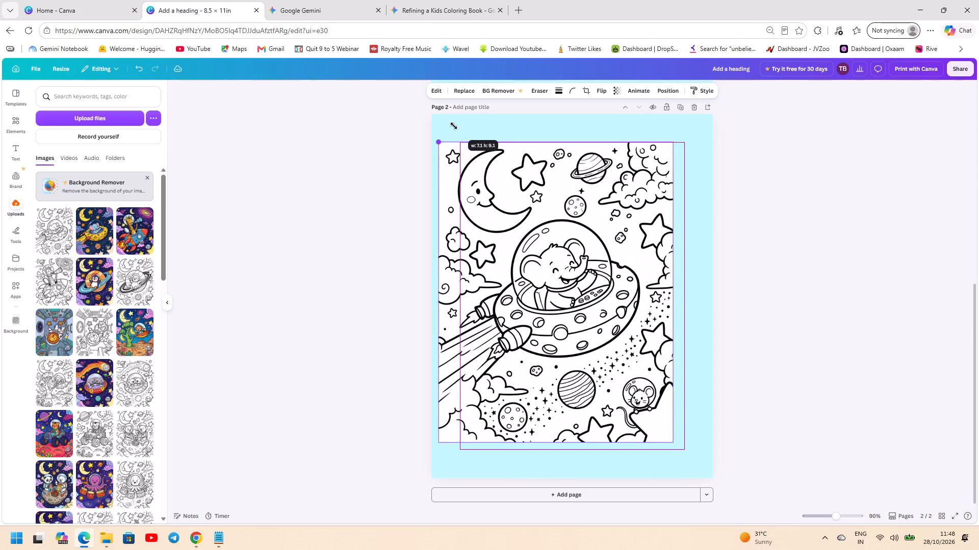
pyautogui.moveTo(454, 126); pyautogui.dragTo(454, 125)
pyautogui.moveTo(580, 272); pyautogui.dragTo(598, 272)
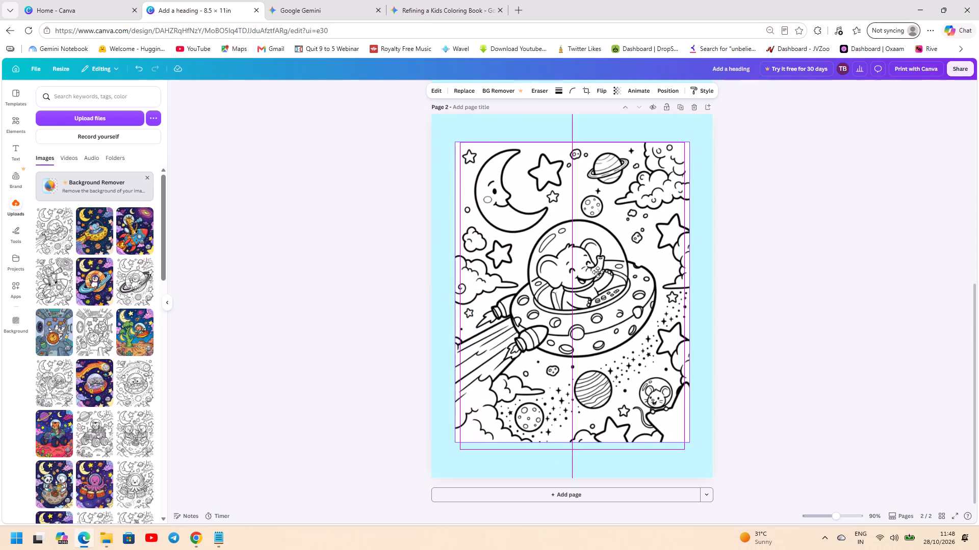
pyautogui.moveTo(598, 272); pyautogui.dragTo(600, 272)
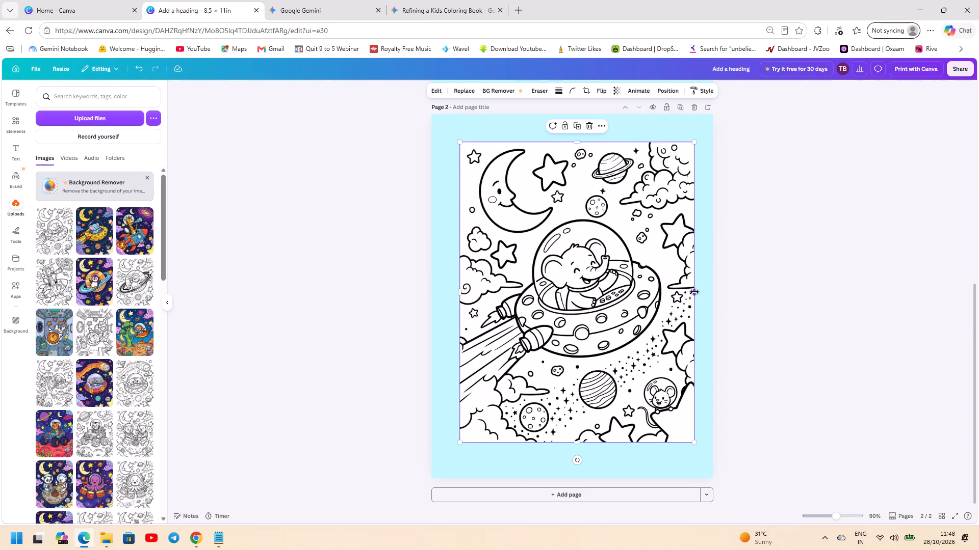
pyautogui.click(694, 292)
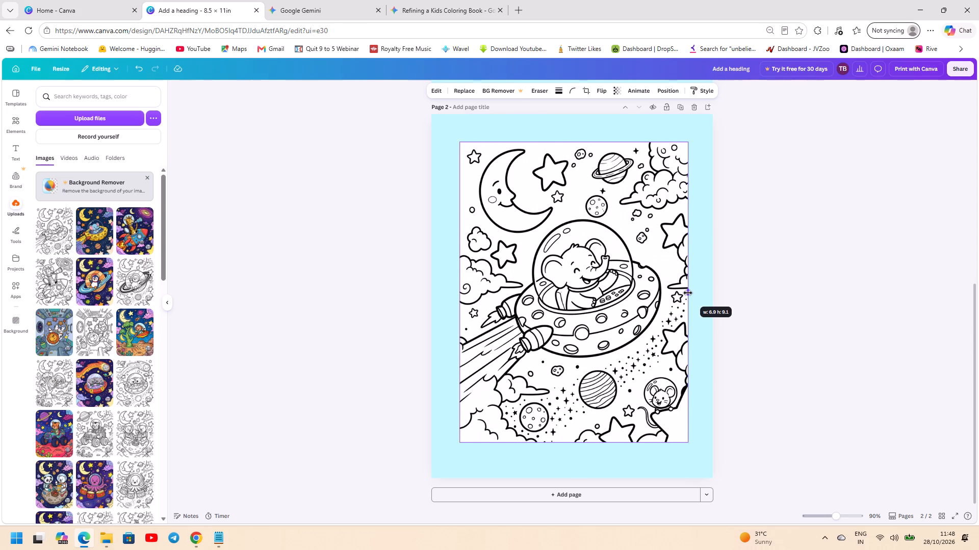
pyautogui.click(460, 292)
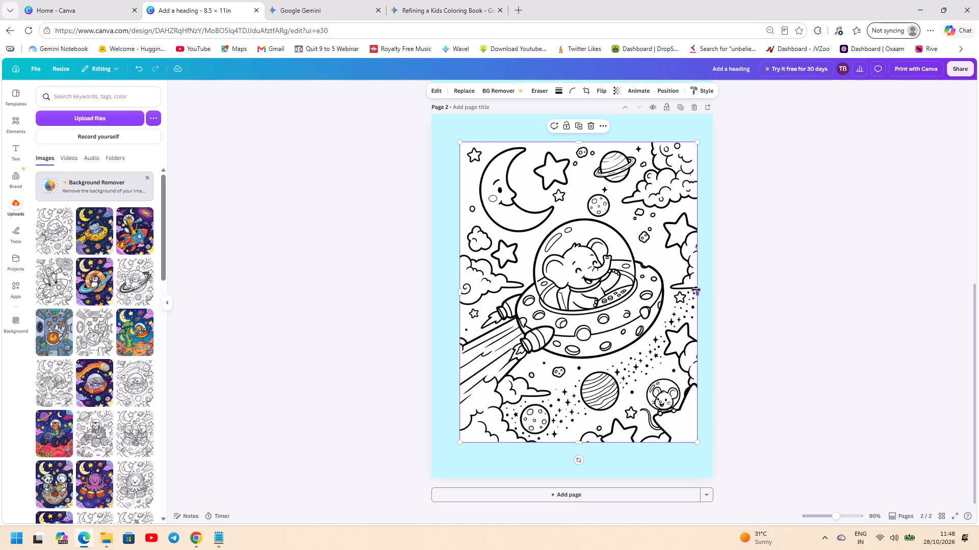
# Narrow the line art on page 2 and extend its bottom edge, making it about 6.6 × 9.4 in.
pyautogui.moveTo(696, 290); pyautogui.dragTo(683, 293)
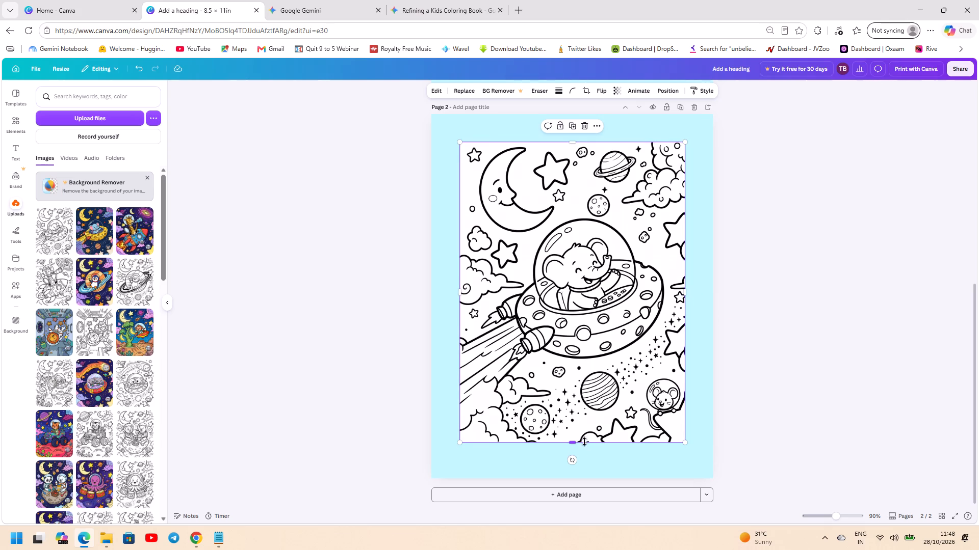
pyautogui.moveTo(686, 443); pyautogui.dragTo(687, 450)
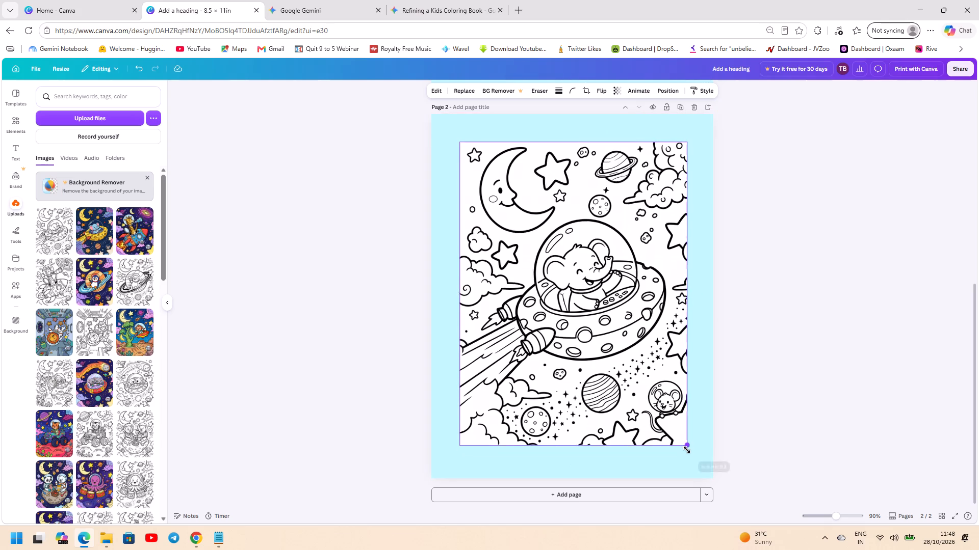
pyautogui.moveTo(687, 450); pyautogui.dragTo(687, 448)
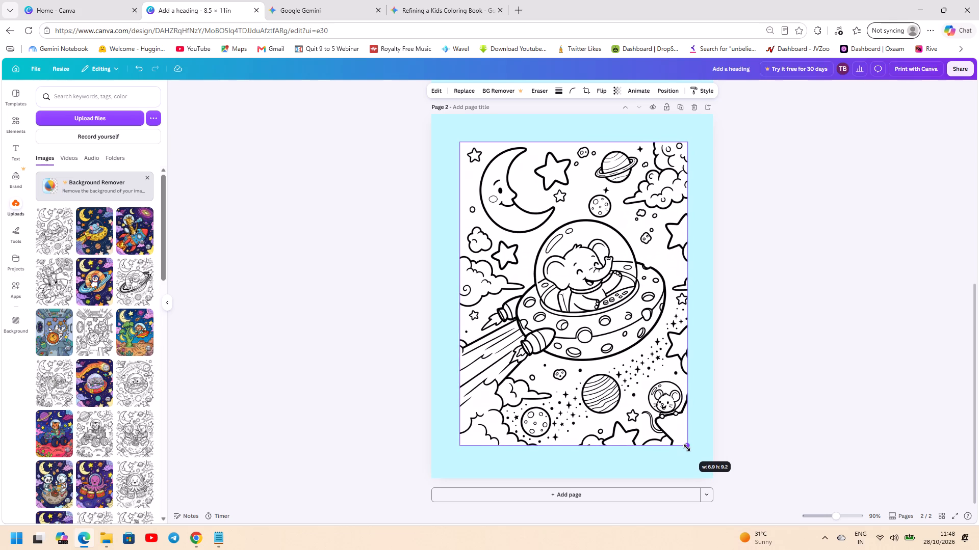
pyautogui.moveTo(687, 448); pyautogui.dragTo(695, 463)
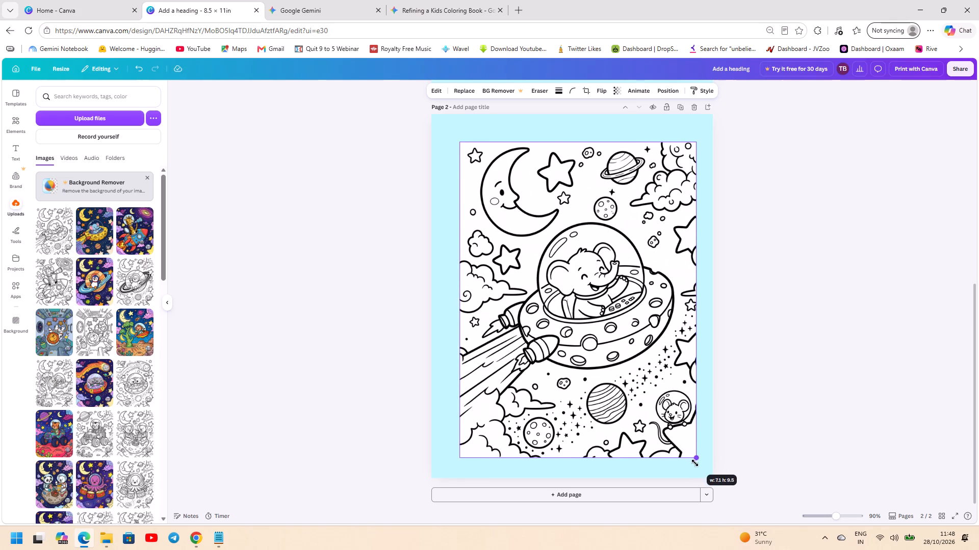
pyautogui.moveTo(695, 463); pyautogui.dragTo(688, 448)
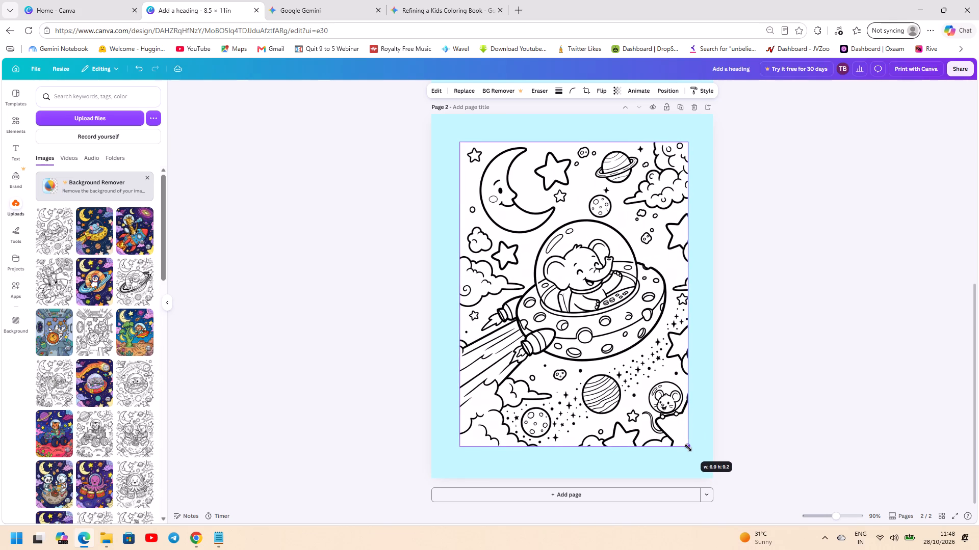
pyautogui.moveTo(688, 448); pyautogui.dragTo(676, 435)
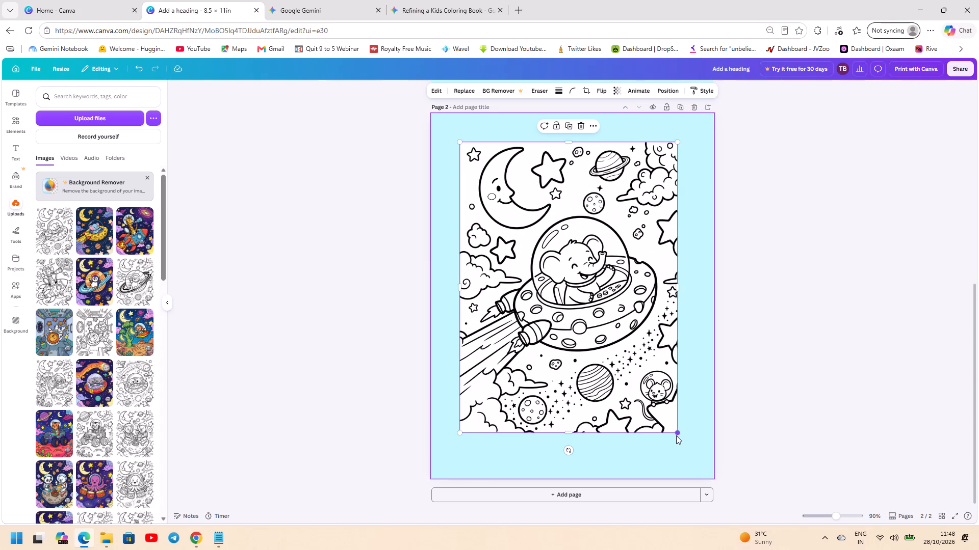
pyautogui.moveTo(571, 434); pyautogui.dragTo(569, 454)
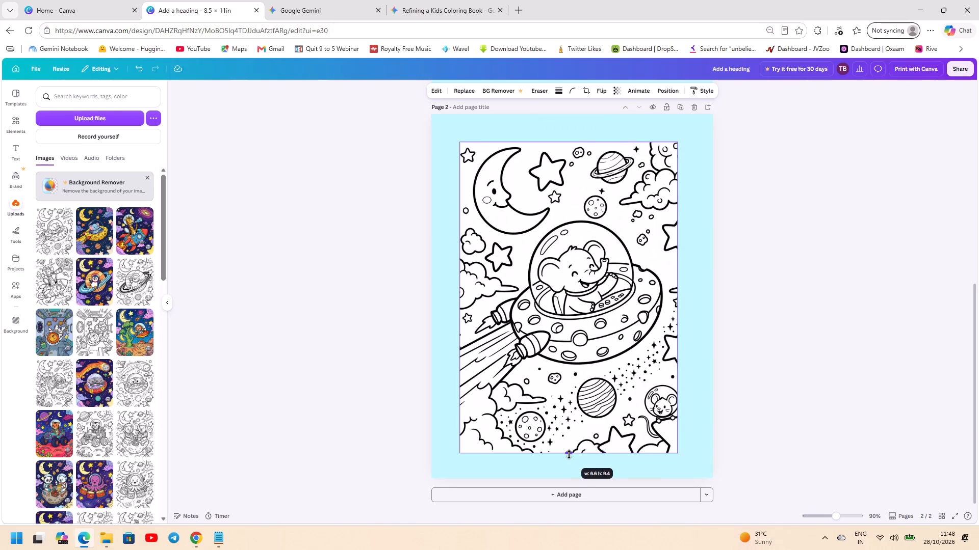
pyautogui.moveTo(569, 454); pyautogui.dragTo(576, 451)
# Move the line art onto page 1, align it over the colored elephant picture, and trim its bottom edge to match, about 6.6 × 9.2 in.
pyautogui.scroll(5, 733, 397)
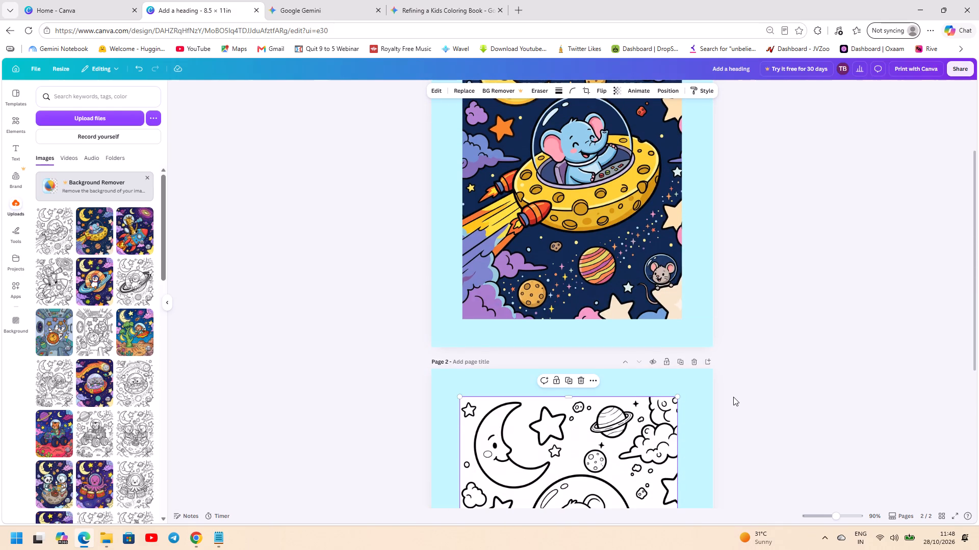
pyautogui.scroll(4, 732, 398)
pyautogui.scroll(-3, 732, 398)
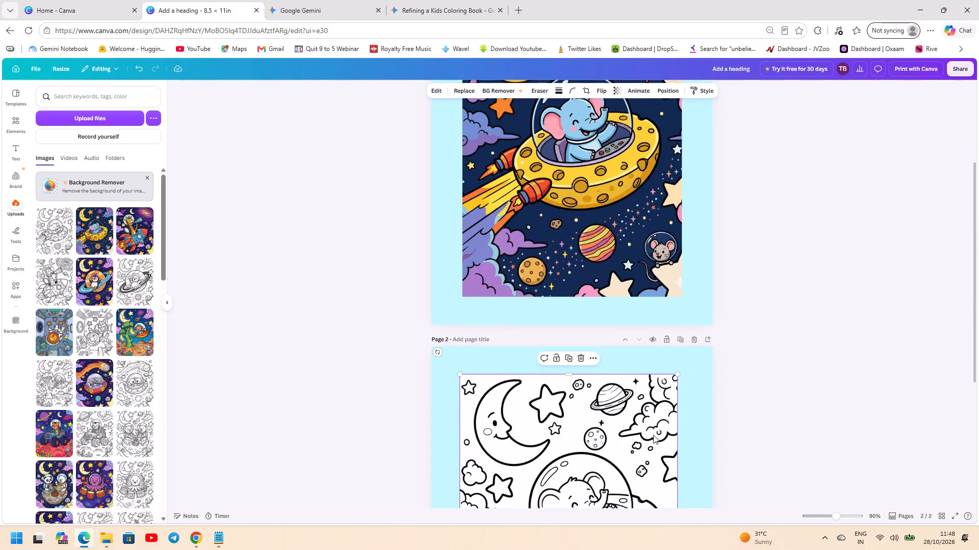
pyautogui.moveTo(601, 445); pyautogui.dragTo(797, 143)
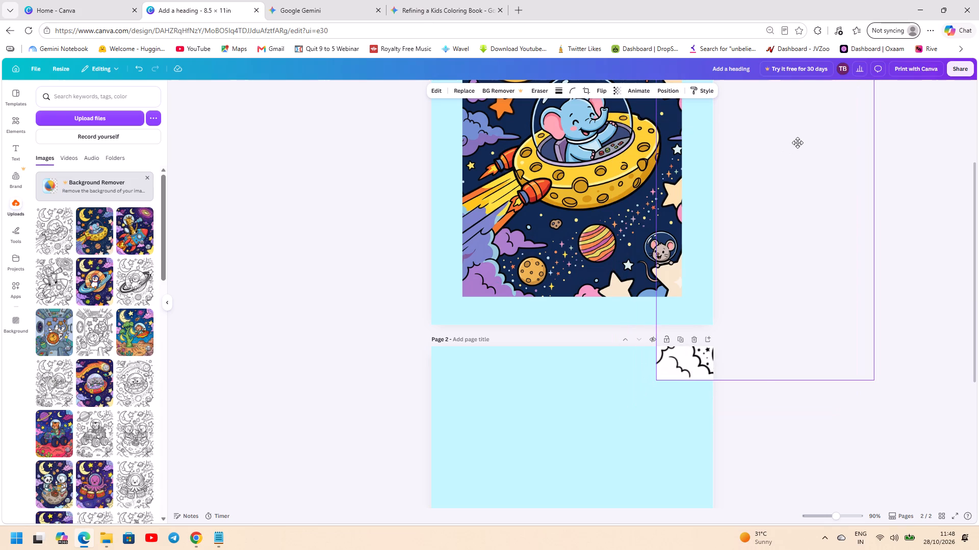
pyautogui.moveTo(797, 143); pyautogui.dragTo(798, 143)
pyautogui.scroll(5, 791, 385)
pyautogui.moveTo(767, 376); pyautogui.dragTo(784, 299)
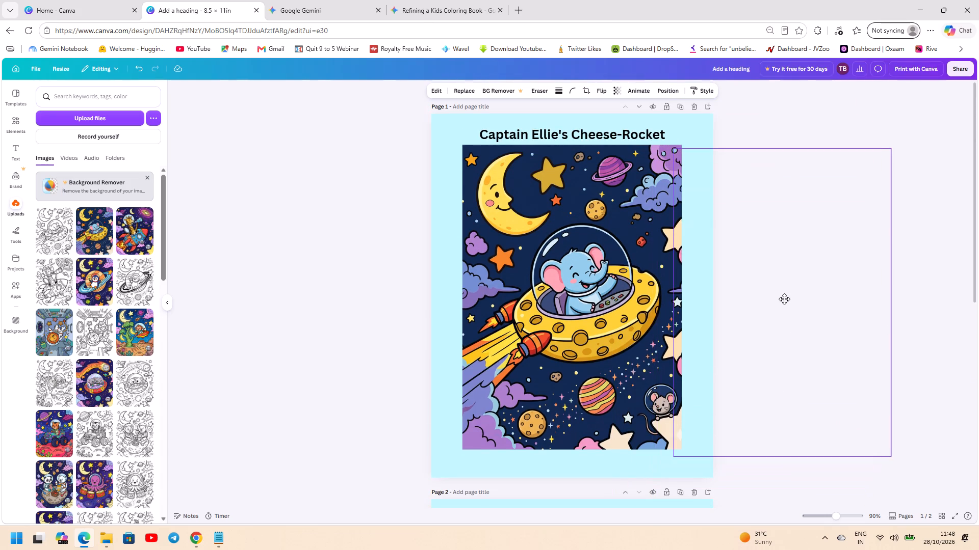
pyautogui.moveTo(784, 299); pyautogui.dragTo(571, 324)
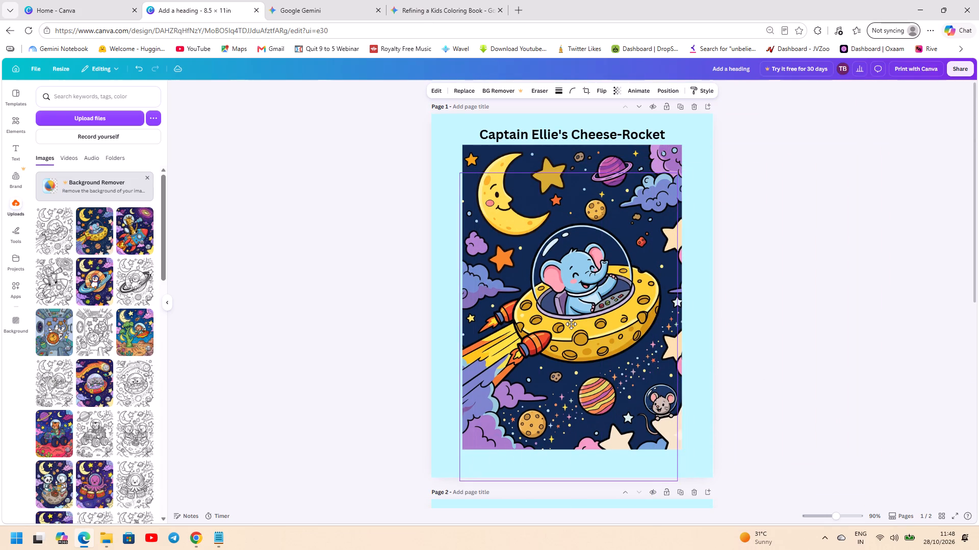
pyautogui.moveTo(571, 324); pyautogui.dragTo(573, 292)
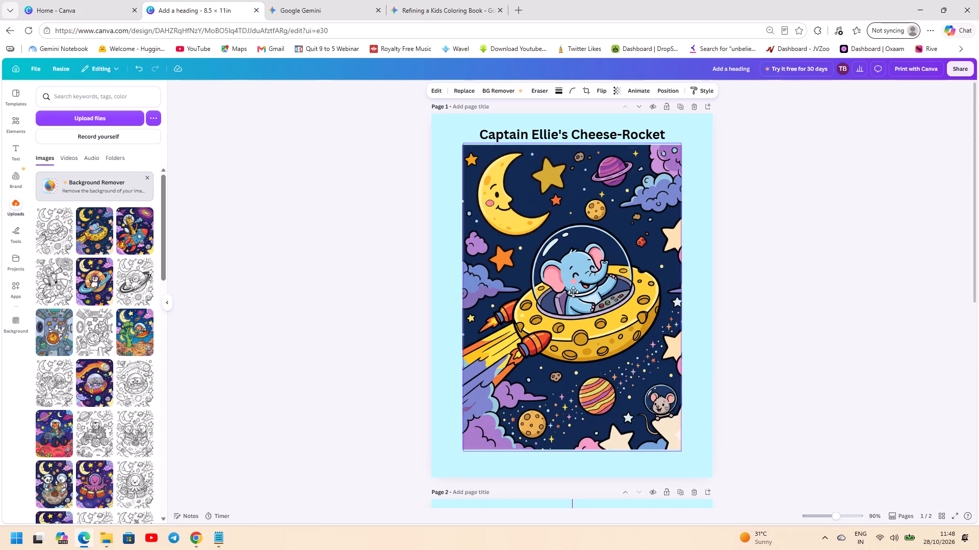
pyautogui.moveTo(573, 292); pyautogui.dragTo(573, 295)
pyautogui.moveTo(573, 295); pyautogui.dragTo(573, 292)
pyautogui.moveTo(573, 292); pyautogui.dragTo(573, 296)
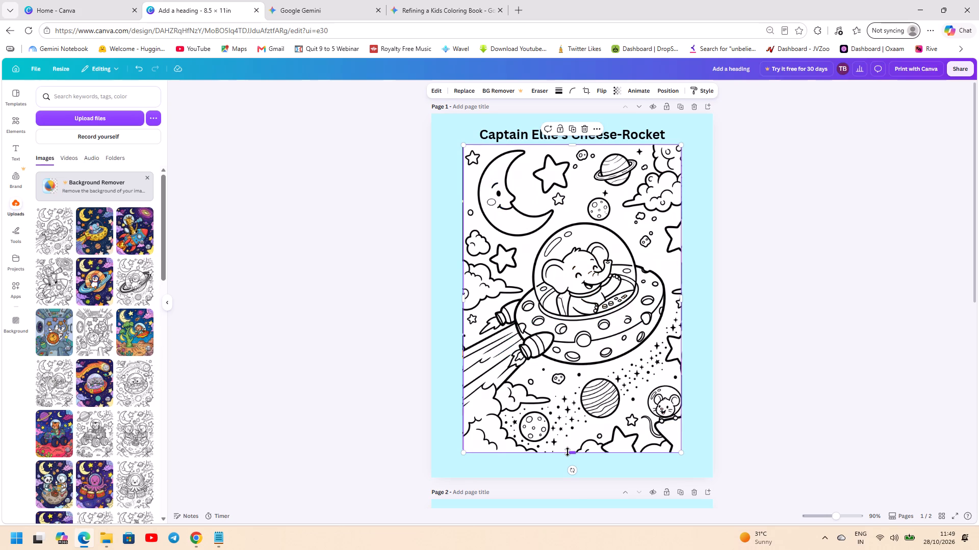
pyautogui.moveTo(570, 452); pyautogui.dragTo(569, 446)
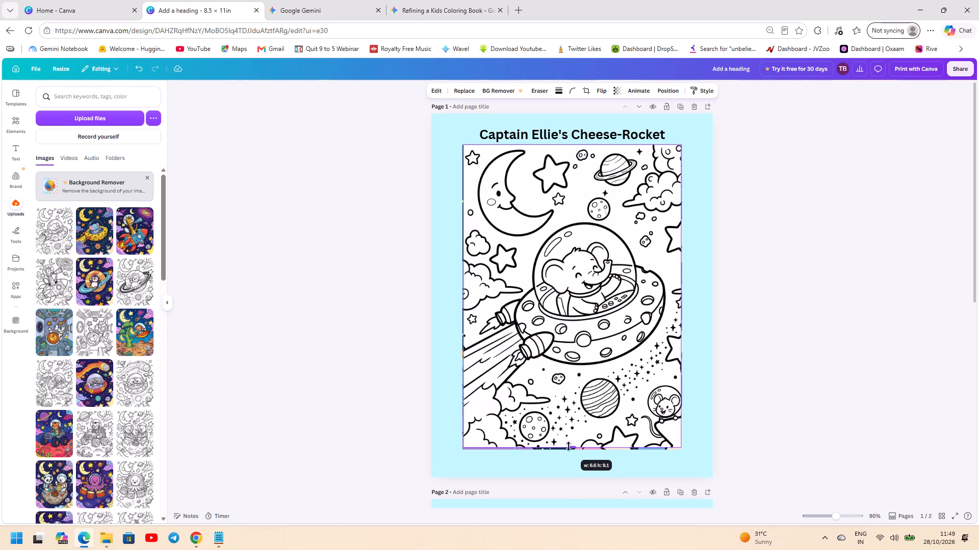
pyautogui.moveTo(569, 446); pyautogui.dragTo(568, 447)
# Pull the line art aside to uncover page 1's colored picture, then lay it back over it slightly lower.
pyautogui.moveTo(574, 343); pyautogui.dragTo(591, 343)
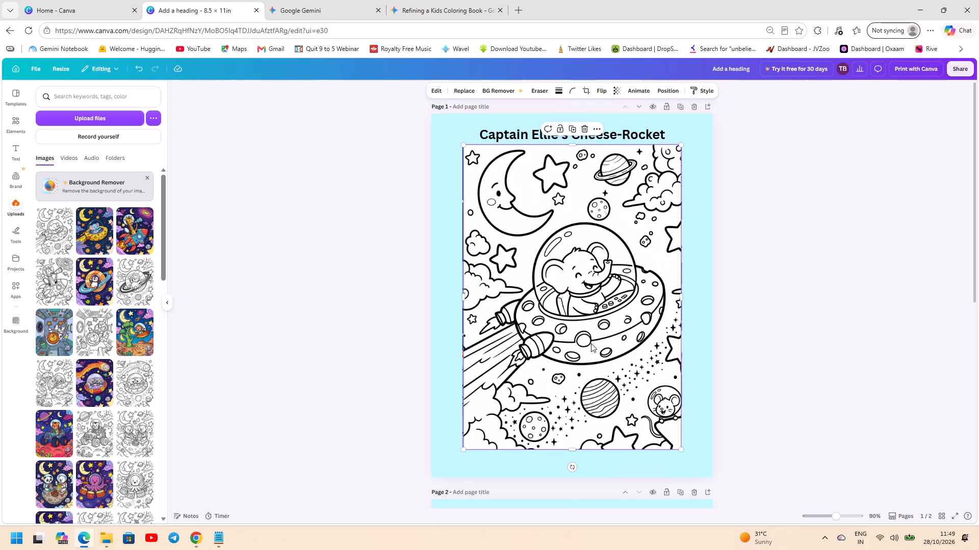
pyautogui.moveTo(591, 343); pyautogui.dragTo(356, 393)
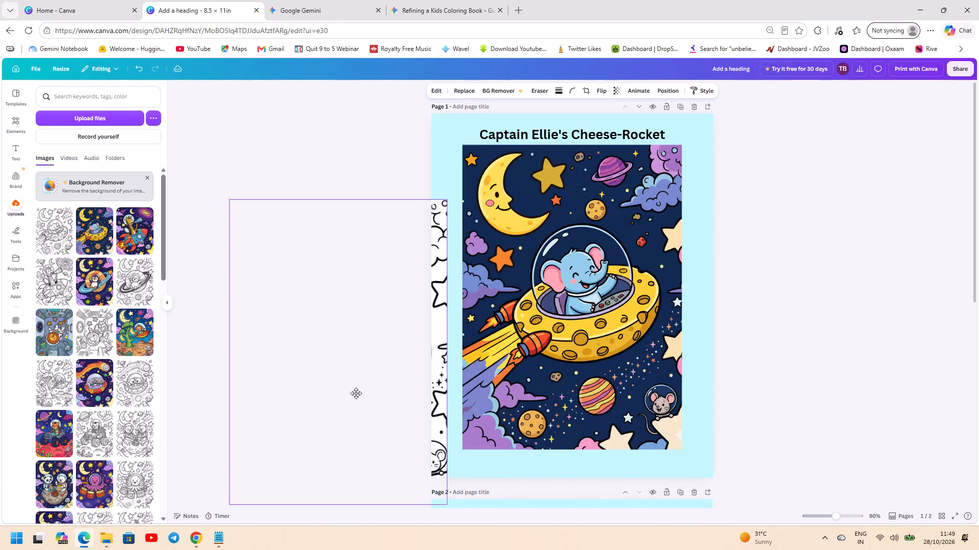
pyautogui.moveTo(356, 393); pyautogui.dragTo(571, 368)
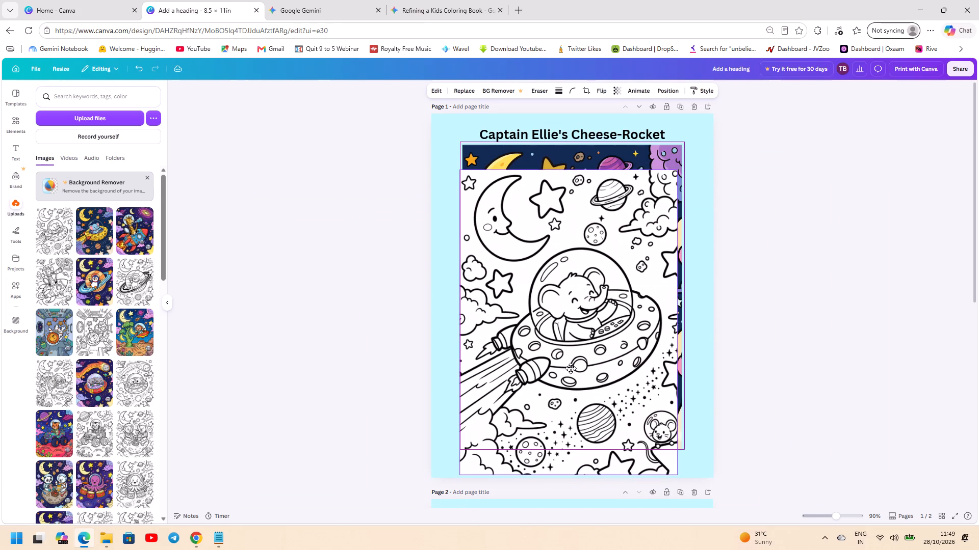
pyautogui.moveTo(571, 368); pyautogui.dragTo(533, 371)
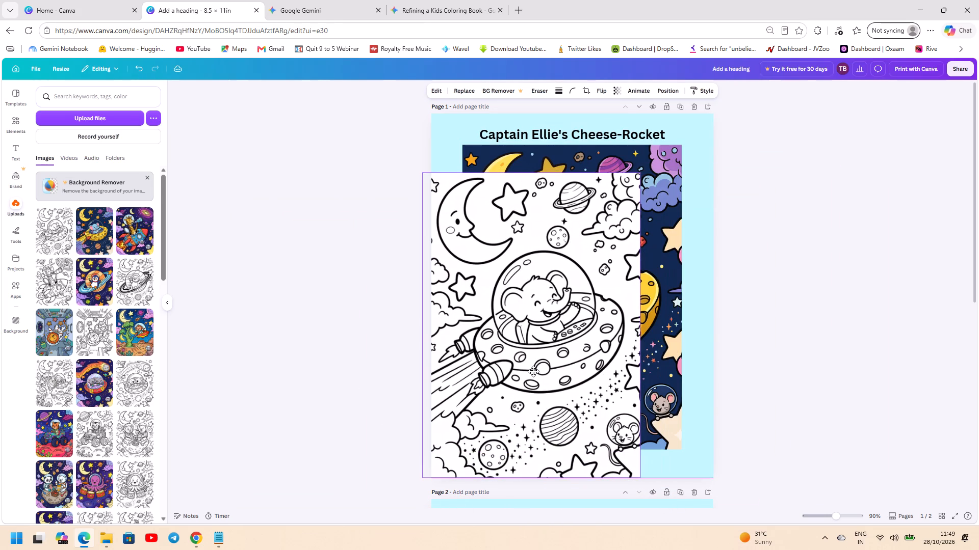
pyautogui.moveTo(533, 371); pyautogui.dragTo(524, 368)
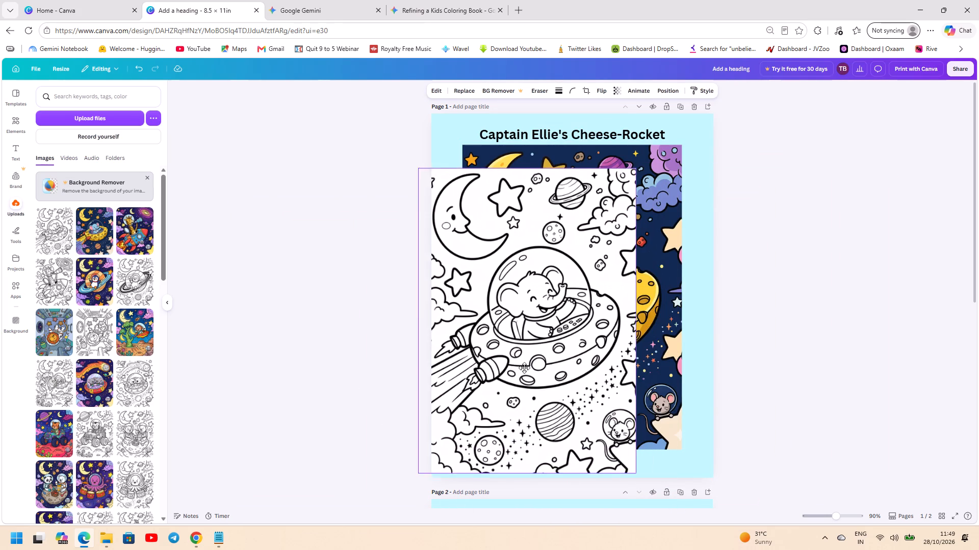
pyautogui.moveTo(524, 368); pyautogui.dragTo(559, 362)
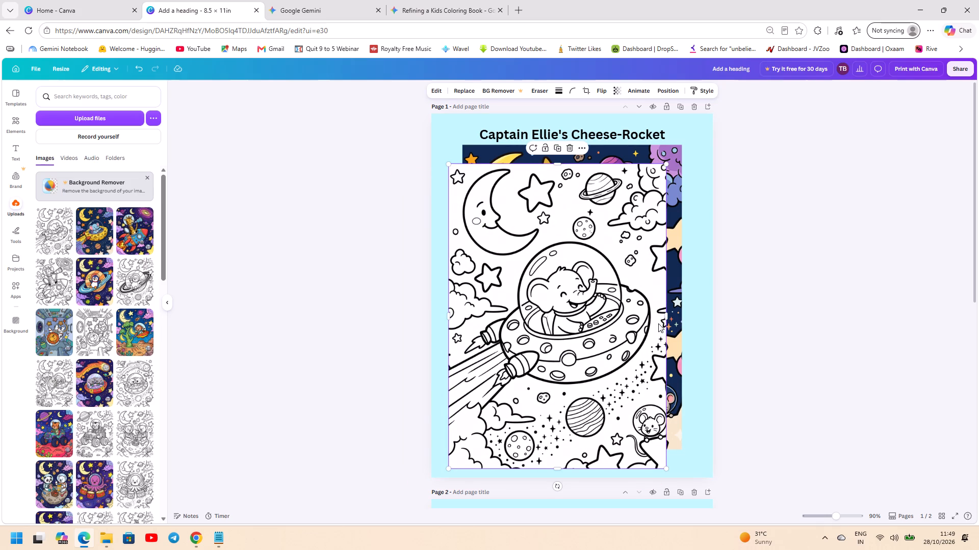
# Widen the line art on page 1 outward on both sides to about 7.5 in.
pyautogui.moveTo(665, 315); pyautogui.dragTo(672, 315)
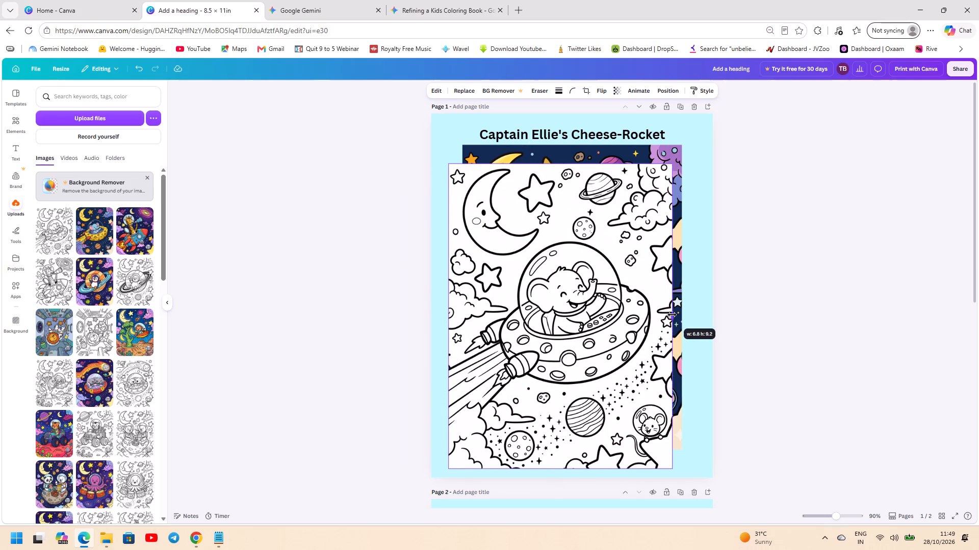
pyautogui.moveTo(672, 315); pyautogui.dragTo(688, 315)
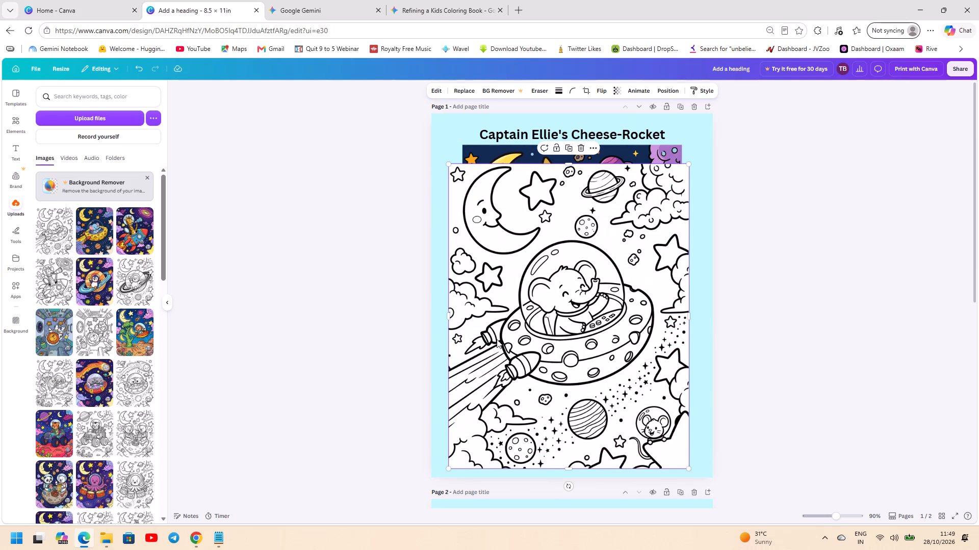
pyautogui.moveTo(447, 316); pyautogui.dragTo(438, 317)
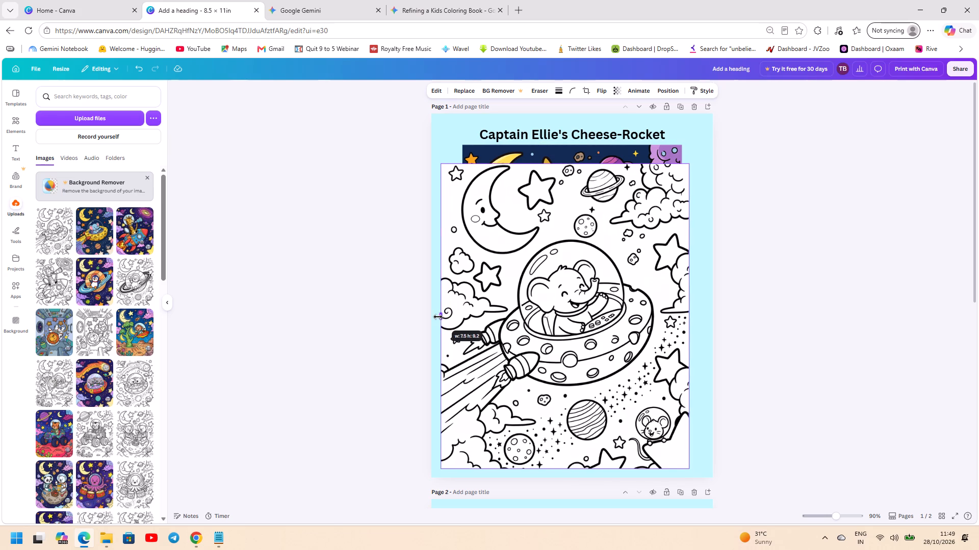
pyautogui.moveTo(438, 317); pyautogui.dragTo(439, 316)
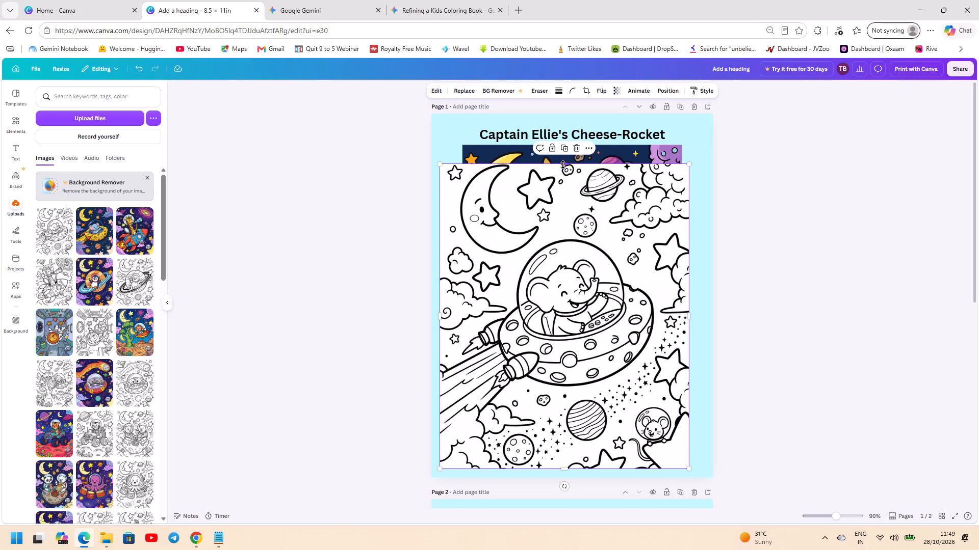
# Extend the line art's top and bottom edges and shift it upward, adjusting its height to about 9.7 in.
pyautogui.moveTo(563, 164); pyautogui.dragTo(563, 154)
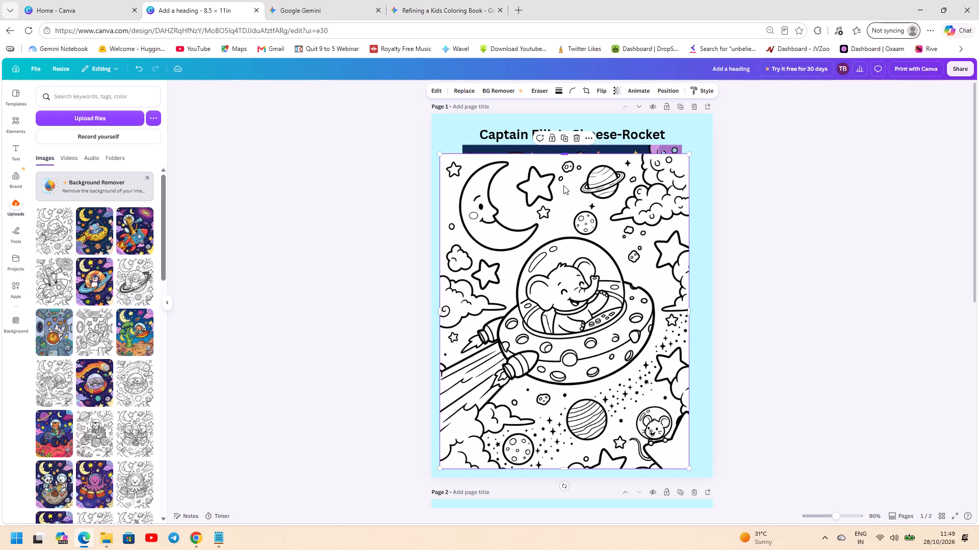
pyautogui.moveTo(562, 468); pyautogui.dragTo(562, 478)
pyautogui.moveTo(565, 383); pyautogui.dragTo(569, 362)
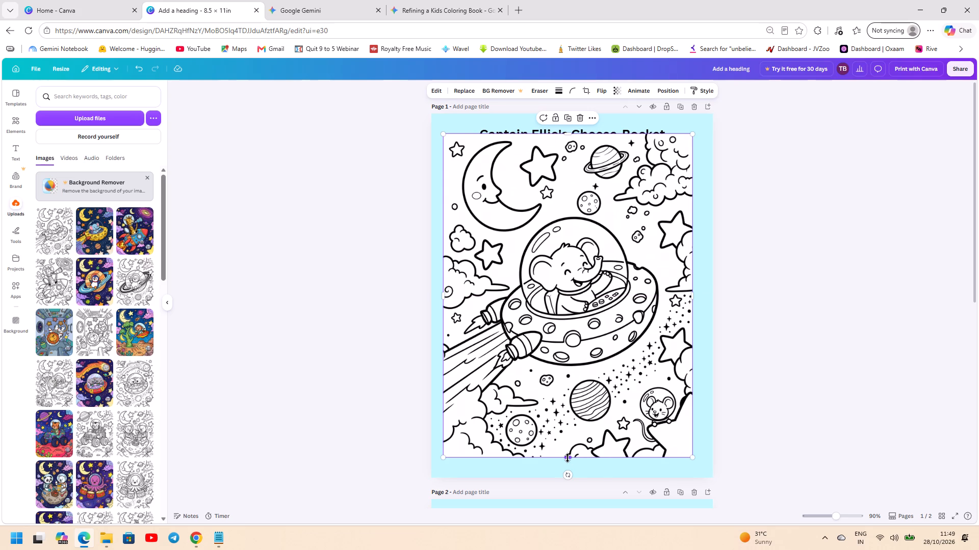
pyautogui.moveTo(568, 458); pyautogui.dragTo(572, 450)
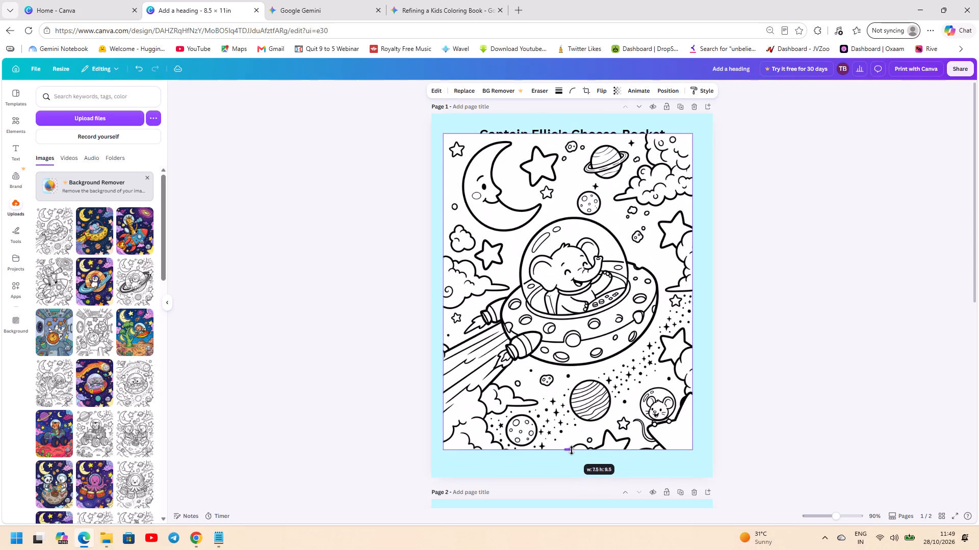
pyautogui.moveTo(572, 450); pyautogui.dragTo(572, 459)
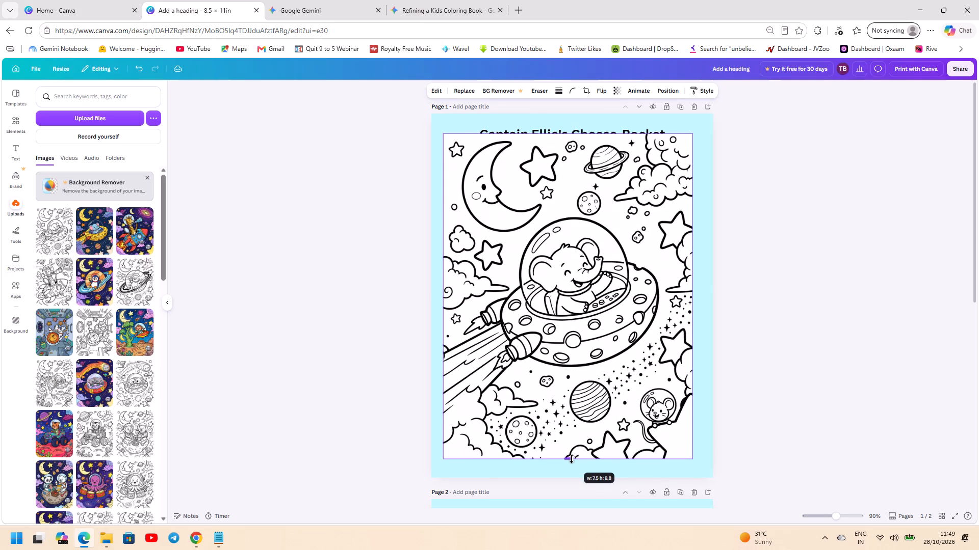
pyautogui.moveTo(572, 459); pyautogui.dragTo(575, 461)
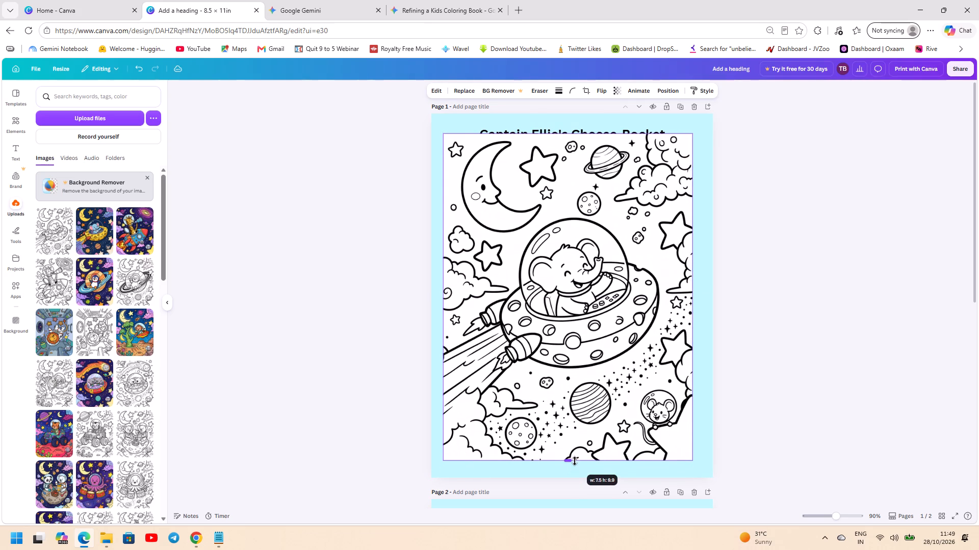
pyautogui.moveTo(575, 461); pyautogui.dragTo(575, 456)
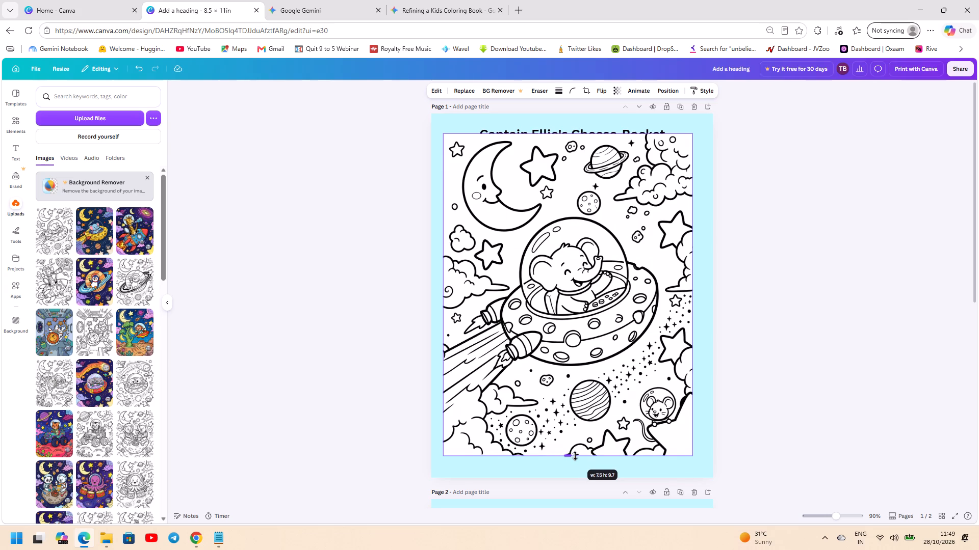
pyautogui.moveTo(575, 456); pyautogui.dragTo(578, 455)
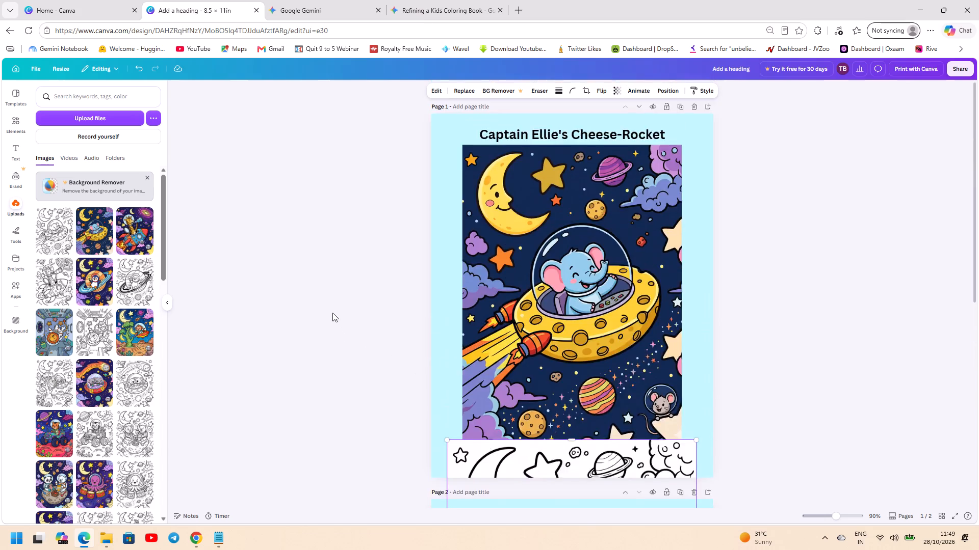
pyautogui.scroll(-7, 332, 313)
pyautogui.moveTo(527, 232); pyautogui.dragTo(523, 316)
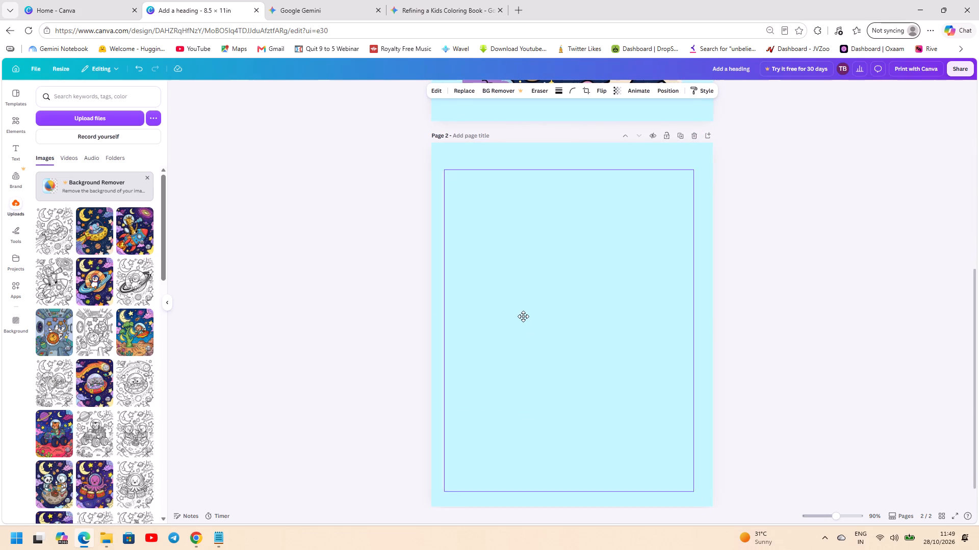
pyautogui.moveTo(523, 316); pyautogui.dragTo(528, 314)
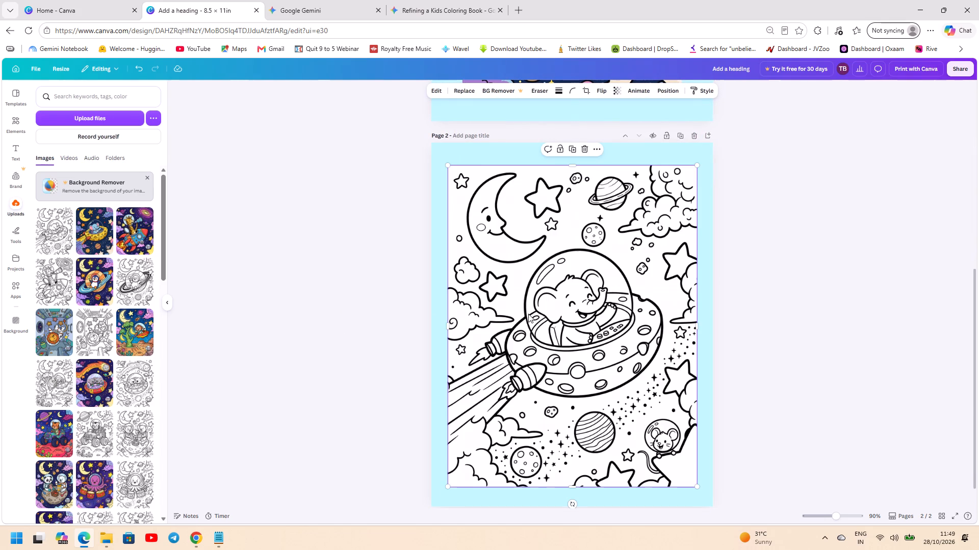
pyautogui.click(778, 294)
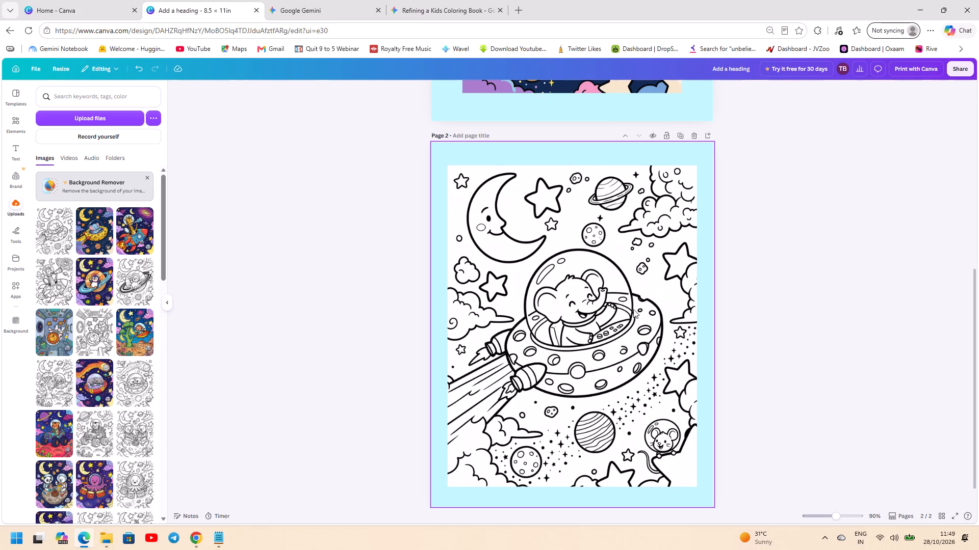
# Lower the line art on page 2 along the vertical centre line, leaving a wider band above it and a narrow bottom margin.
pyautogui.moveTo(571, 312); pyautogui.dragTo(570, 315)
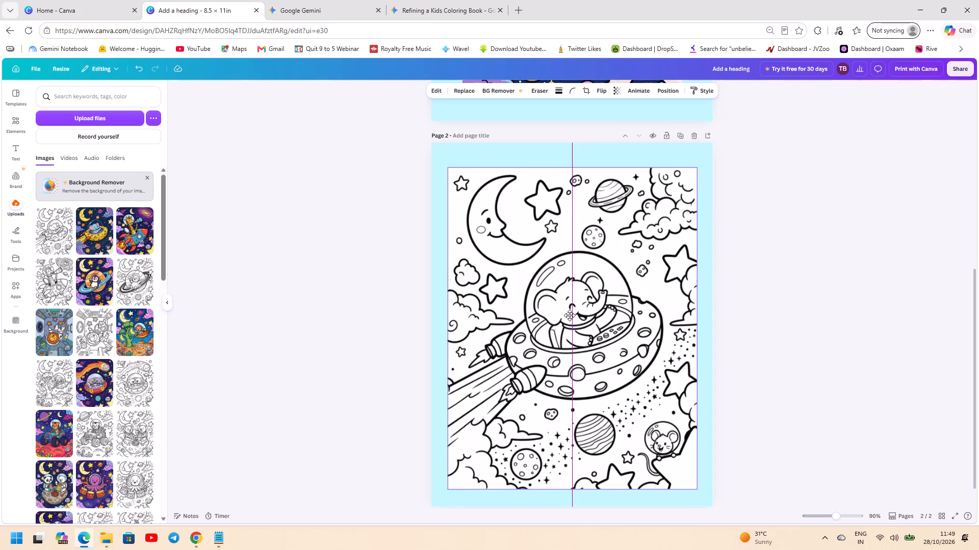
pyautogui.moveTo(570, 315); pyautogui.dragTo(570, 320)
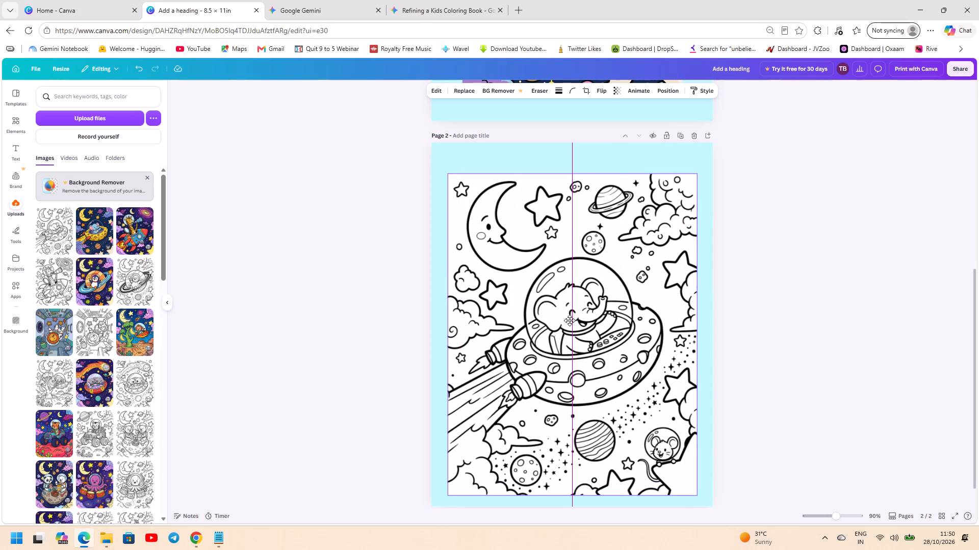
pyautogui.moveTo(570, 320); pyautogui.dragTo(571, 310)
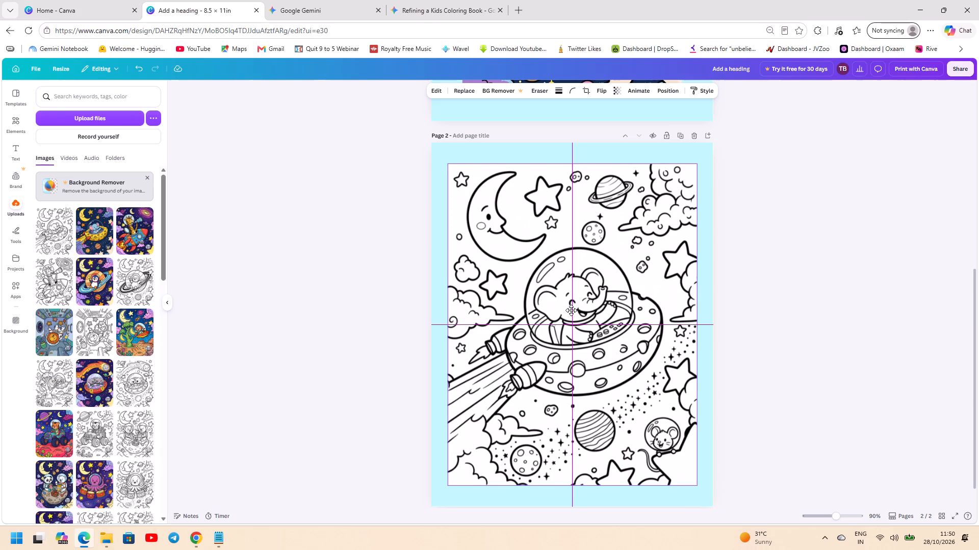
pyautogui.moveTo(571, 310); pyautogui.dragTo(572, 325)
pyautogui.click(749, 284)
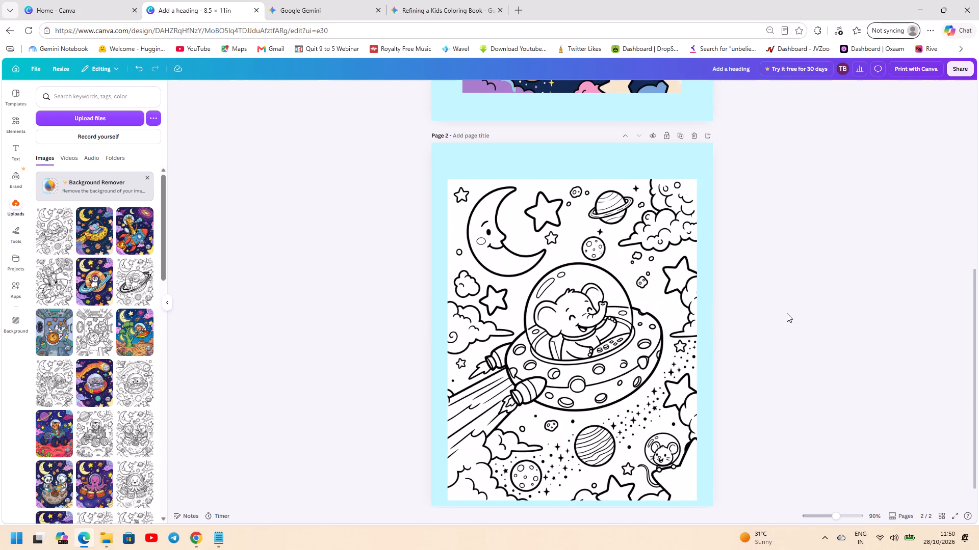
# Widen the colored elephant picture on page 1 on both sides and extend its bottom edge, making it about 7.3 × 9.3 in.
pyautogui.scroll(8, 787, 310)
pyautogui.click(601, 325)
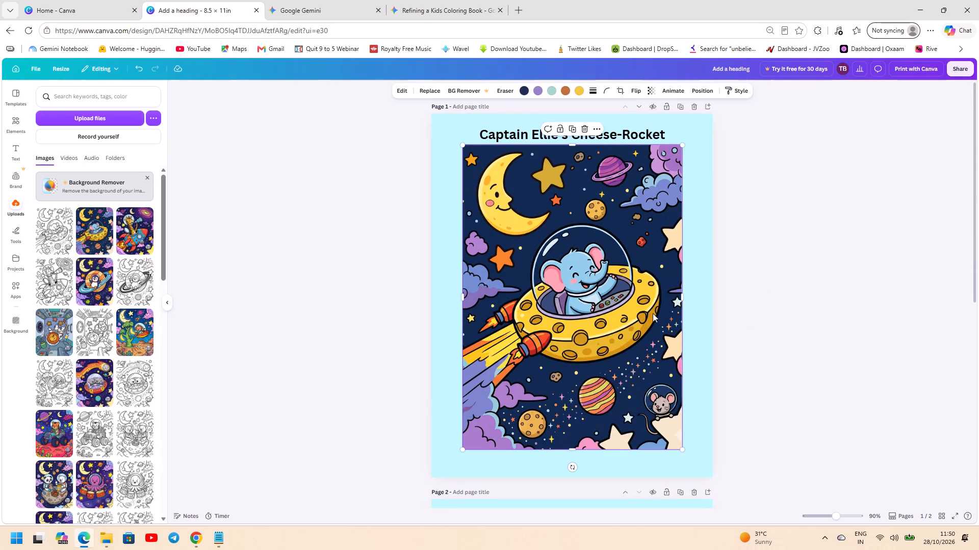
pyautogui.moveTo(683, 297); pyautogui.dragTo(692, 297)
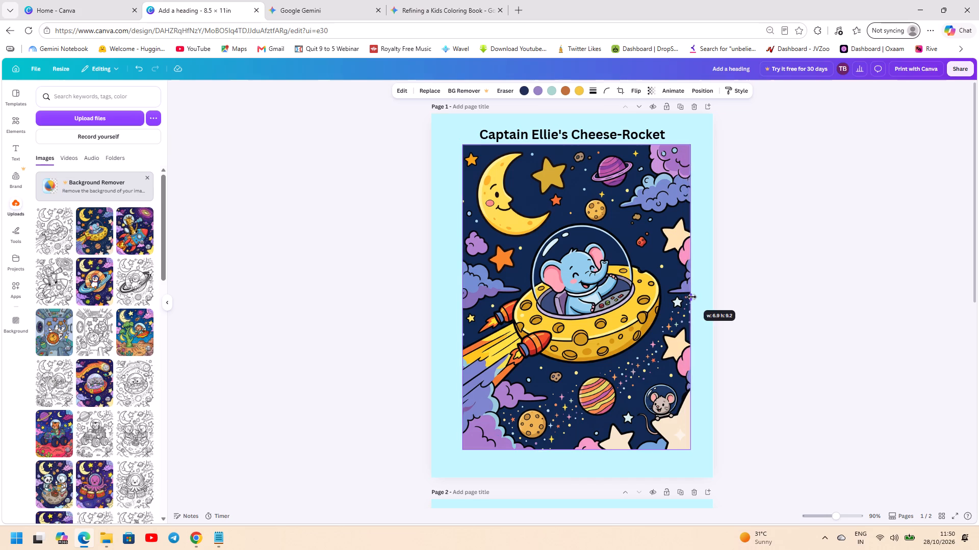
pyautogui.moveTo(692, 297); pyautogui.dragTo(695, 298)
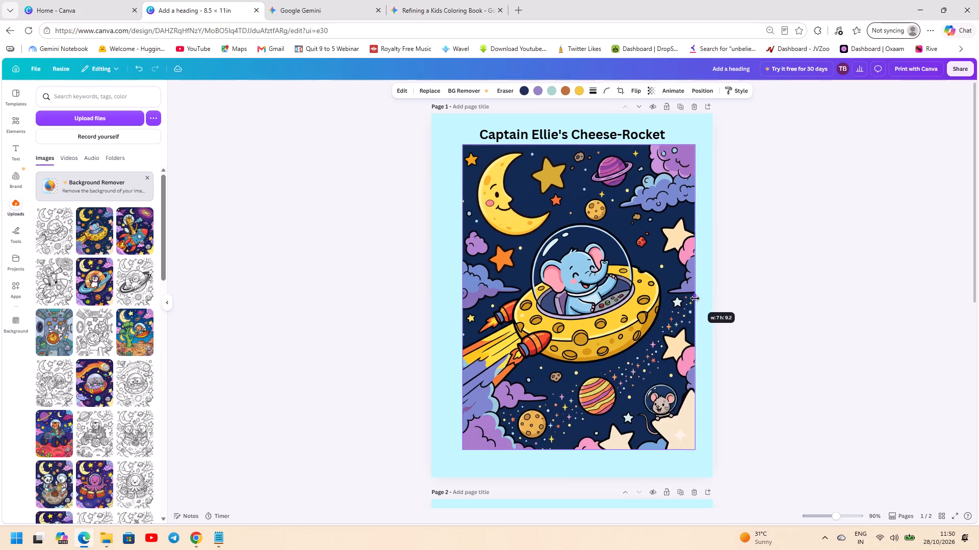
pyautogui.moveTo(695, 298); pyautogui.dragTo(697, 296)
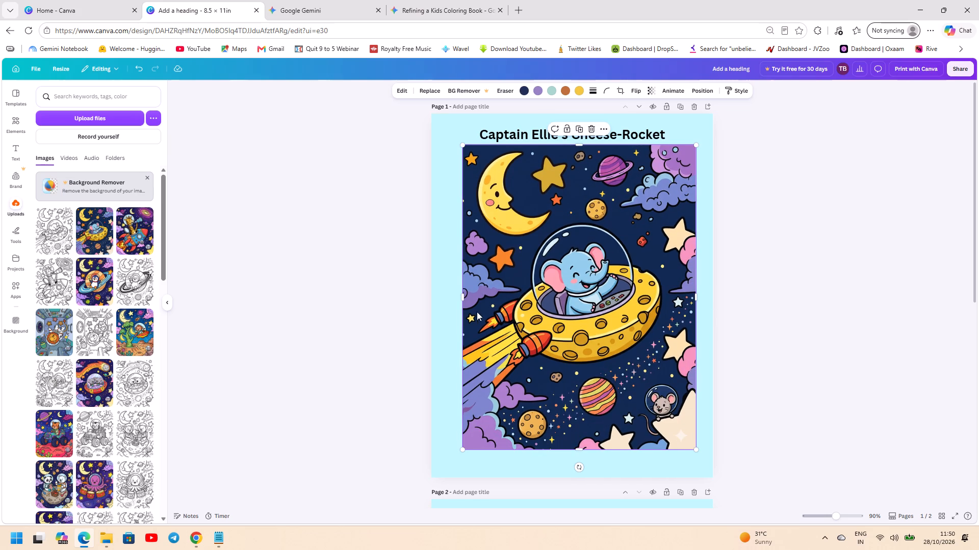
pyautogui.moveTo(463, 297); pyautogui.dragTo(455, 297)
pyautogui.moveTo(576, 450); pyautogui.dragTo(575, 454)
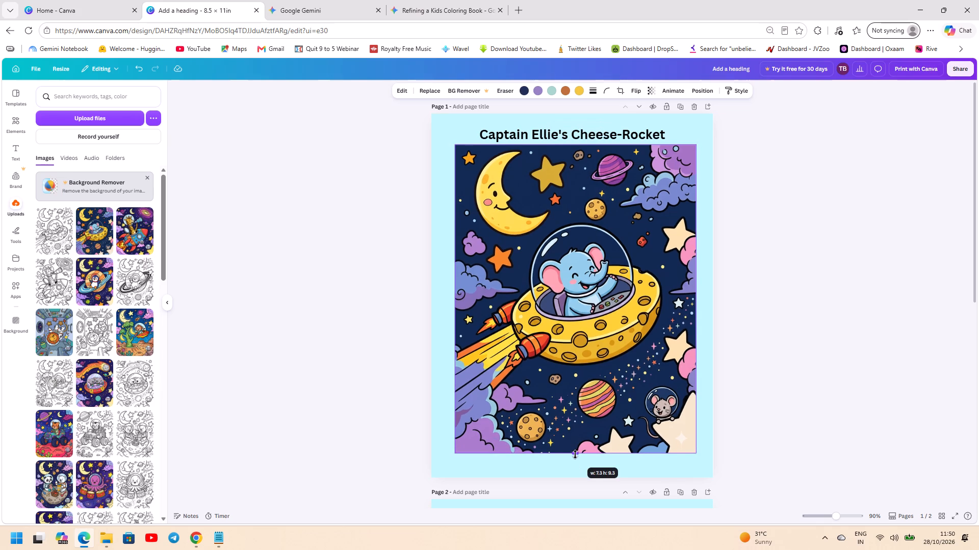
pyautogui.moveTo(575, 454); pyautogui.dragTo(581, 446)
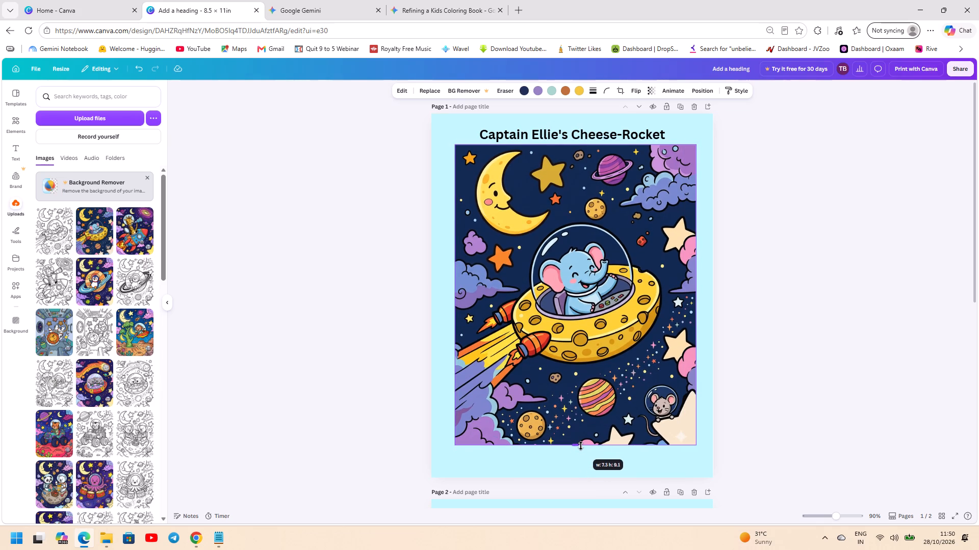
pyautogui.moveTo(581, 446); pyautogui.dragTo(582, 449)
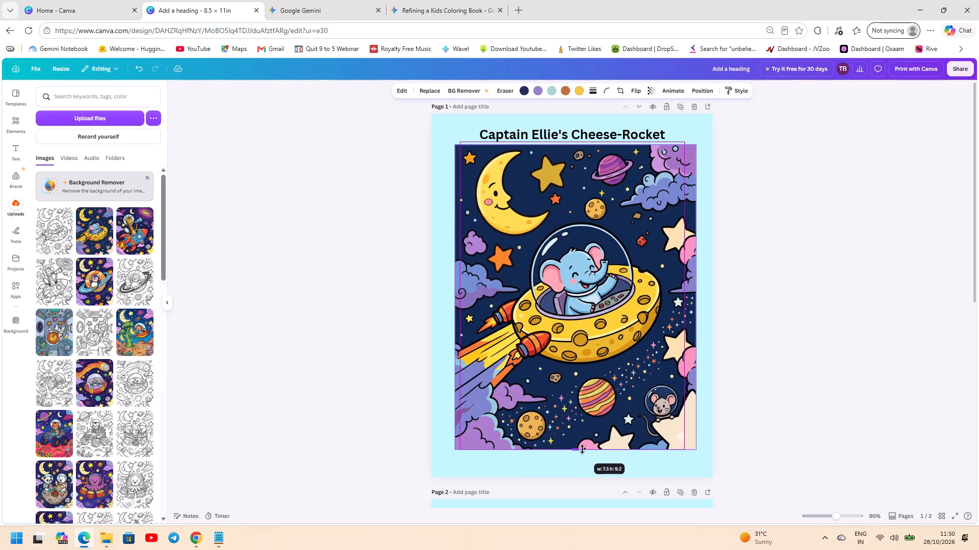
pyautogui.moveTo(582, 449); pyautogui.dragTo(582, 452)
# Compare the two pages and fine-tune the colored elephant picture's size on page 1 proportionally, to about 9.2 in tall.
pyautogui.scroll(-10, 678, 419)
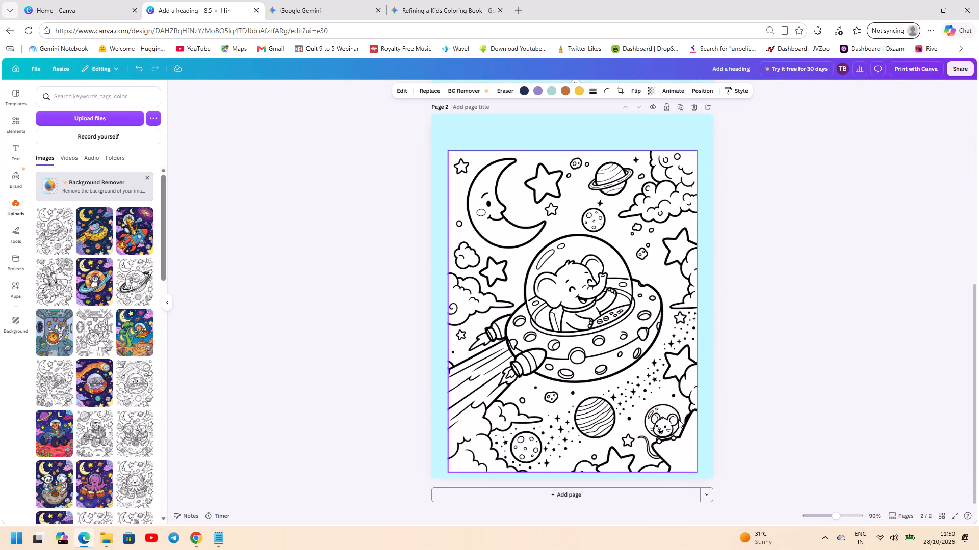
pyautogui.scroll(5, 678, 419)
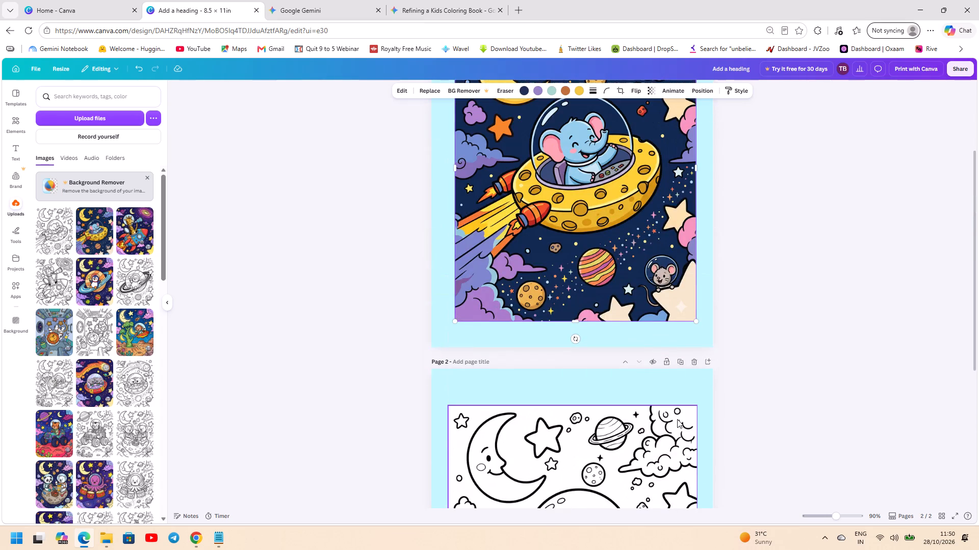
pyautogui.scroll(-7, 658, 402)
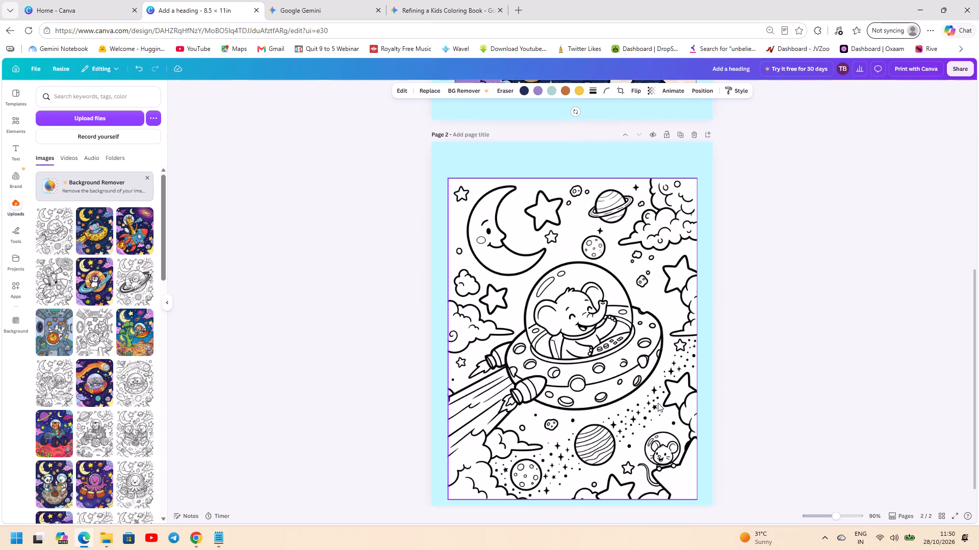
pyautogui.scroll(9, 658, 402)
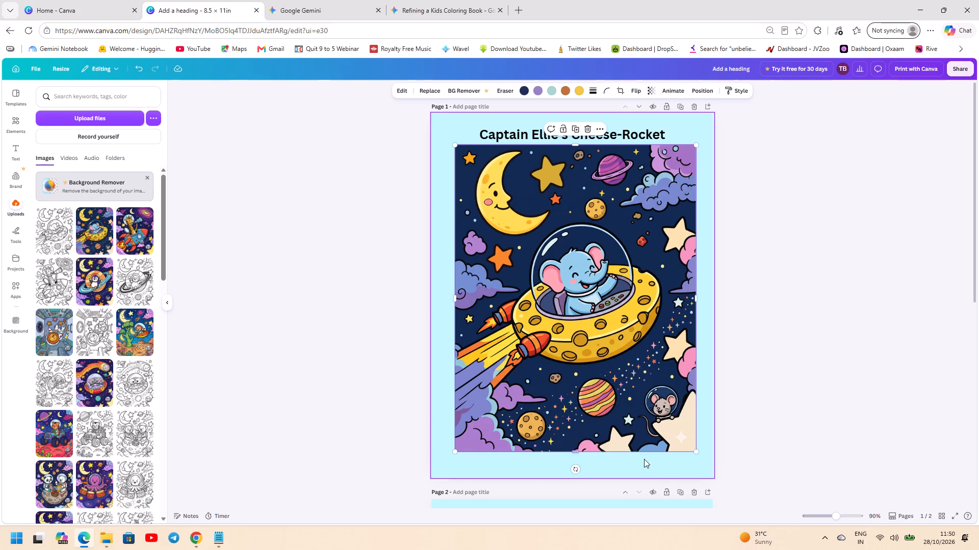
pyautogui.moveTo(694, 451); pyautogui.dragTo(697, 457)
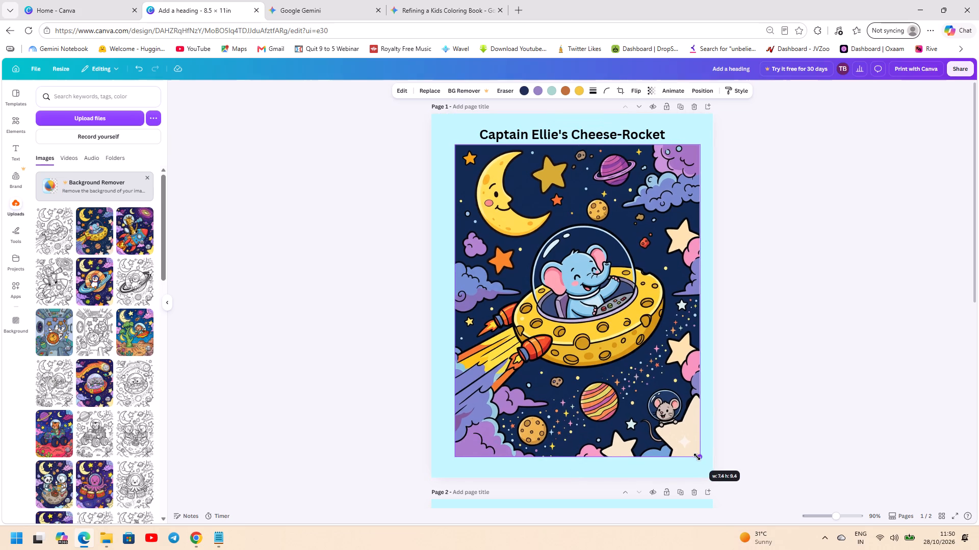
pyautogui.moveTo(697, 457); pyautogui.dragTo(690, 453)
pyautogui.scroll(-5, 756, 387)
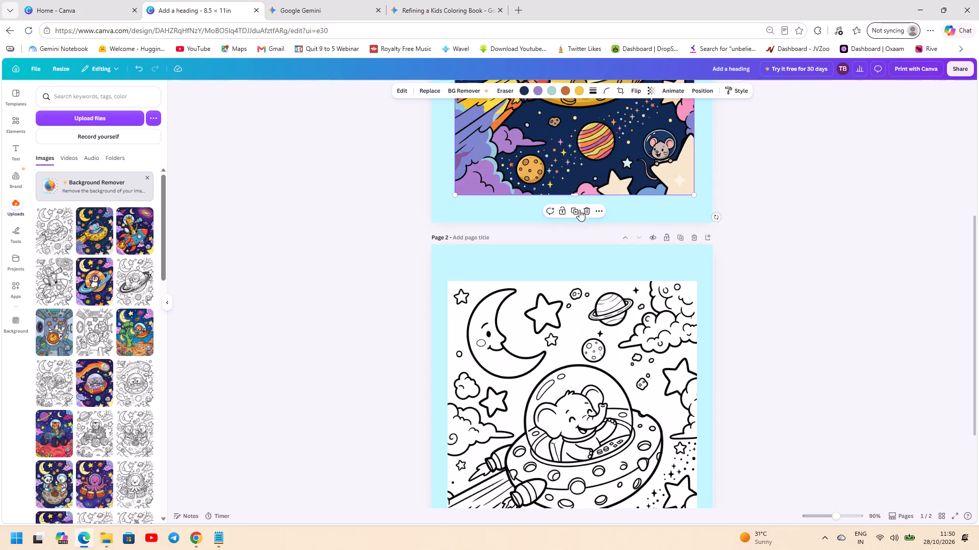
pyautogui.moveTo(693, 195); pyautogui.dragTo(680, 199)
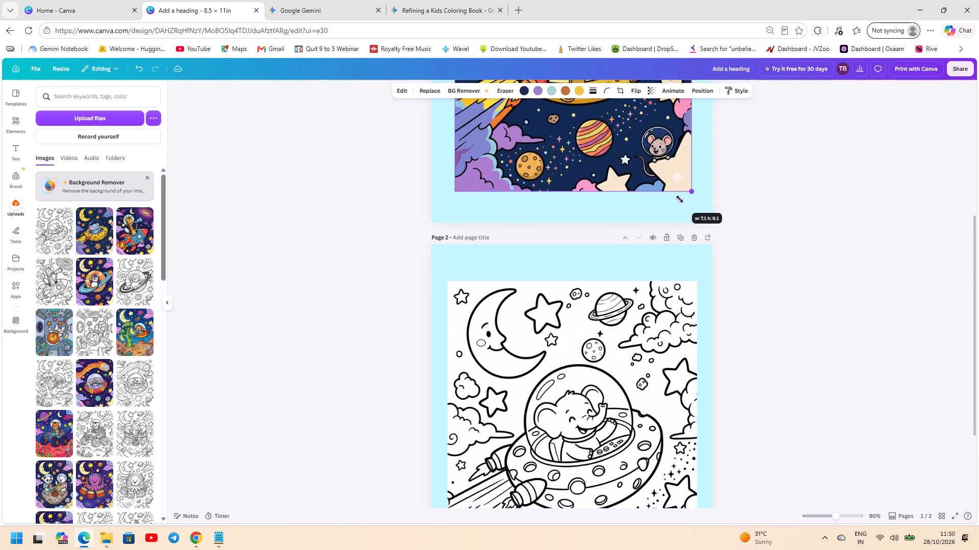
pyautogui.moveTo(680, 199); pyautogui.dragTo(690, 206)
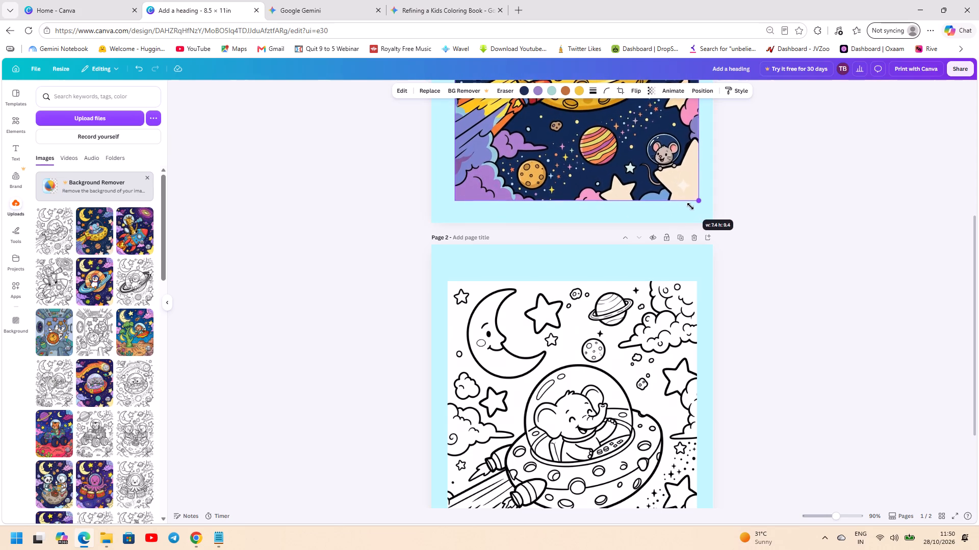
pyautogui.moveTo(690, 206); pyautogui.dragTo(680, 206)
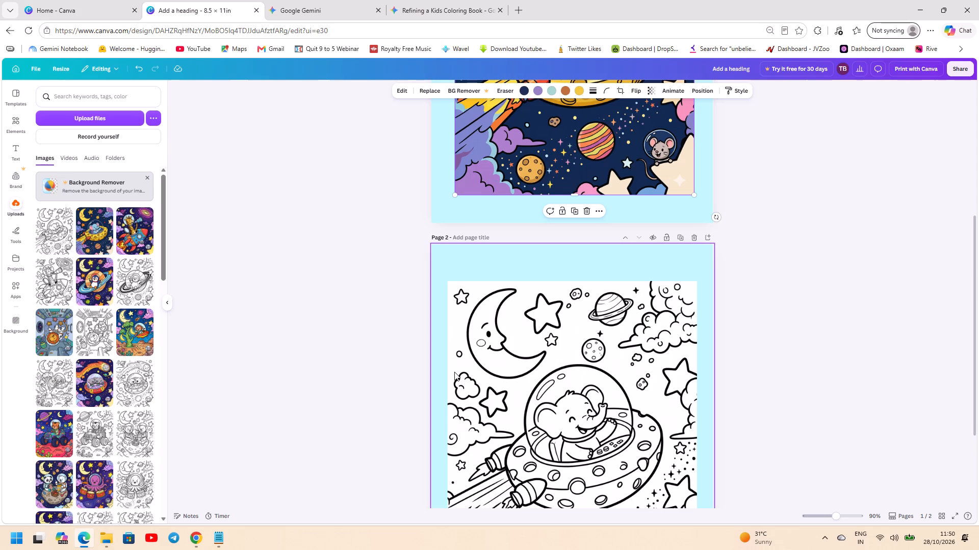
# Move the colored elephant picture from page 1 onto page 2, laying it over the line art near its left edge.
pyautogui.scroll(5, 454, 372)
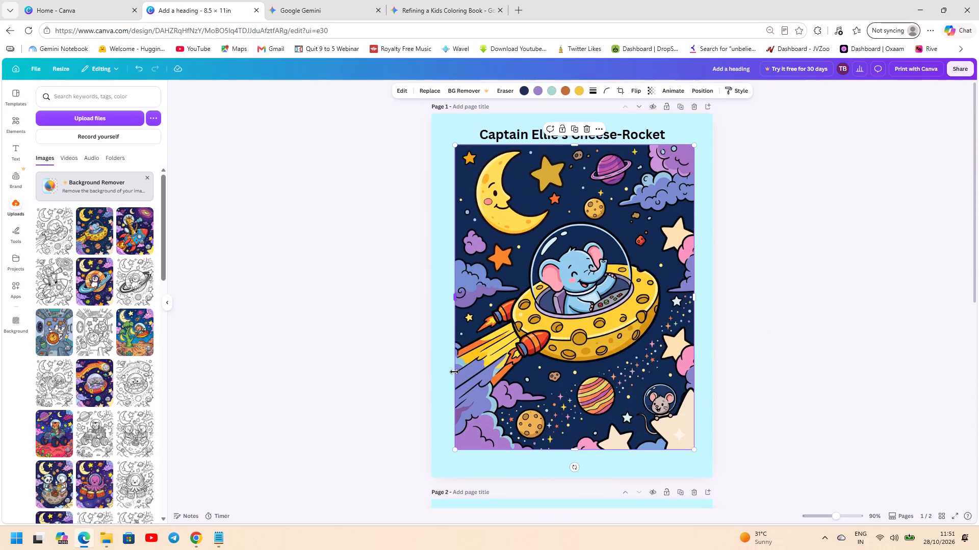
pyautogui.scroll(-5, 454, 372)
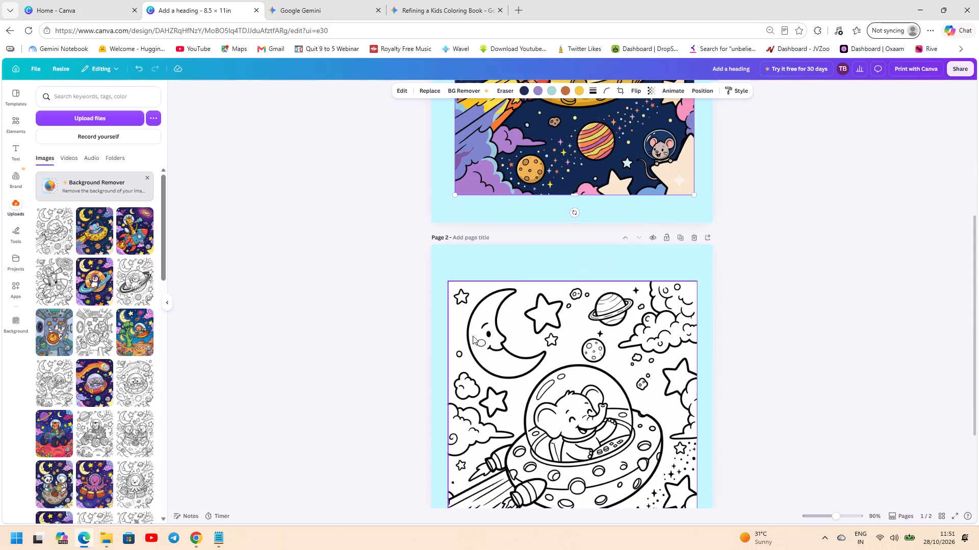
pyautogui.moveTo(557, 168); pyautogui.dragTo(561, 549)
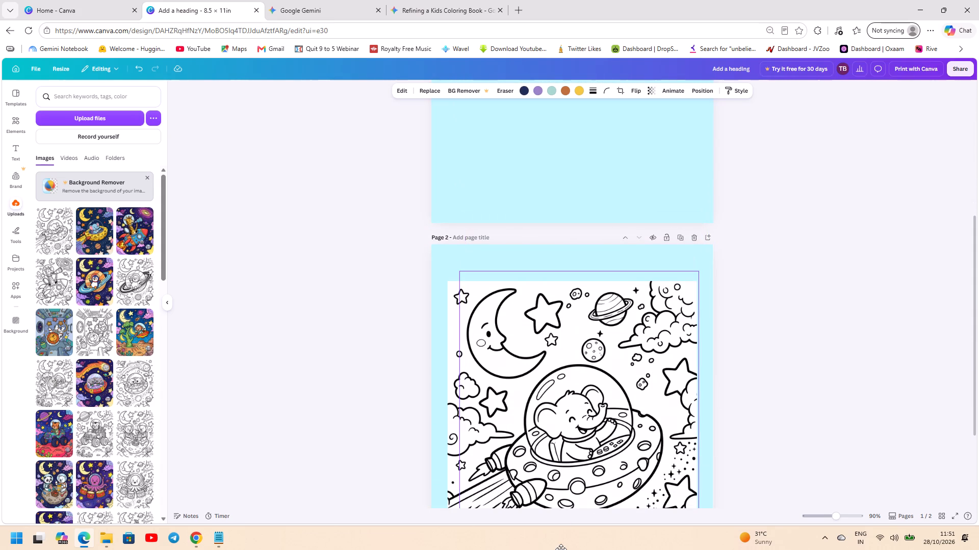
pyautogui.moveTo(561, 549); pyautogui.dragTo(550, 537)
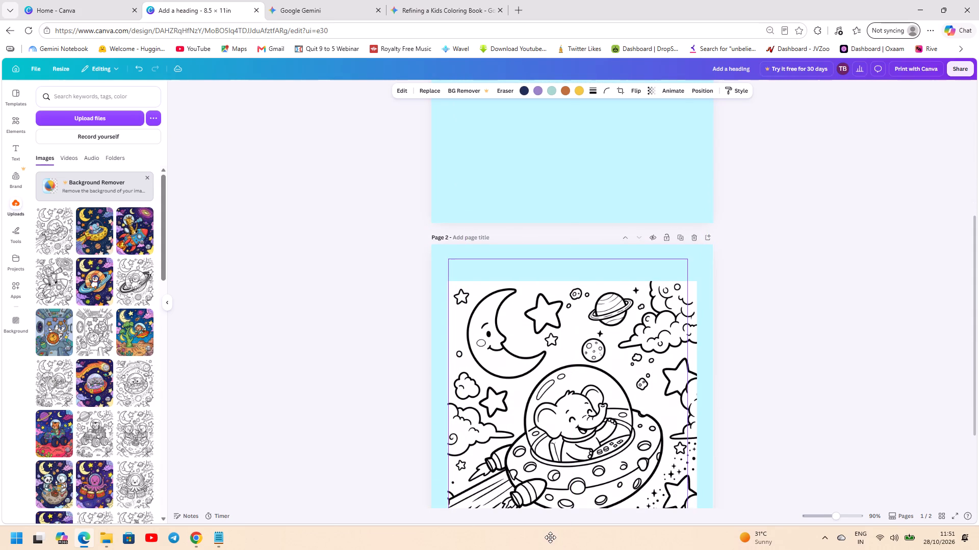
pyautogui.moveTo(550, 537); pyautogui.dragTo(550, 538)
pyautogui.scroll(-3, 288, 408)
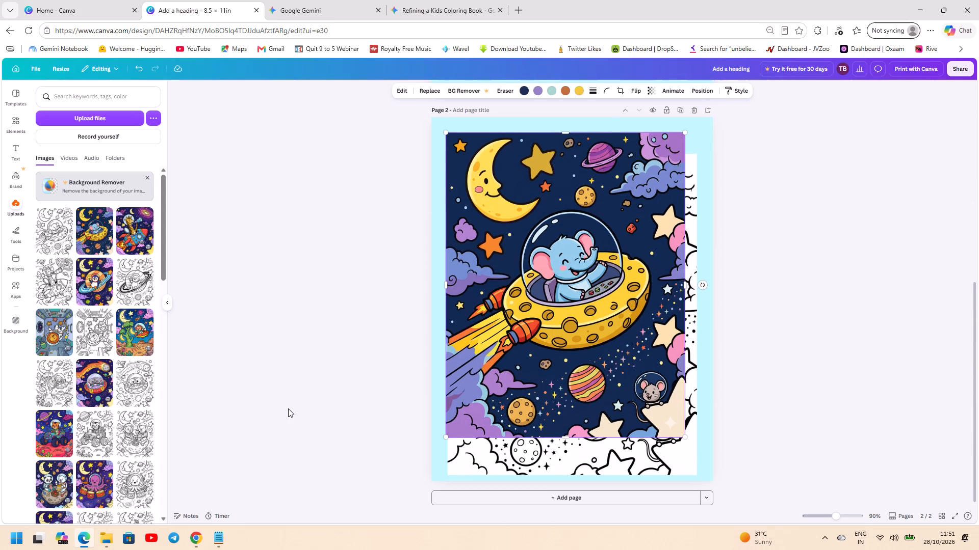
# Align and stretch the colored picture over page 2's line art to match its side and bottom edges, about 7.5 × 9.6 in.
pyautogui.moveTo(686, 284); pyautogui.dragTo(692, 283)
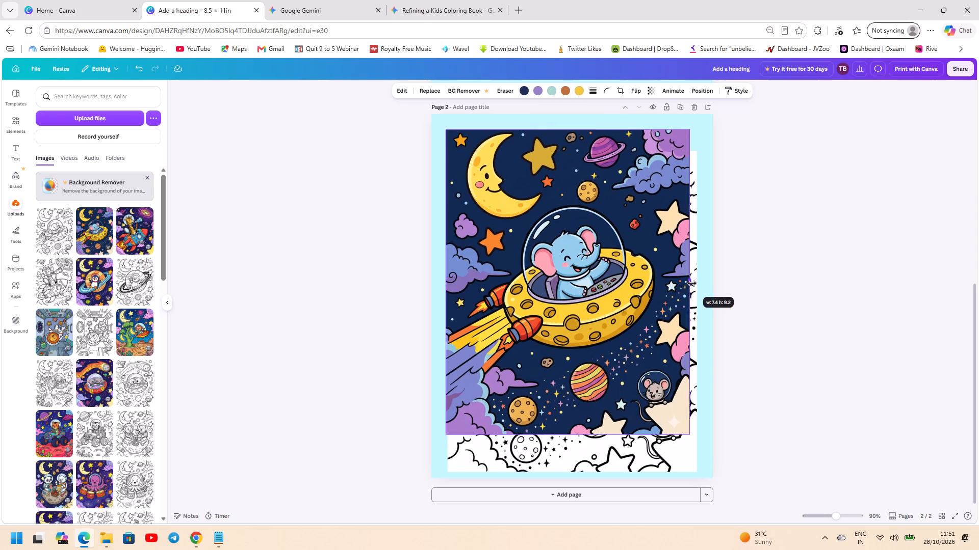
pyautogui.moveTo(692, 283); pyautogui.dragTo(701, 288)
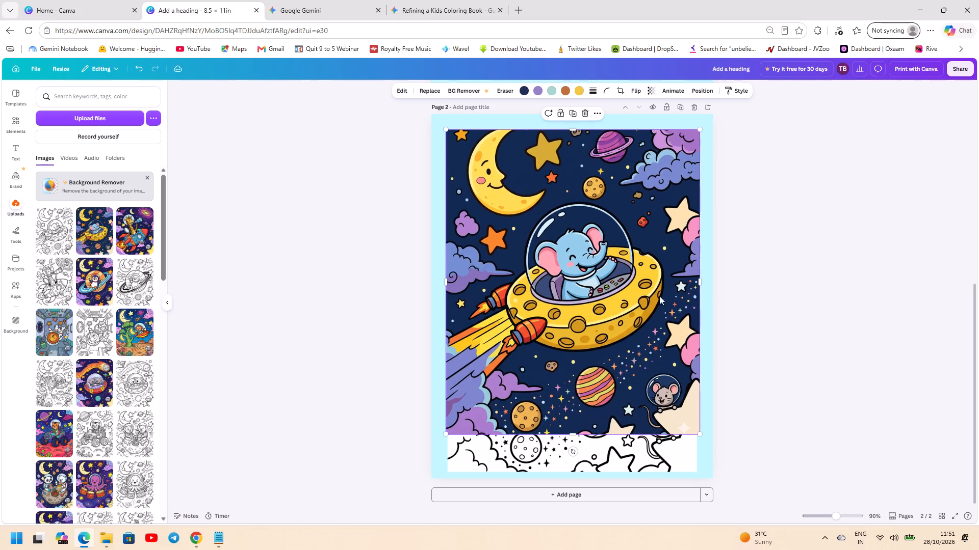
pyautogui.scroll(2, 570, 332)
pyautogui.moveTo(583, 348); pyautogui.dragTo(585, 366)
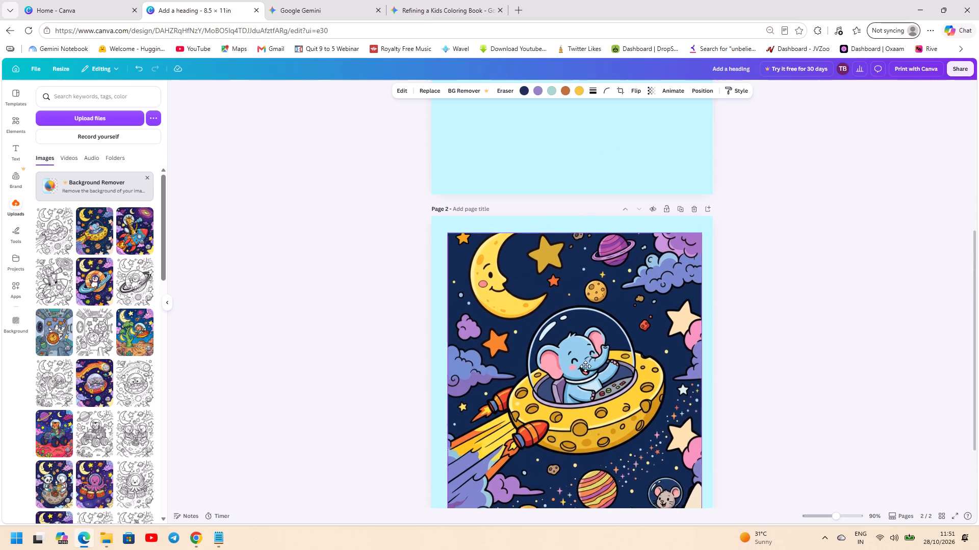
pyautogui.moveTo(585, 366); pyautogui.dragTo(579, 374)
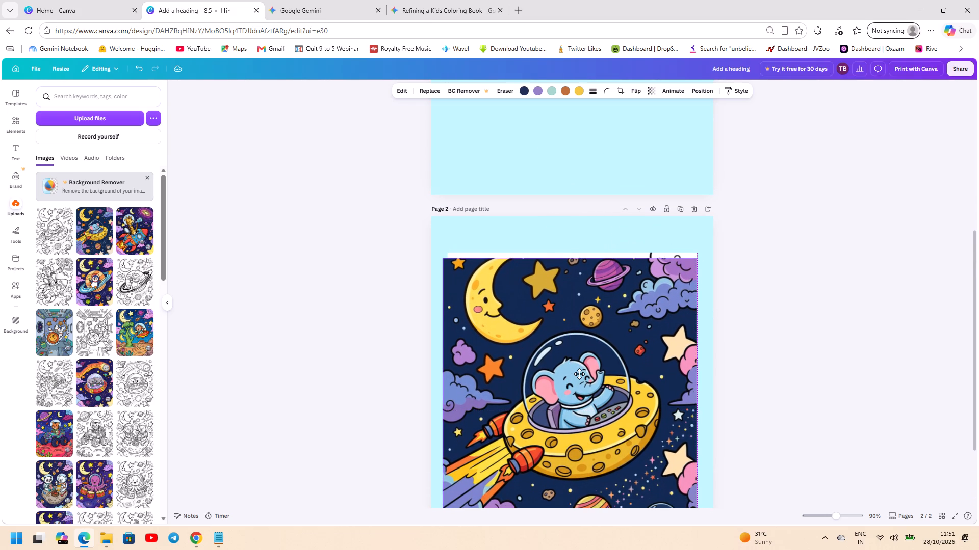
pyautogui.moveTo(579, 374); pyautogui.dragTo(581, 371)
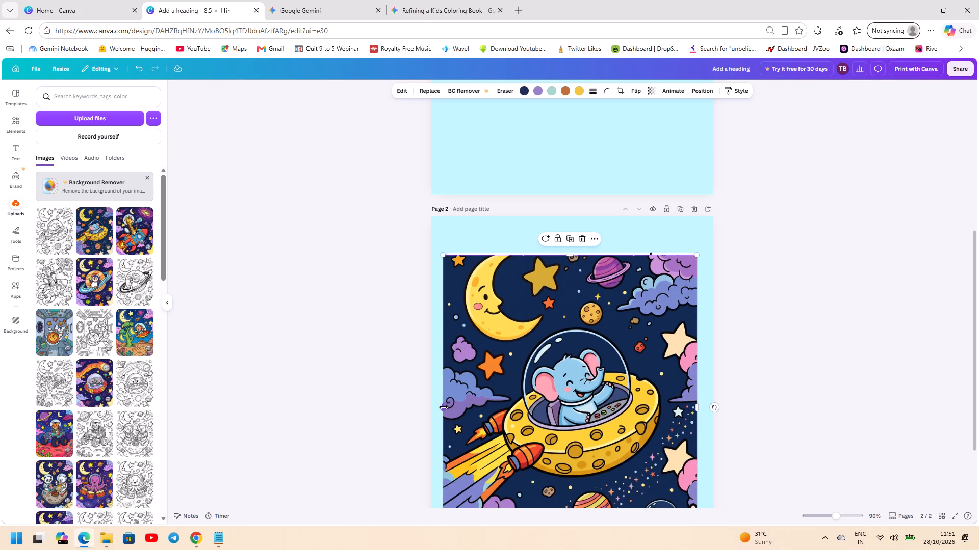
pyautogui.moveTo(444, 407); pyautogui.dragTo(448, 405)
pyautogui.click(546, 394)
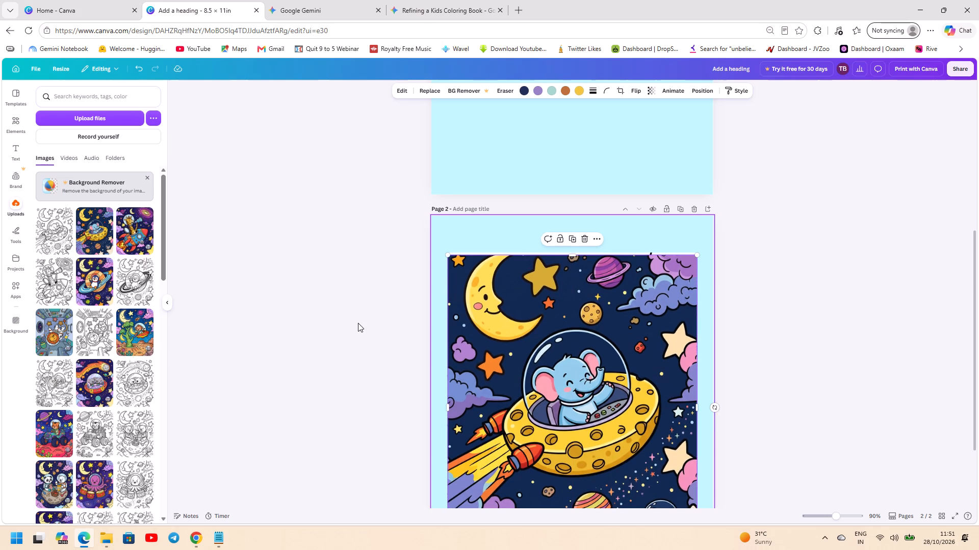
pyautogui.scroll(-6, 357, 322)
pyautogui.moveTo(570, 457); pyautogui.dragTo(570, 470)
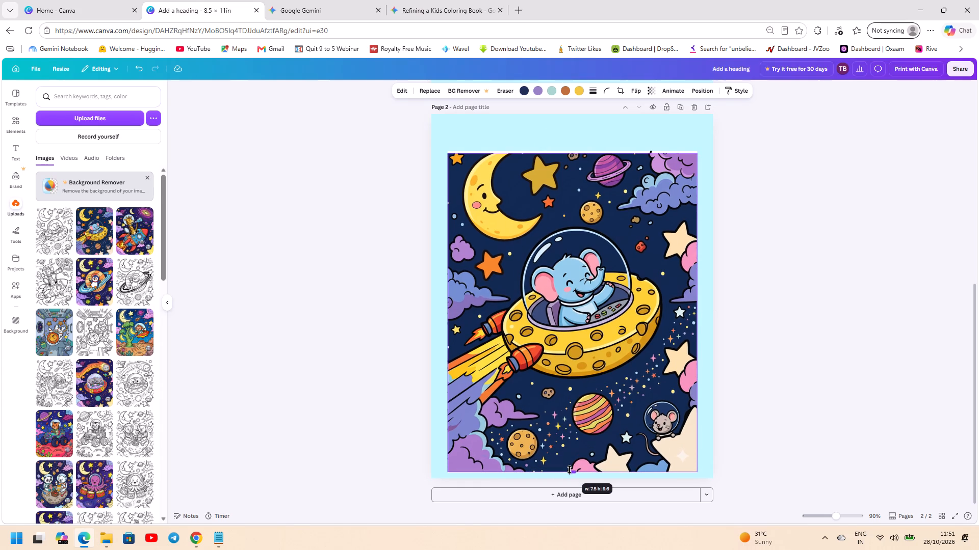
pyautogui.moveTo(570, 470); pyautogui.dragTo(570, 470)
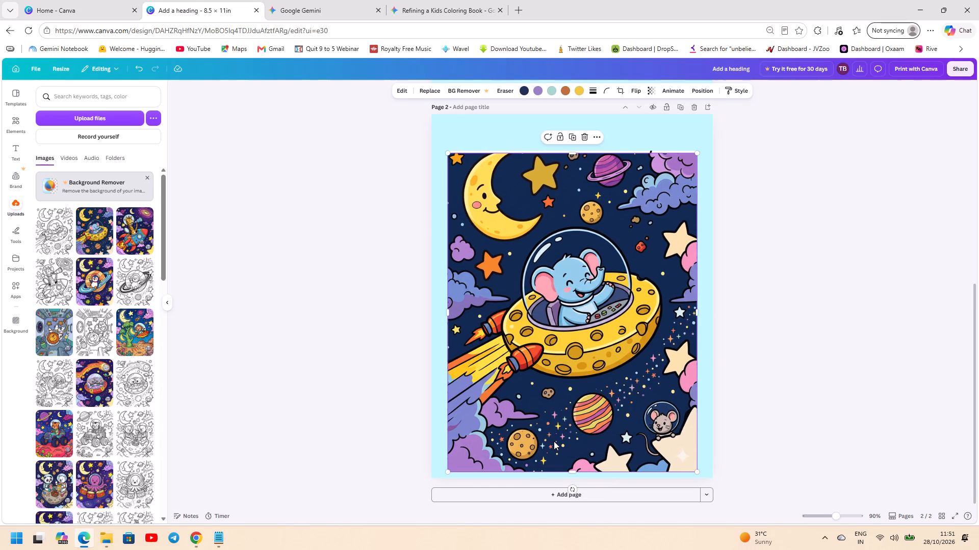
# Move the resized colored picture back onto page 1, horizontally centred just below the Captain Ellie's Cheese-Rocket title.
pyautogui.scroll(5, 361, 433)
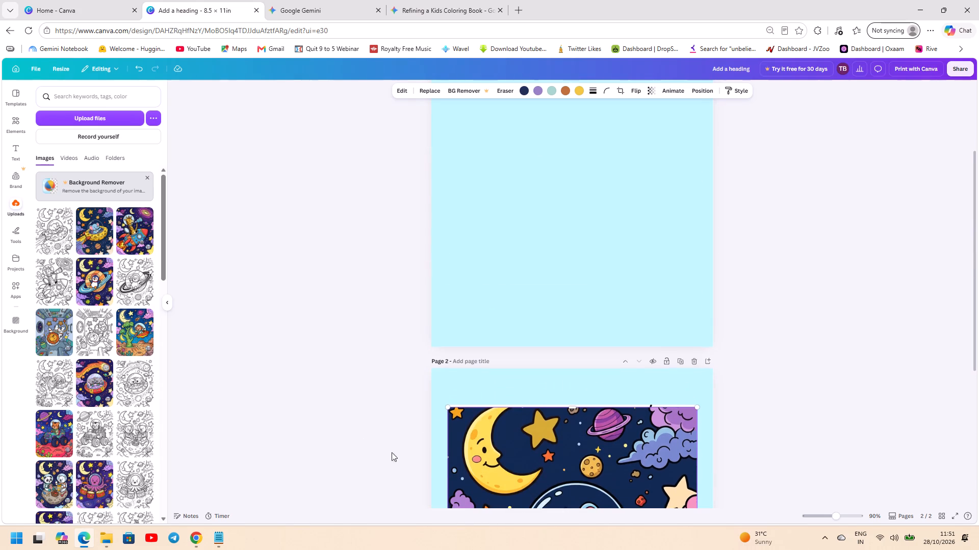
pyautogui.moveTo(581, 473); pyautogui.dragTo(588, 84)
pyautogui.scroll(4, 593, 399)
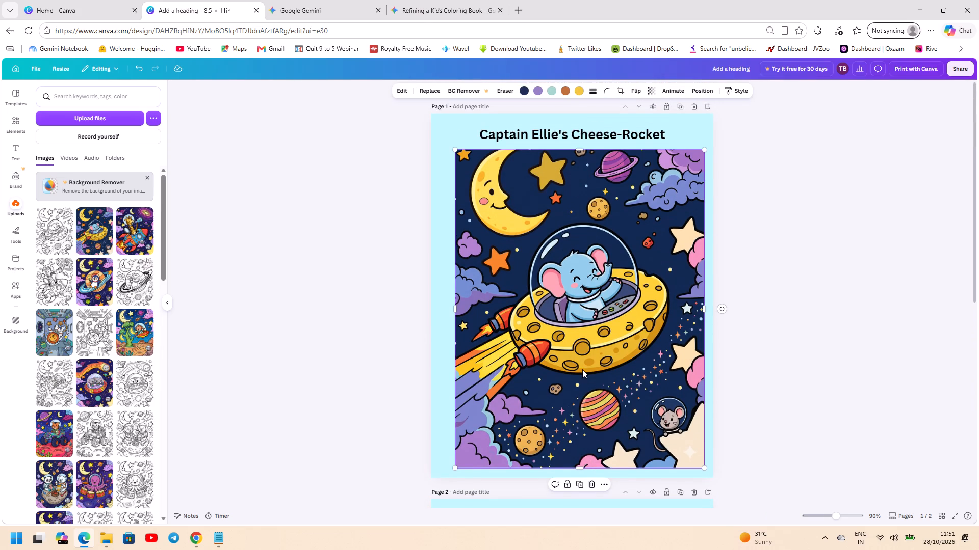
pyautogui.moveTo(582, 369); pyautogui.dragTo(579, 368)
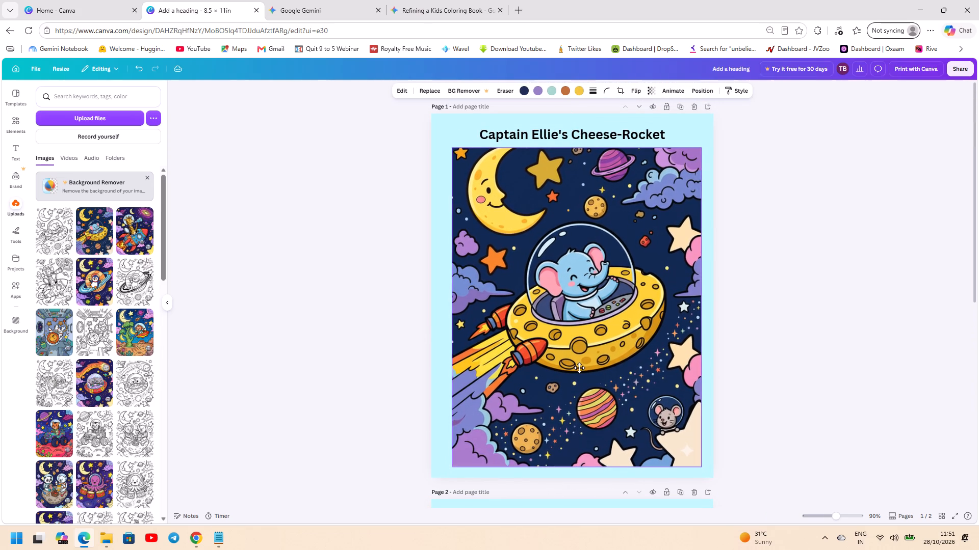
pyautogui.moveTo(579, 368); pyautogui.dragTo(578, 365)
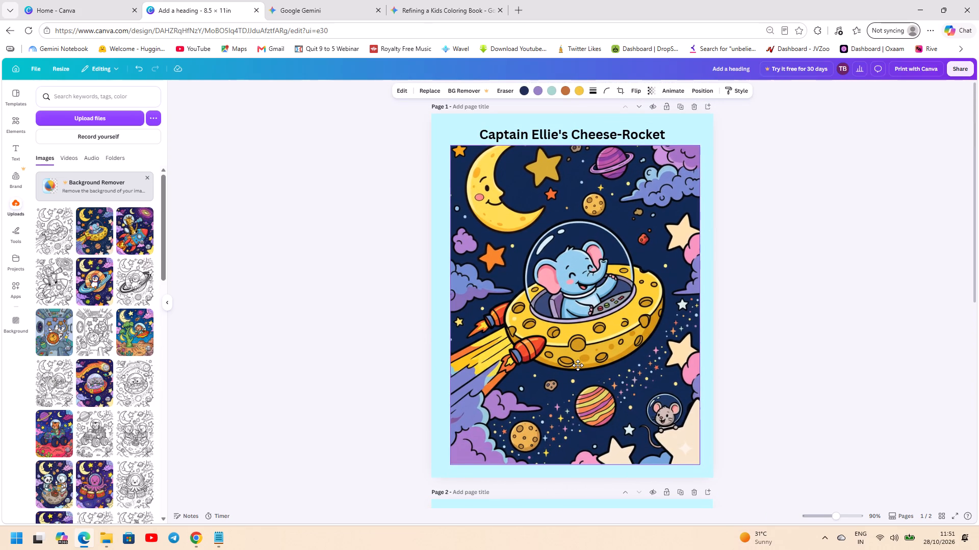
pyautogui.moveTo(578, 365); pyautogui.dragTo(577, 365)
pyautogui.click(385, 336)
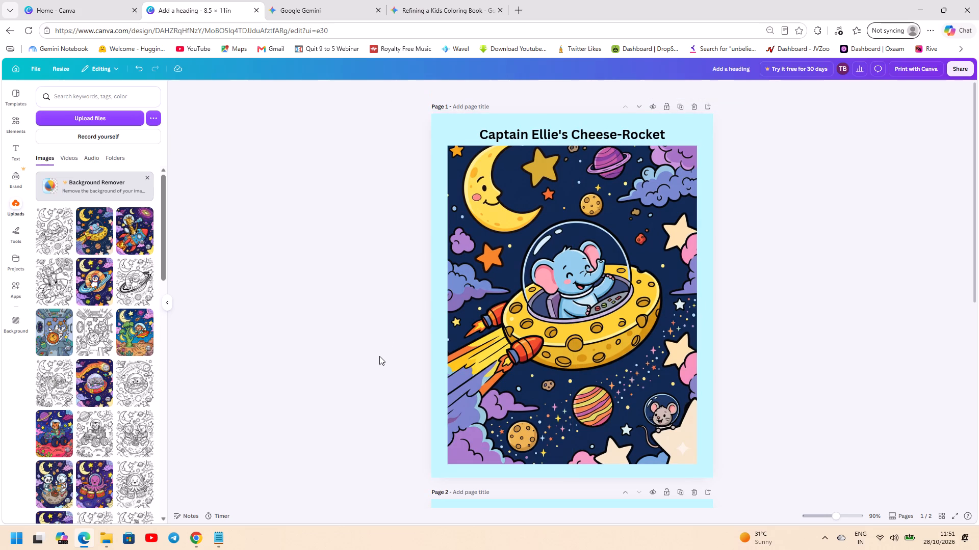
# Raise the line art on page 2 along the vertical centre line to match the colored picture's bottom margin, comparing both pages.
pyautogui.scroll(-7, 379, 356)
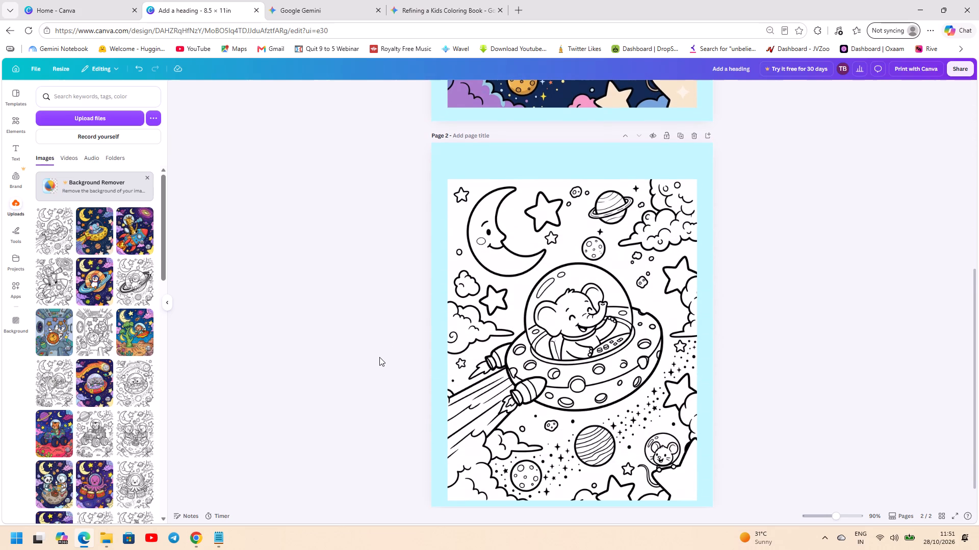
pyautogui.scroll(-2, 379, 361)
pyautogui.scroll(5, 376, 379)
pyautogui.scroll(-2, 375, 380)
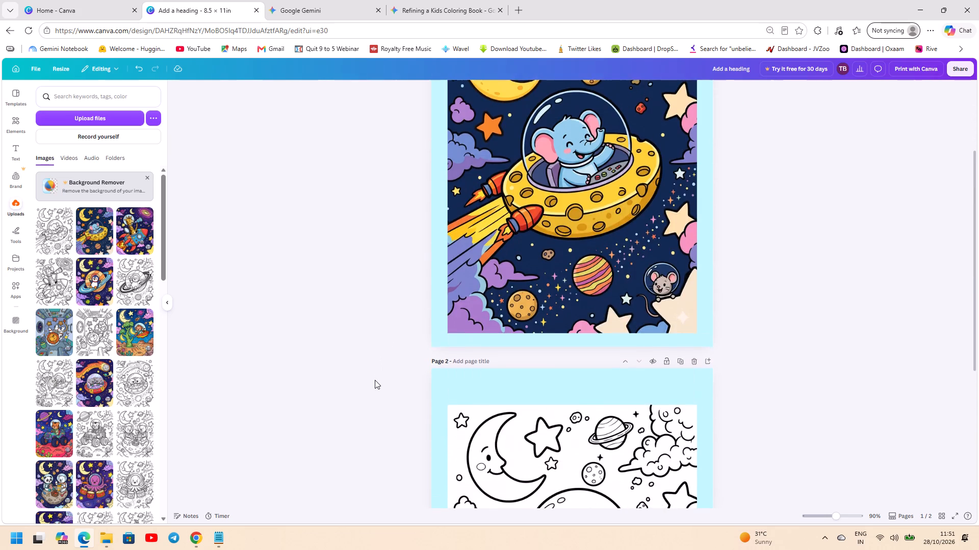
pyautogui.scroll(-1, 375, 380)
pyautogui.moveTo(559, 410); pyautogui.dragTo(558, 405)
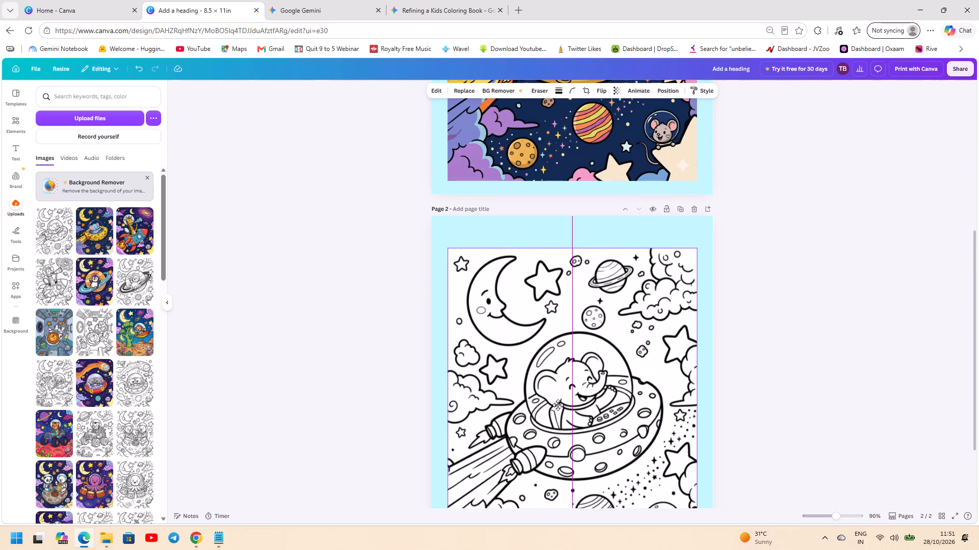
pyautogui.moveTo(558, 405); pyautogui.dragTo(558, 402)
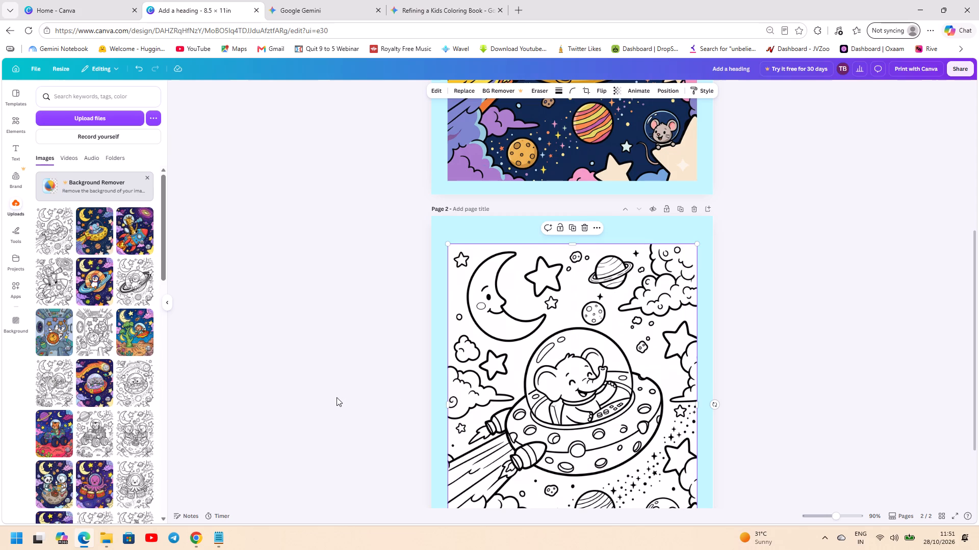
pyautogui.scroll(6, 337, 397)
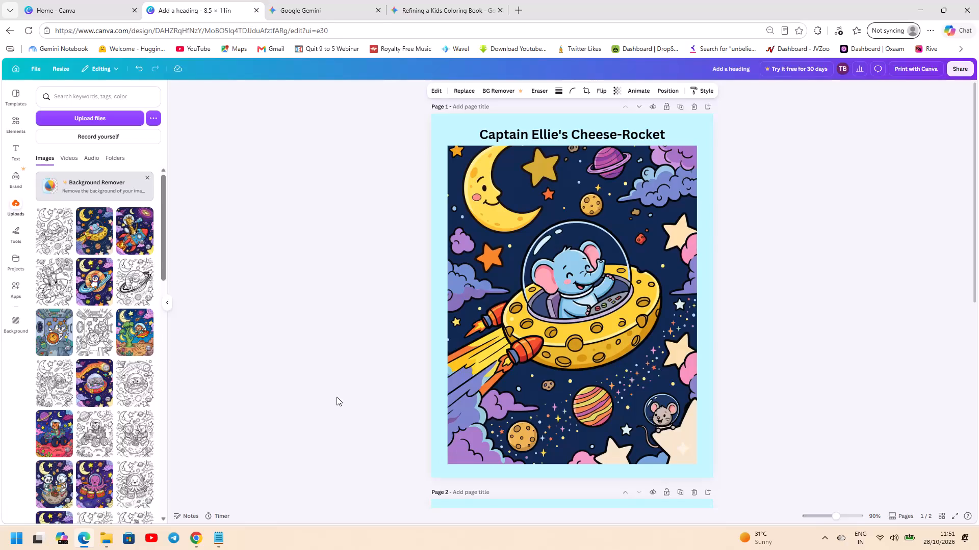
pyautogui.scroll(5, 337, 397)
pyautogui.scroll(-5, 334, 396)
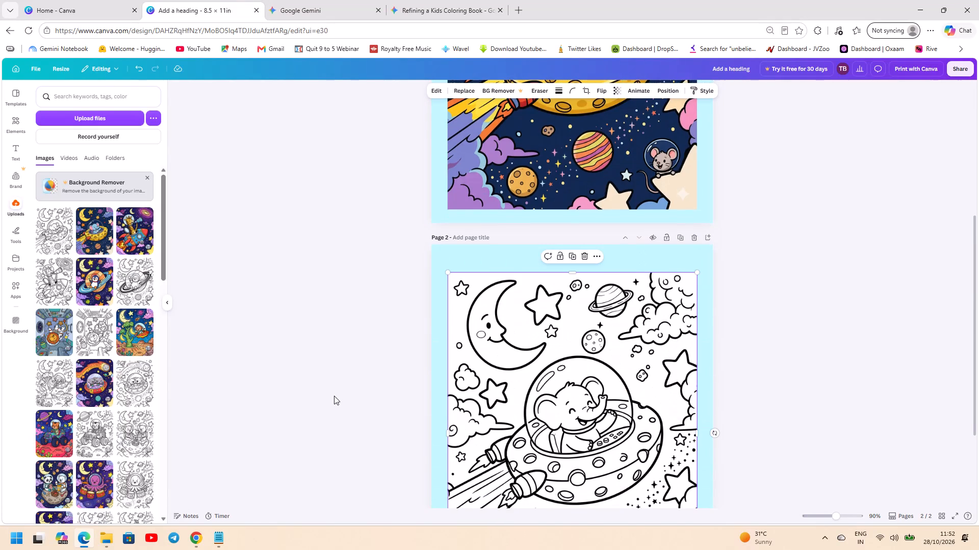
pyautogui.scroll(-4, 334, 396)
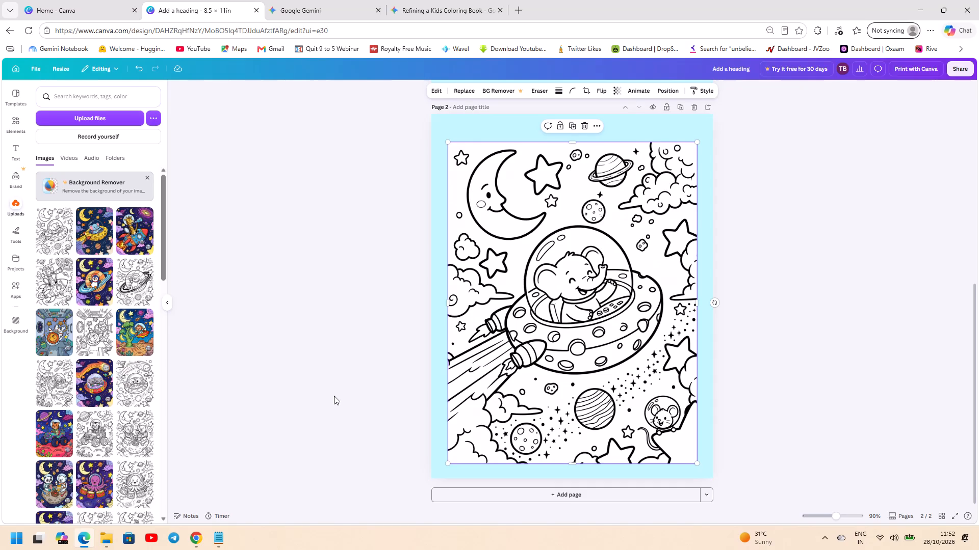
# Switch to Chrome and resume the YouTube tutorial on creating and selling coloring books.
pyautogui.hotkey('alt', 'Tab')
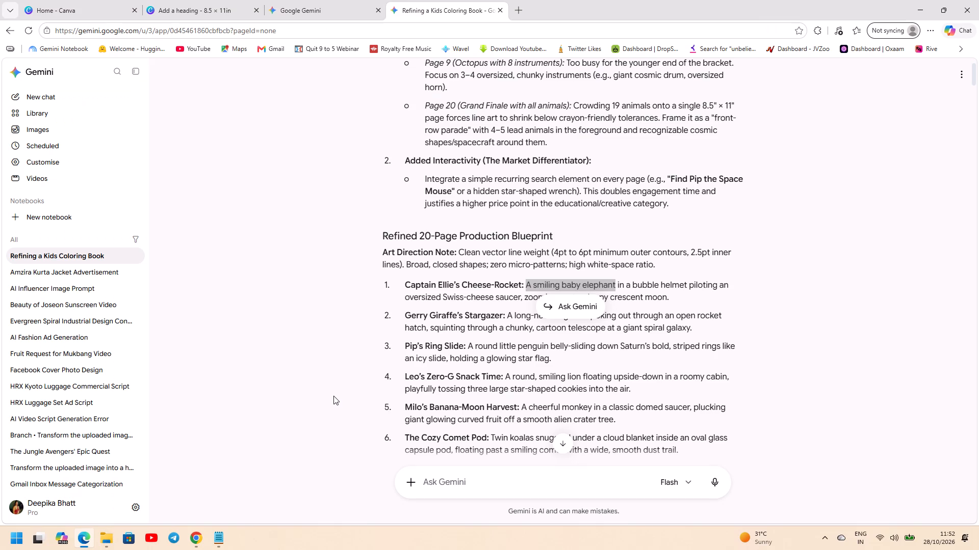
pyautogui.hotkey('alt', 'Tab')
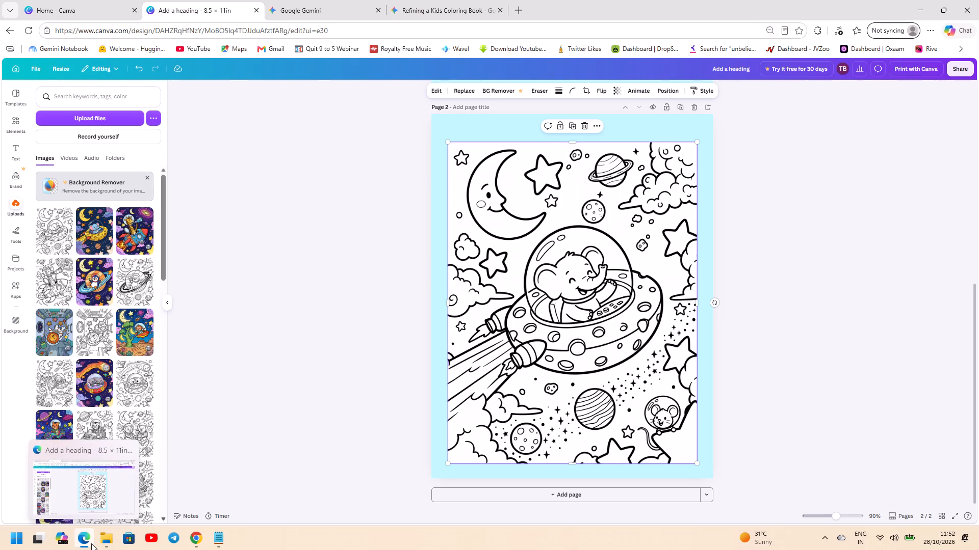
pyautogui.click(193, 500)
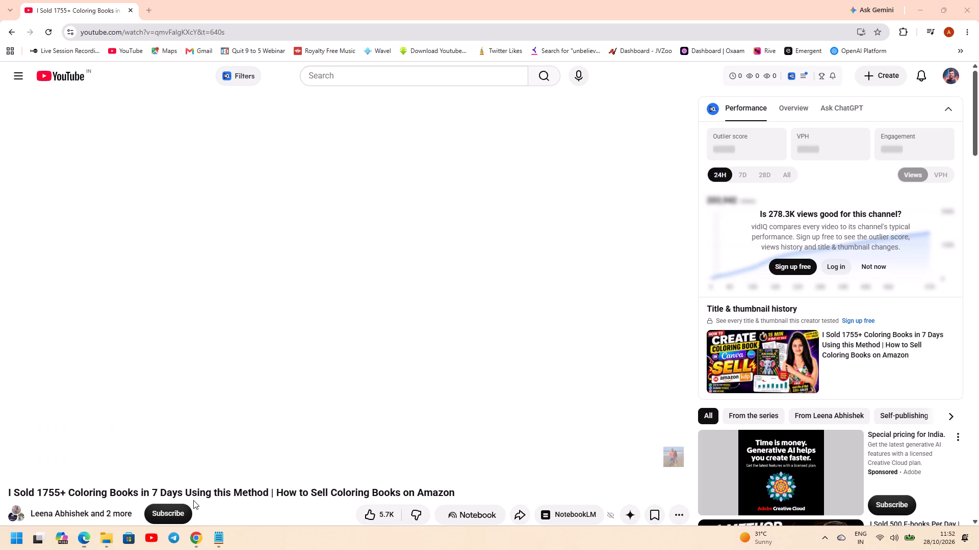
pyautogui.click(317, 375)
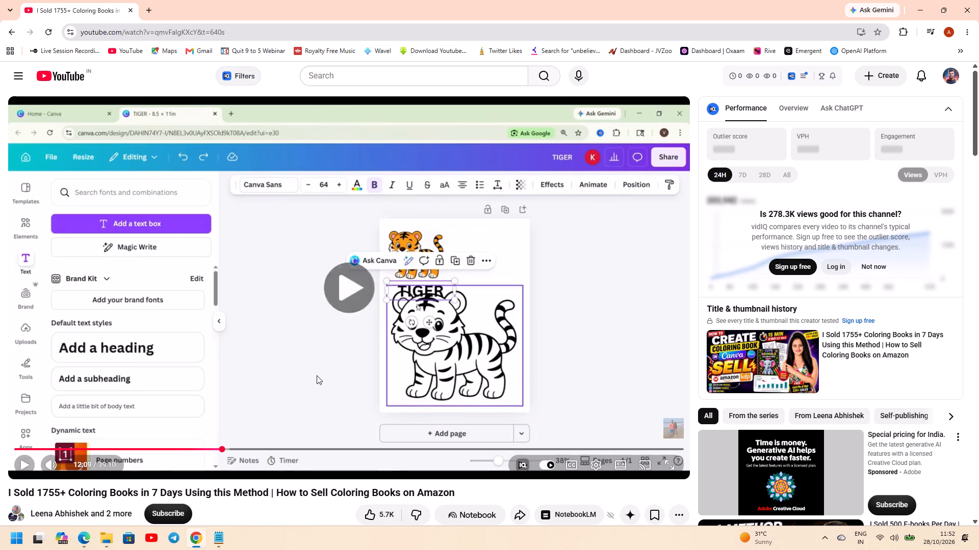
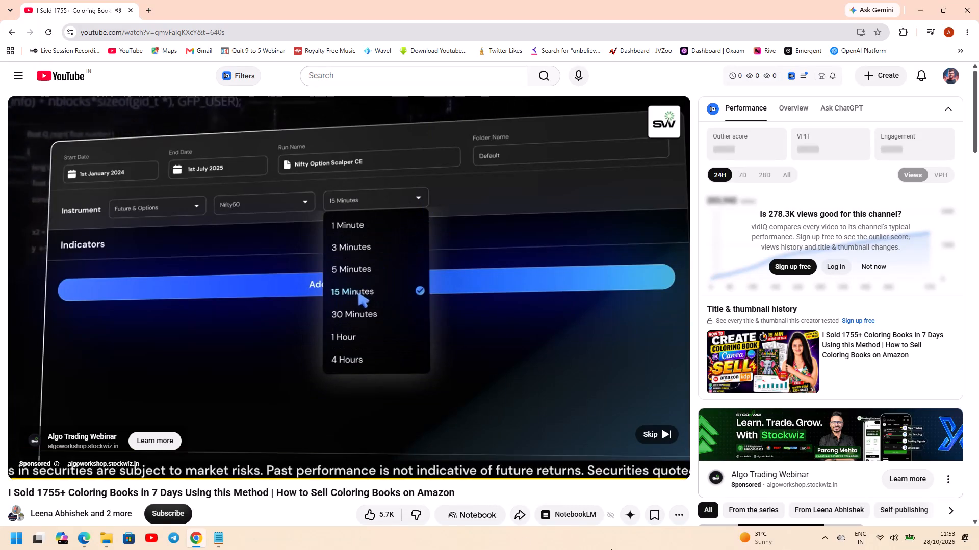
# Skip the sponsored ad playing before the coloring book tutorial video.
pyautogui.click(662, 432)
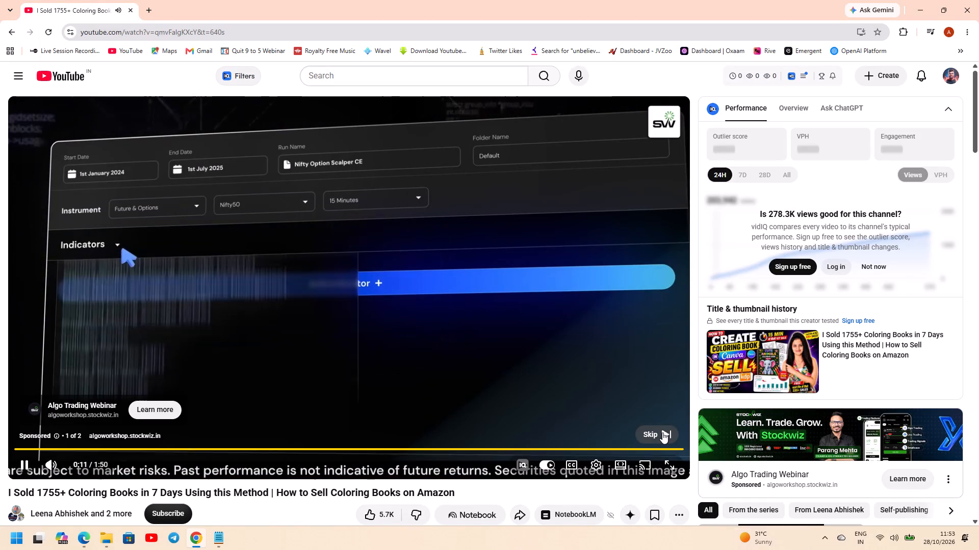
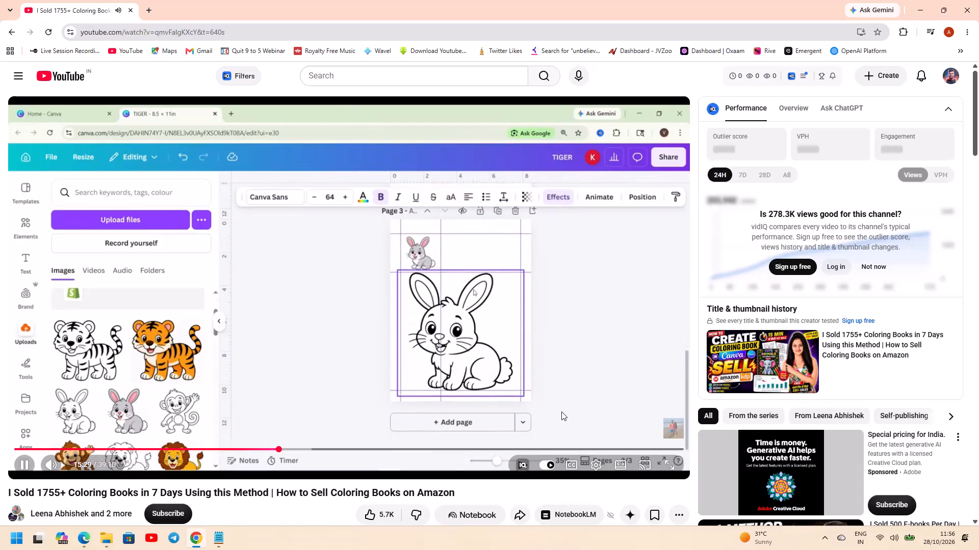
# Switch to the Canva design and compare the page 1 colored artwork with the page 2 line art.
pyautogui.hotkey('alt', 'Tab')
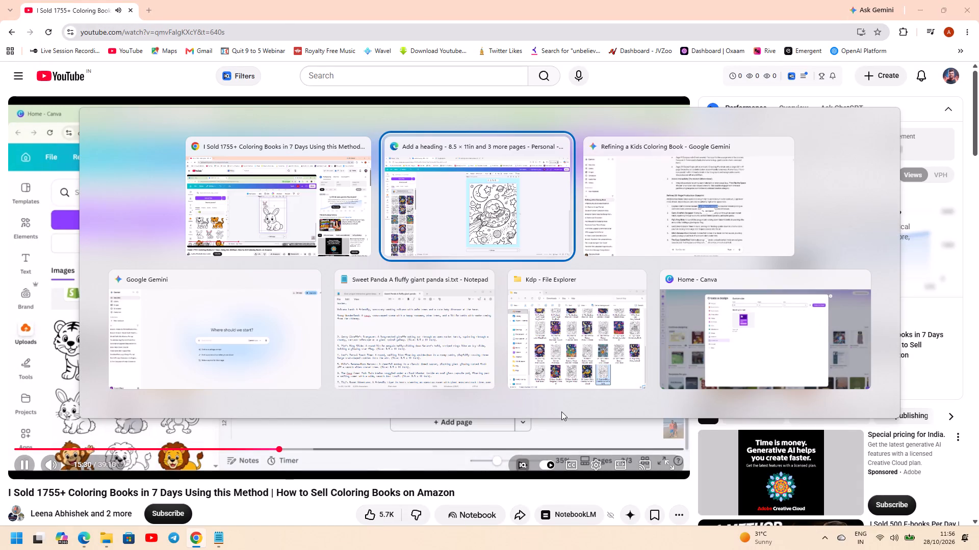
pyautogui.scroll(3, 675, 362)
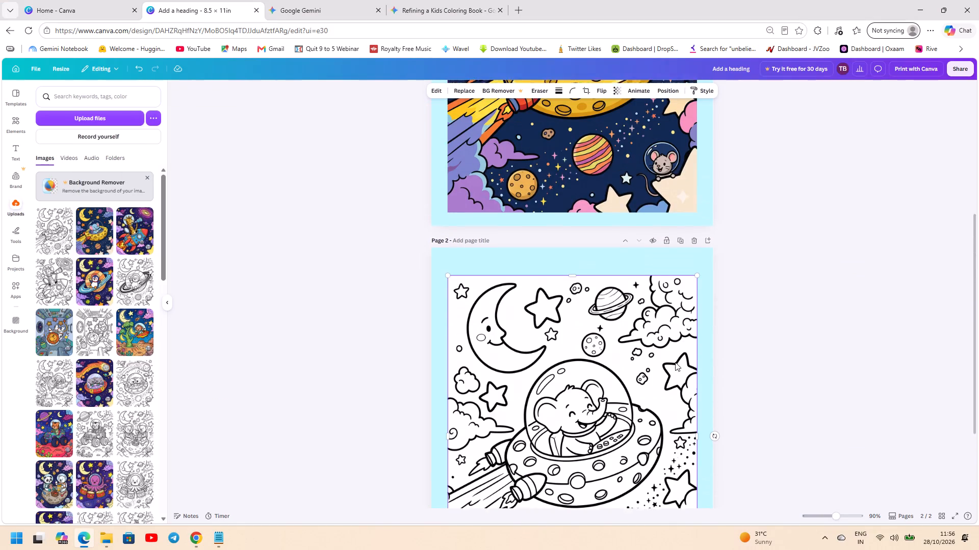
pyautogui.scroll(7, 675, 362)
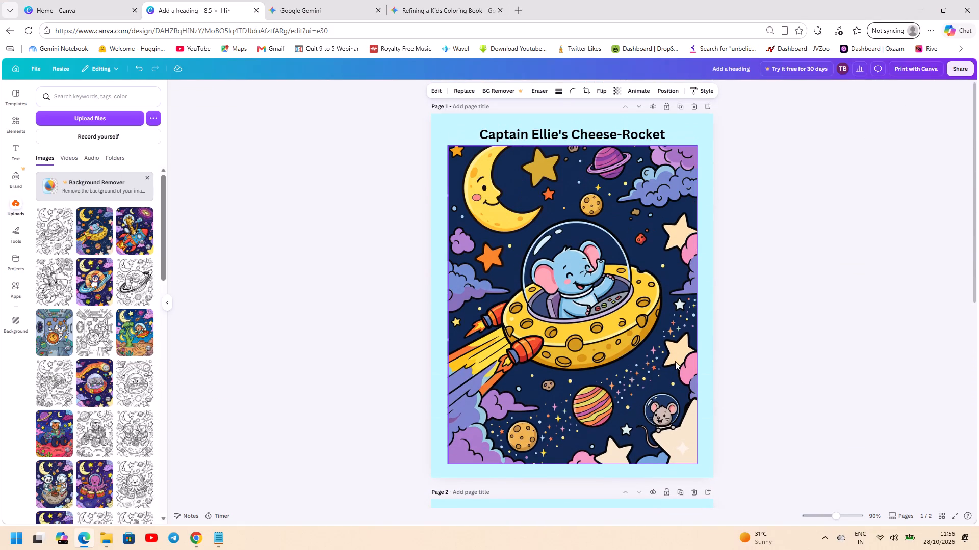
pyautogui.scroll(-11, 675, 361)
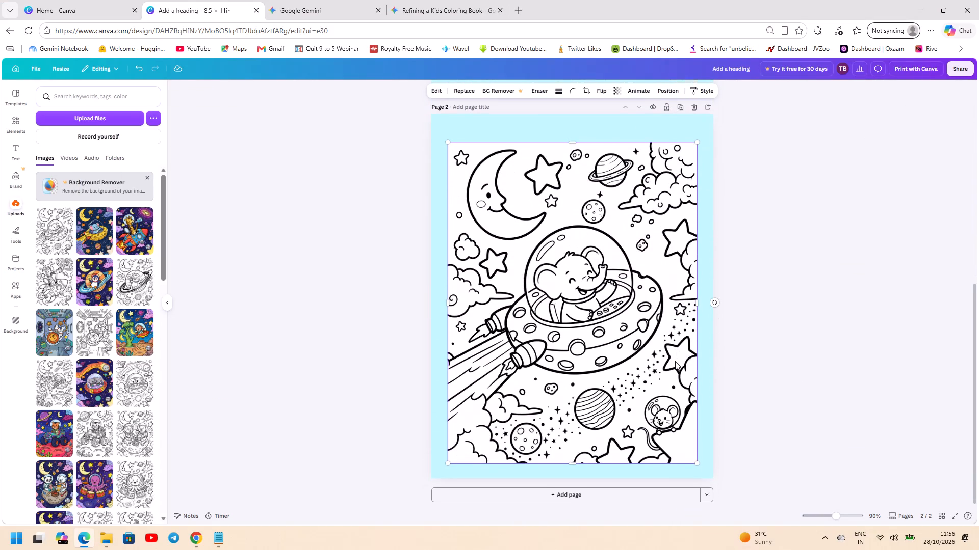
pyautogui.scroll(5, 675, 361)
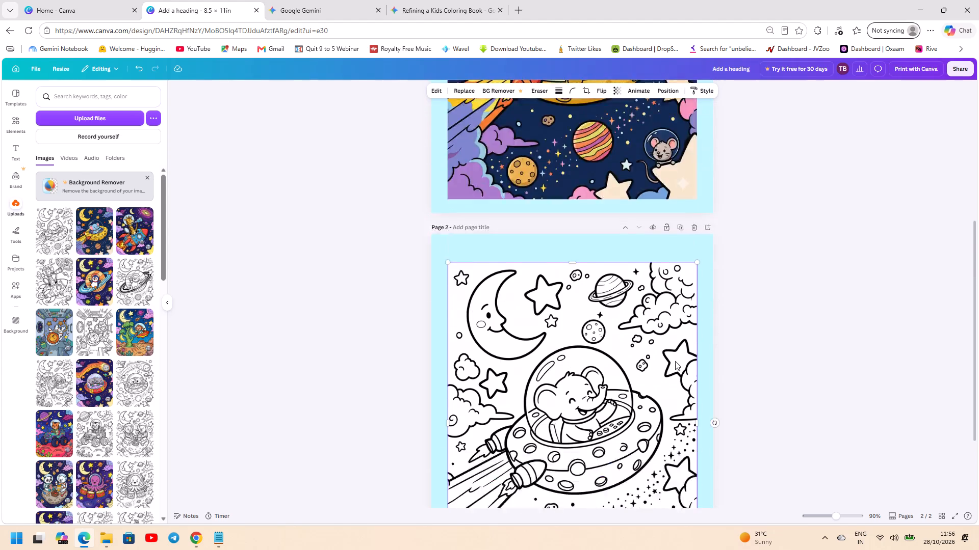
pyautogui.scroll(5, 675, 361)
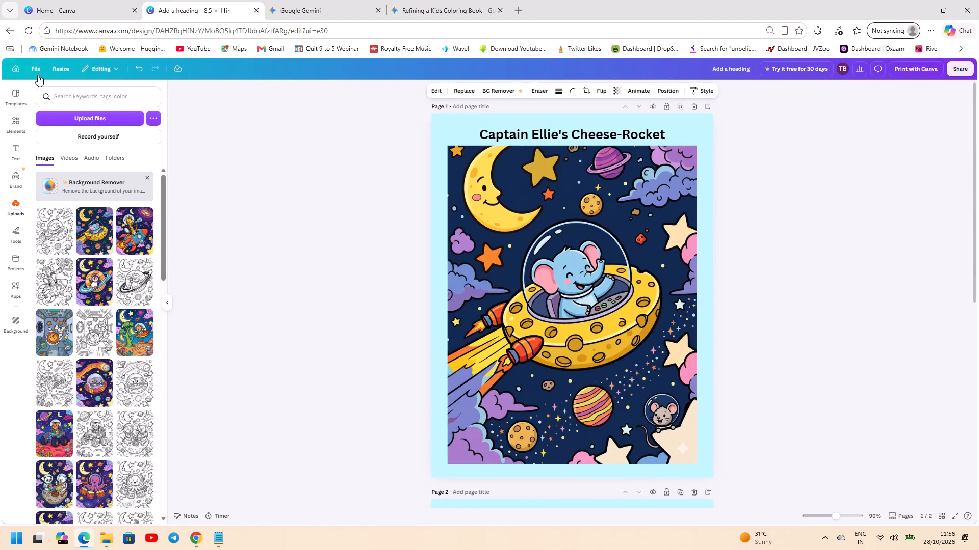
# Pause the YouTube tutorial at its guides demonstration and show rulers and guides in the Canva design.
pyautogui.click(35, 68)
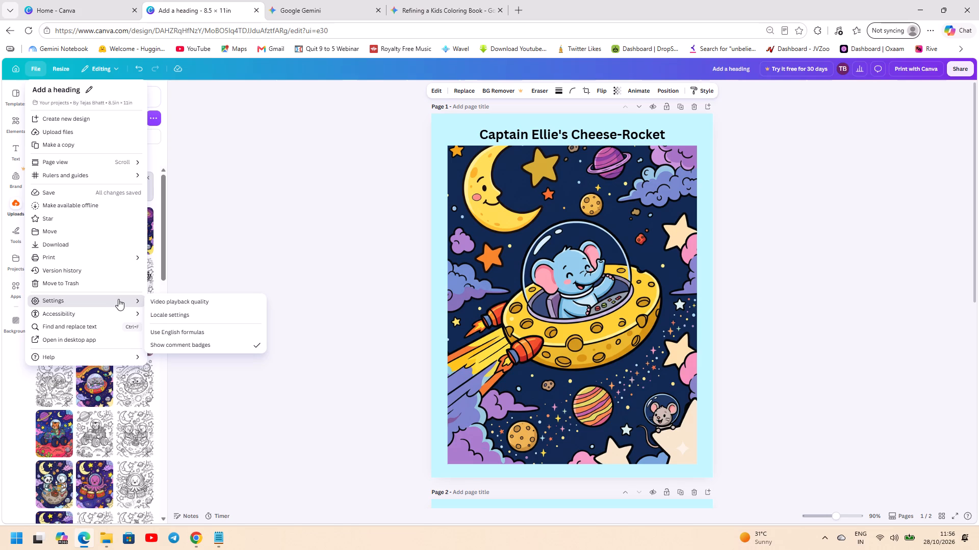
pyautogui.hotkey('alt', 'Tab')
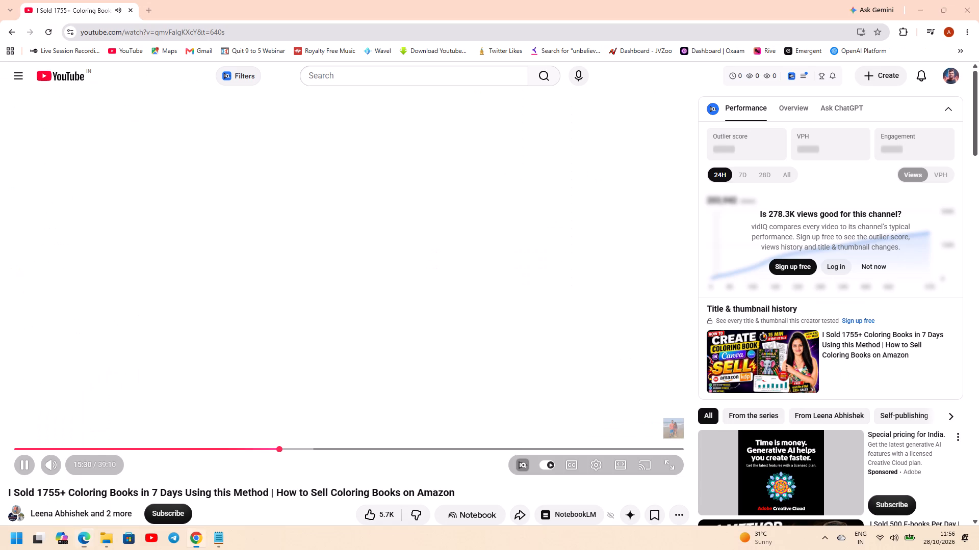
pyautogui.click(303, 306)
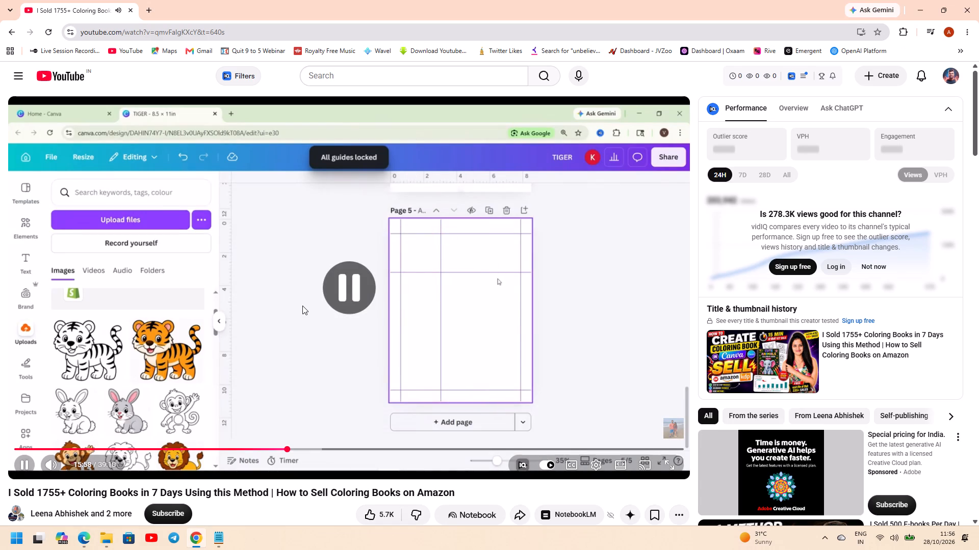
pyautogui.hotkey('alt', 'Tab')
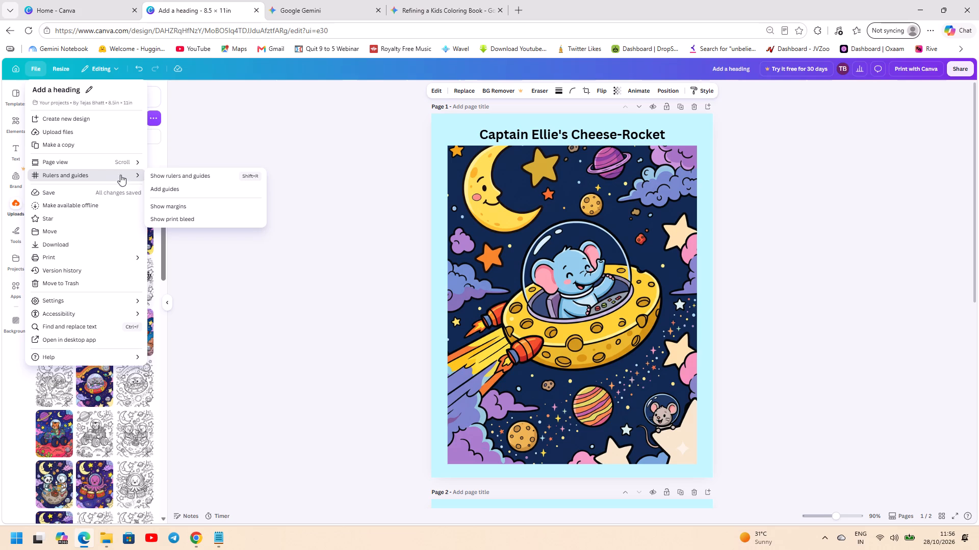
pyautogui.click(223, 175)
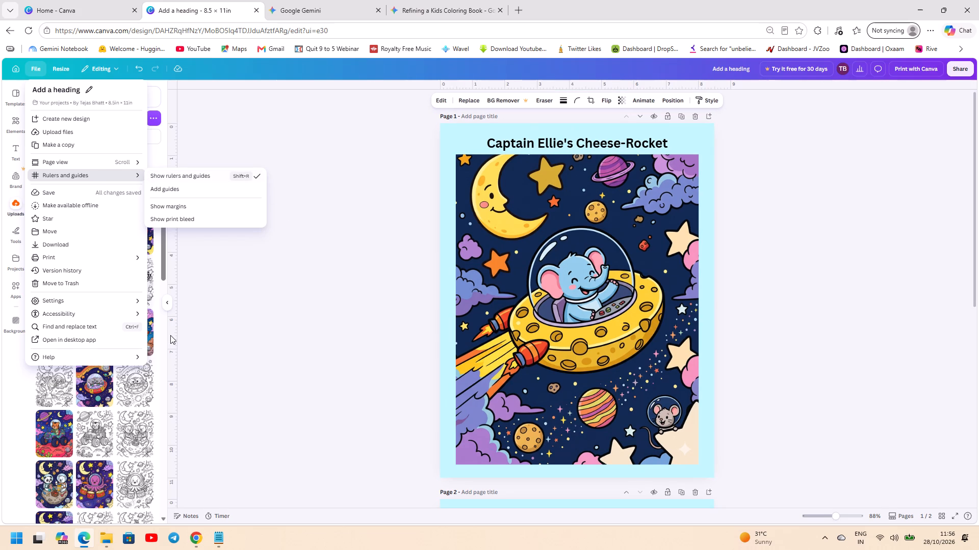
# Add vertical guides along the page 1 artwork's left and right edges, at about 0.49 in and 8.01 in.
pyautogui.moveTo(170, 335); pyautogui.dragTo(461, 315)
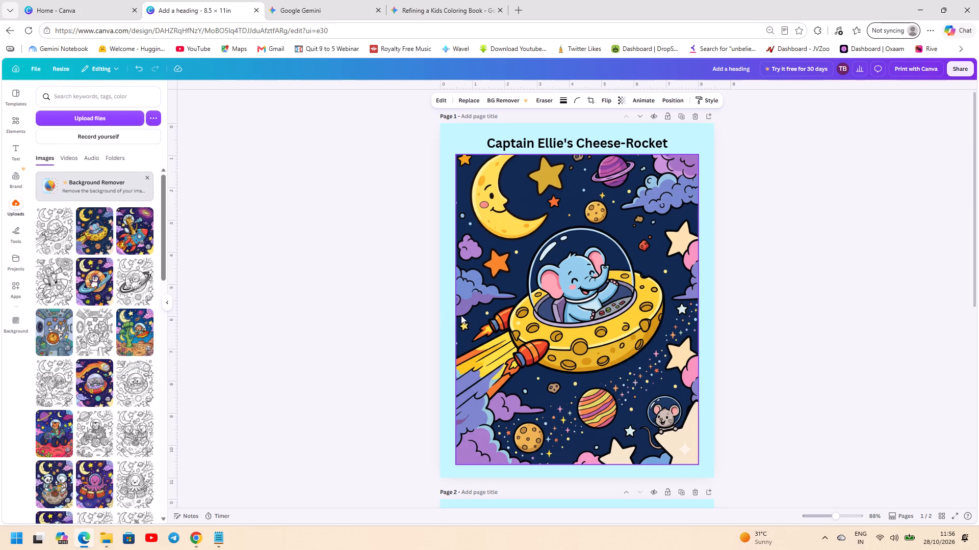
pyautogui.moveTo(461, 315); pyautogui.dragTo(460, 301)
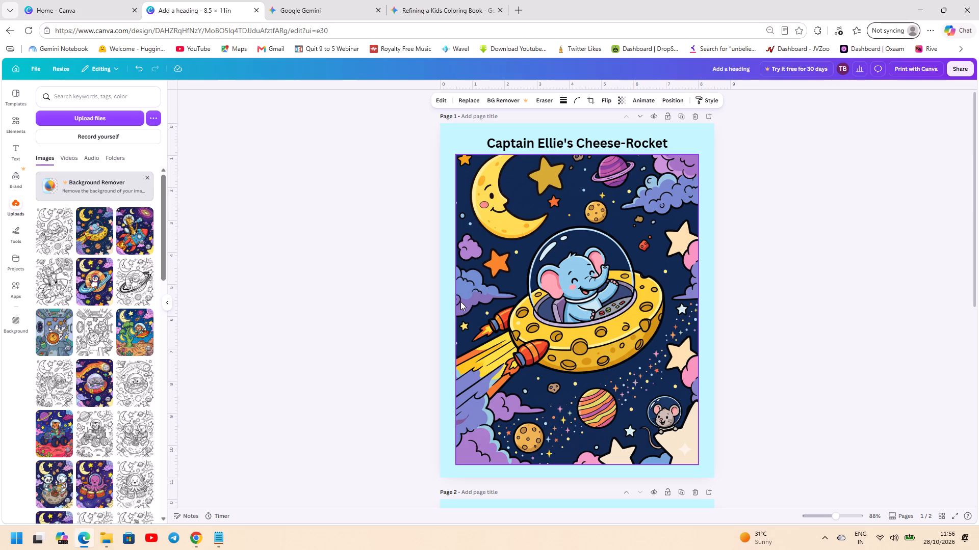
pyautogui.moveTo(460, 301); pyautogui.dragTo(458, 301)
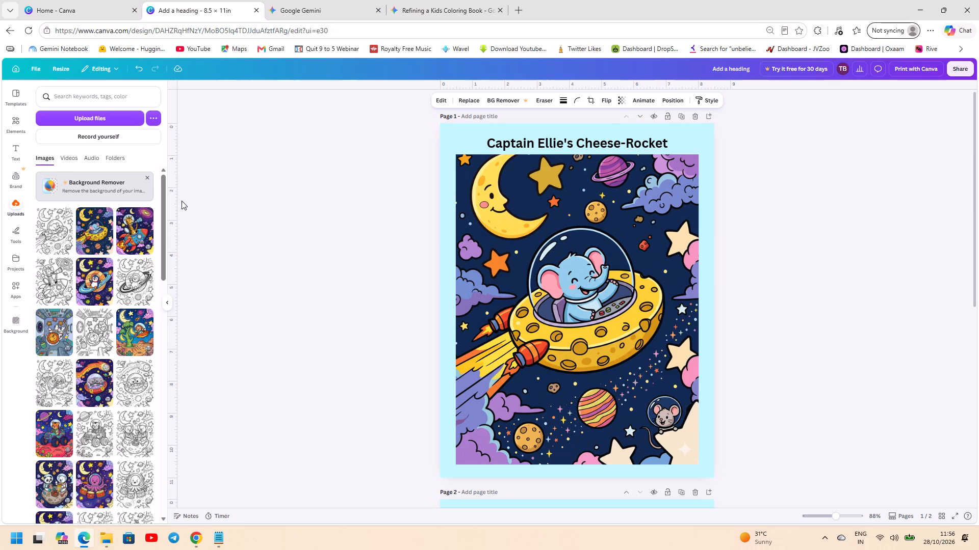
pyautogui.moveTo(170, 190); pyautogui.dragTo(213, 197)
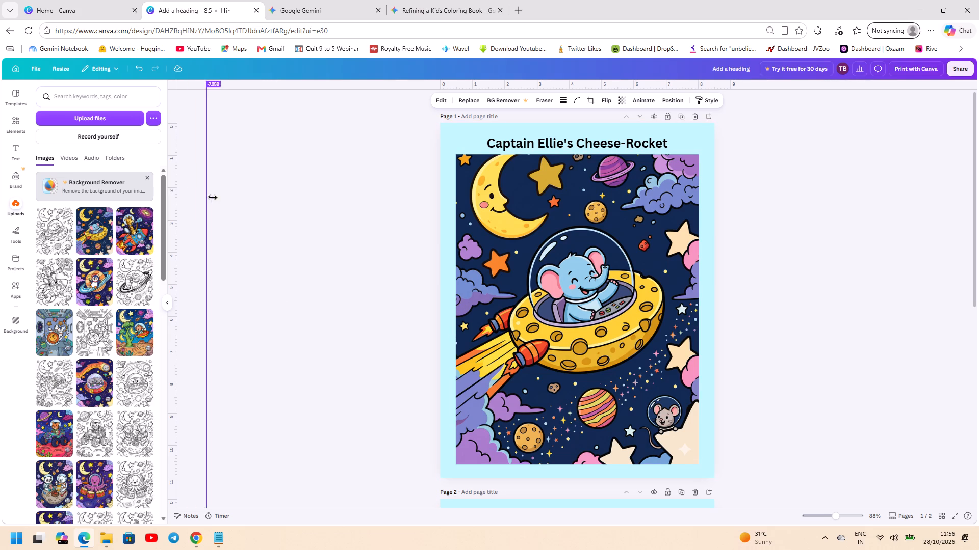
pyautogui.moveTo(213, 197); pyautogui.dragTo(455, 196)
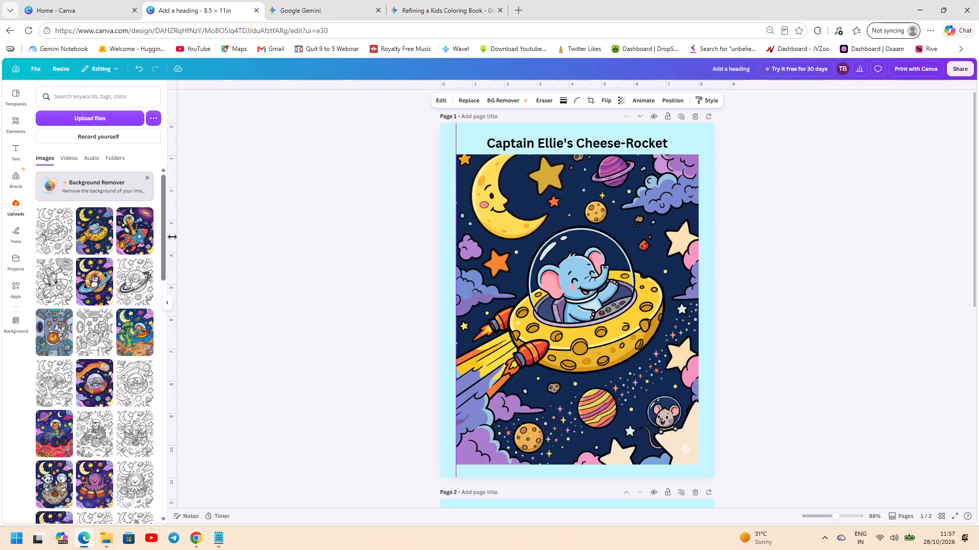
pyautogui.moveTo(172, 237); pyautogui.dragTo(701, 234)
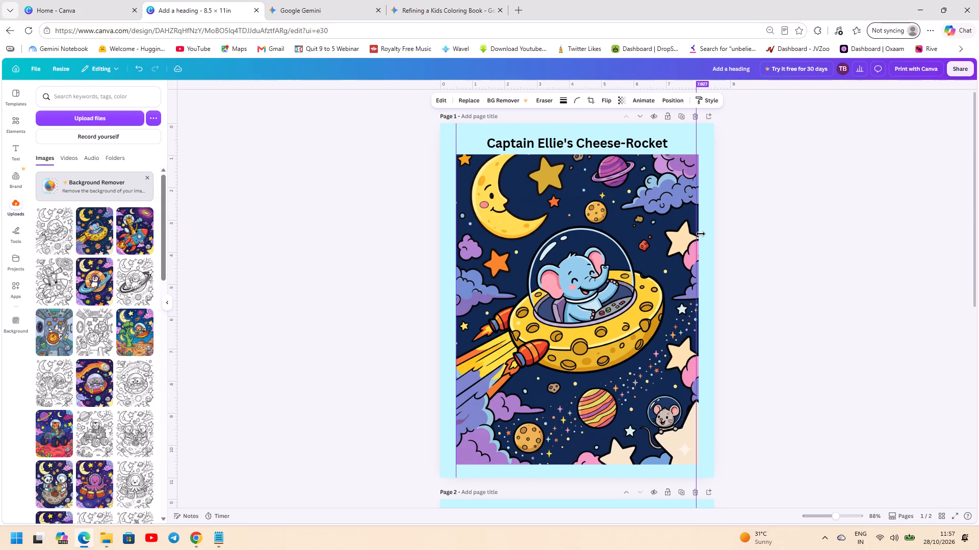
pyautogui.moveTo(701, 234); pyautogui.dragTo(699, 235)
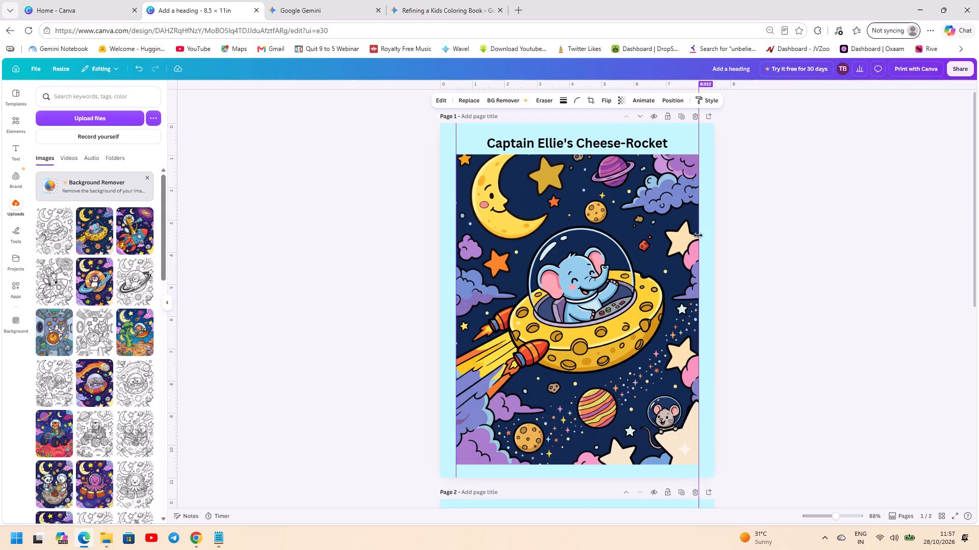
pyautogui.moveTo(174, 252); pyautogui.dragTo(426, 232)
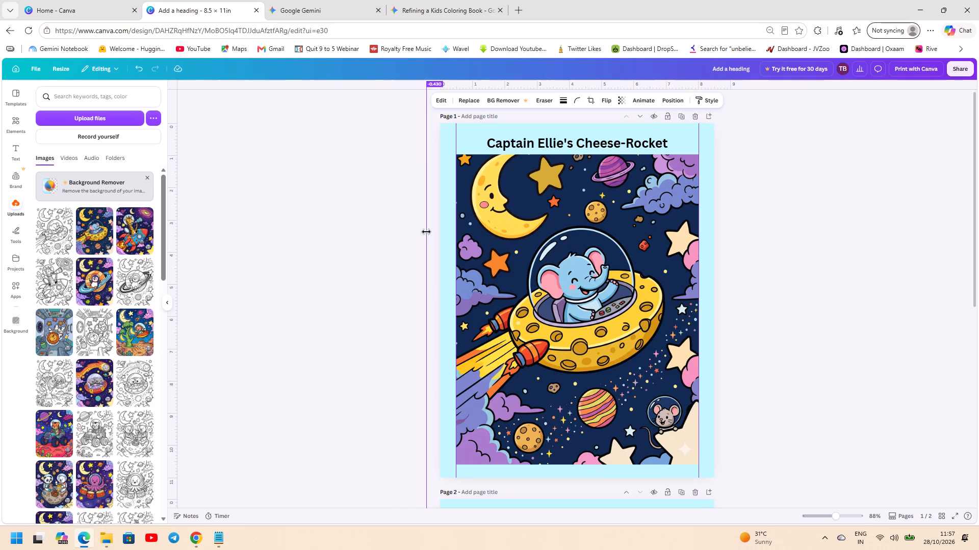
pyautogui.moveTo(426, 232); pyautogui.dragTo(167, 261)
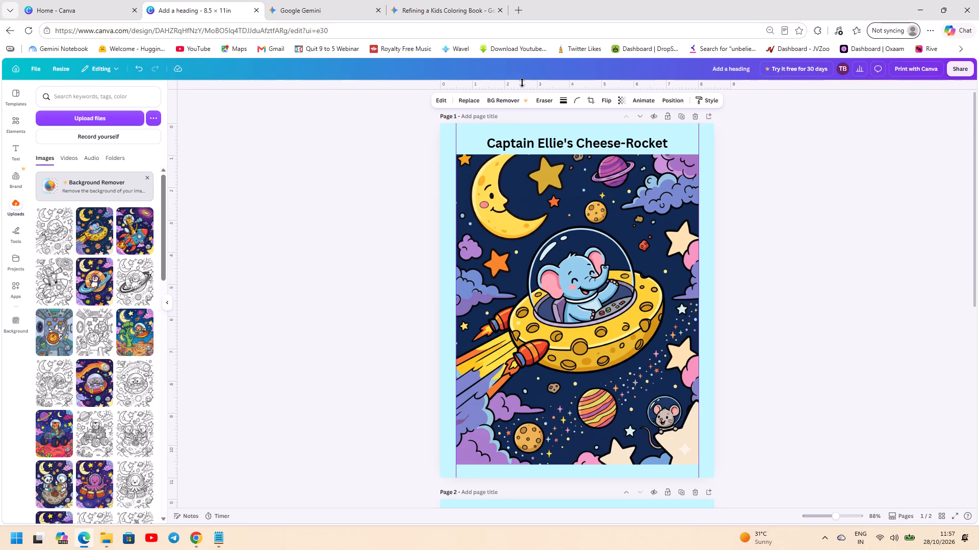
# Add horizontal guides along the top and bottom edges of the page 1 artwork.
pyautogui.moveTo(522, 82); pyautogui.dragTo(520, 153)
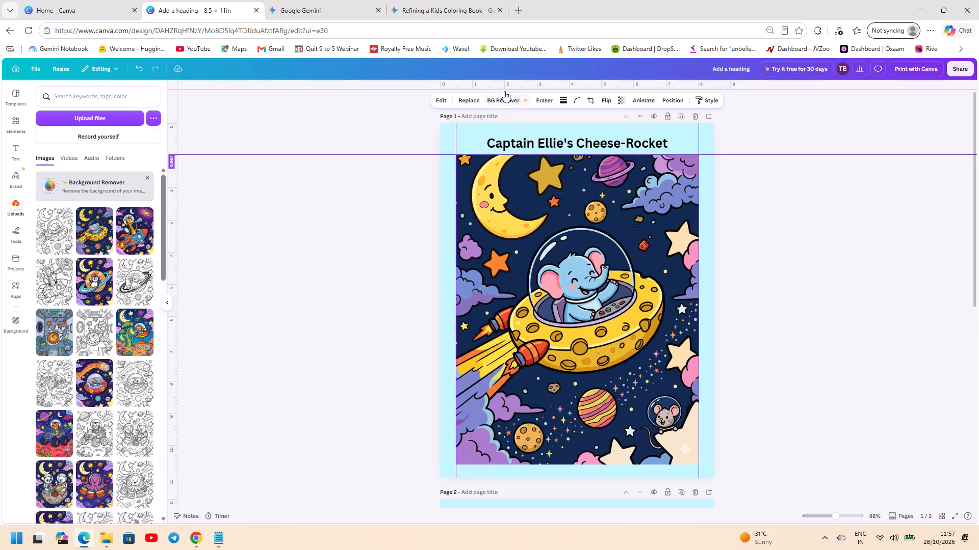
pyautogui.moveTo(505, 85); pyautogui.dragTo(496, 461)
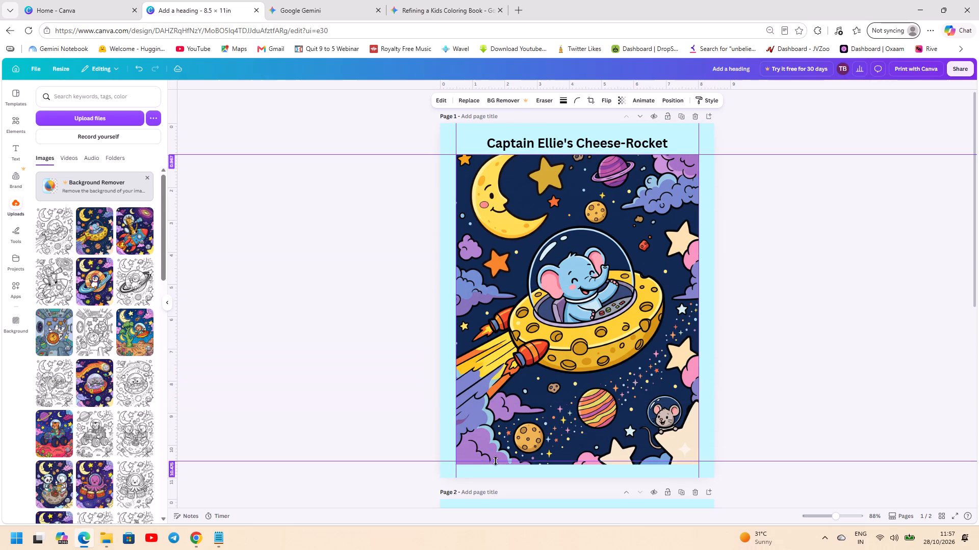
pyautogui.moveTo(496, 461); pyautogui.dragTo(494, 464)
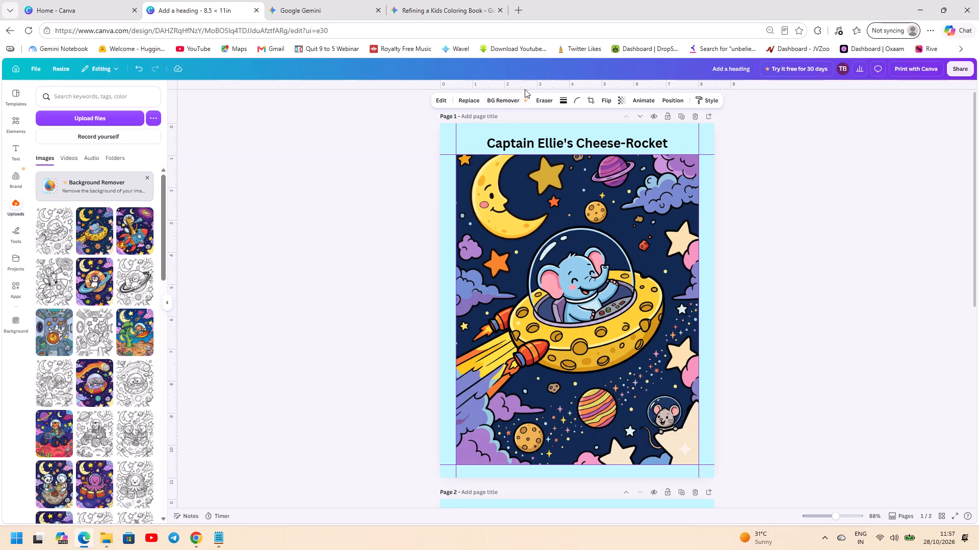
# Add two horizontal guides framing the "Captain Ellie's Cheese-Rocket" title, at about 0.39 in and 0.77 in.
pyautogui.moveTo(527, 83); pyautogui.dragTo(521, 134)
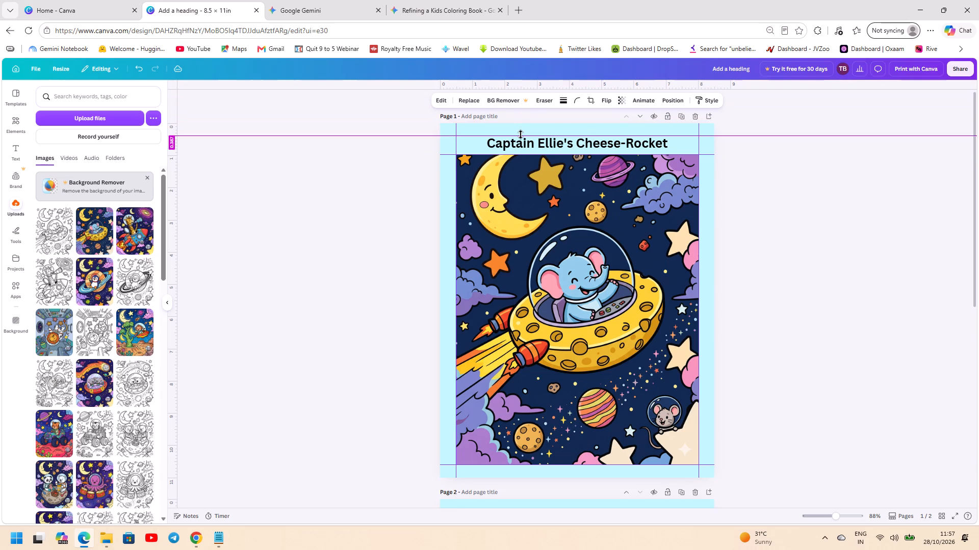
pyautogui.moveTo(521, 134); pyautogui.dragTo(520, 136)
pyautogui.moveTo(525, 84); pyautogui.dragTo(522, 146)
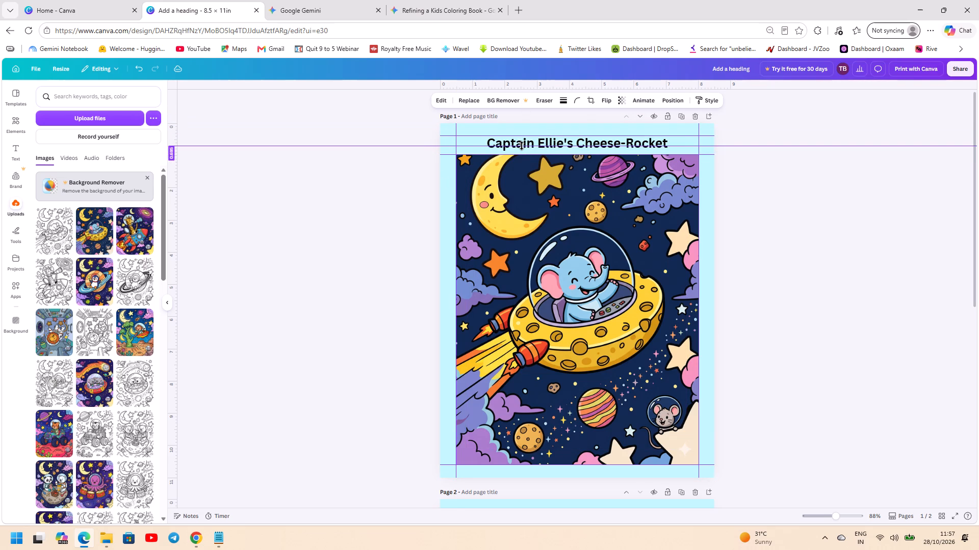
pyautogui.moveTo(522, 146); pyautogui.dragTo(521, 148)
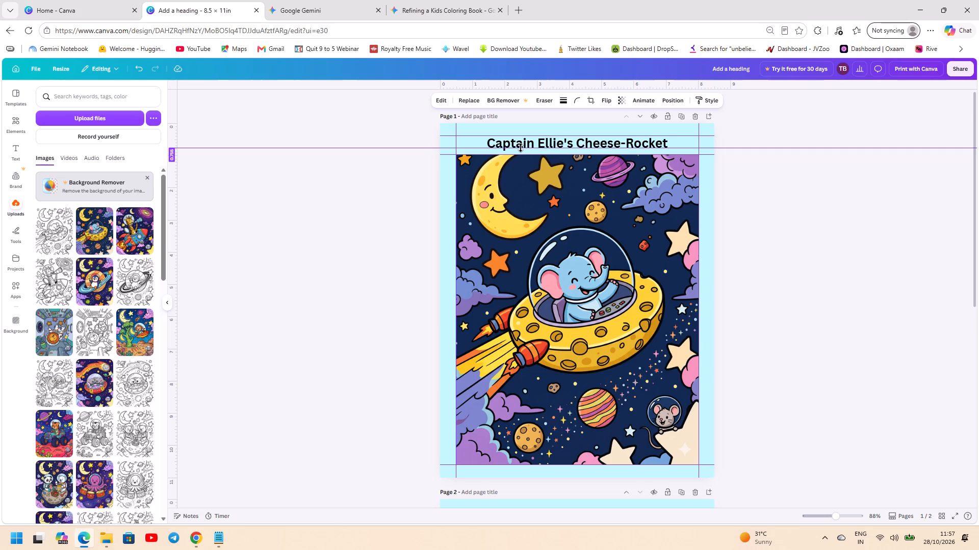
pyautogui.moveTo(521, 148); pyautogui.dragTo(521, 123)
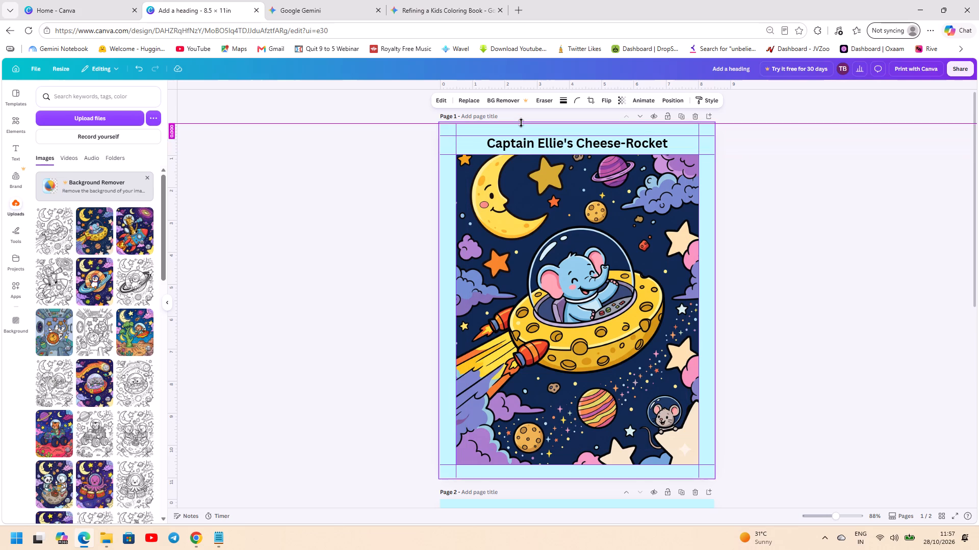
pyautogui.moveTo(521, 123); pyautogui.dragTo(521, 148)
pyautogui.click(298, 224)
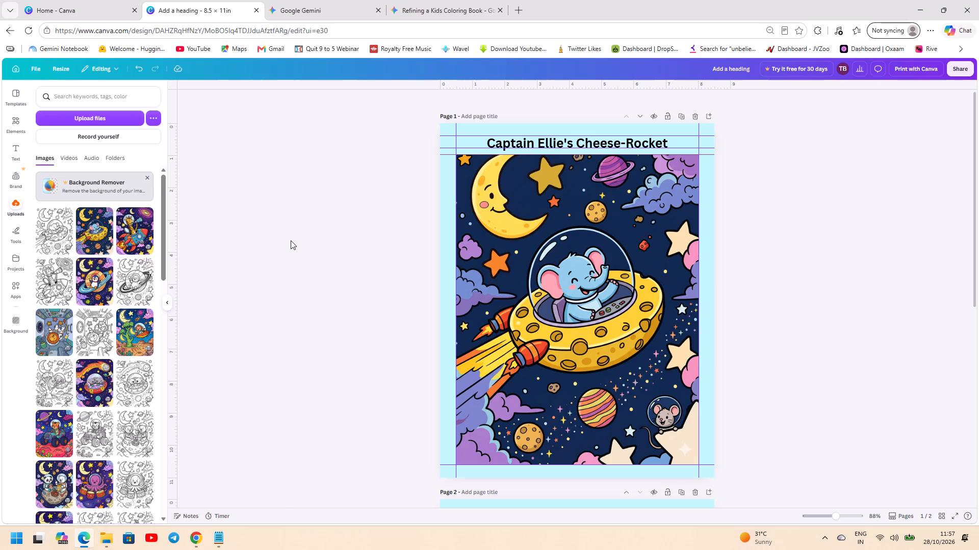
# Fit the page 2 line art's top, left and right edges to the artwork guides.
pyautogui.scroll(-5, 294, 235)
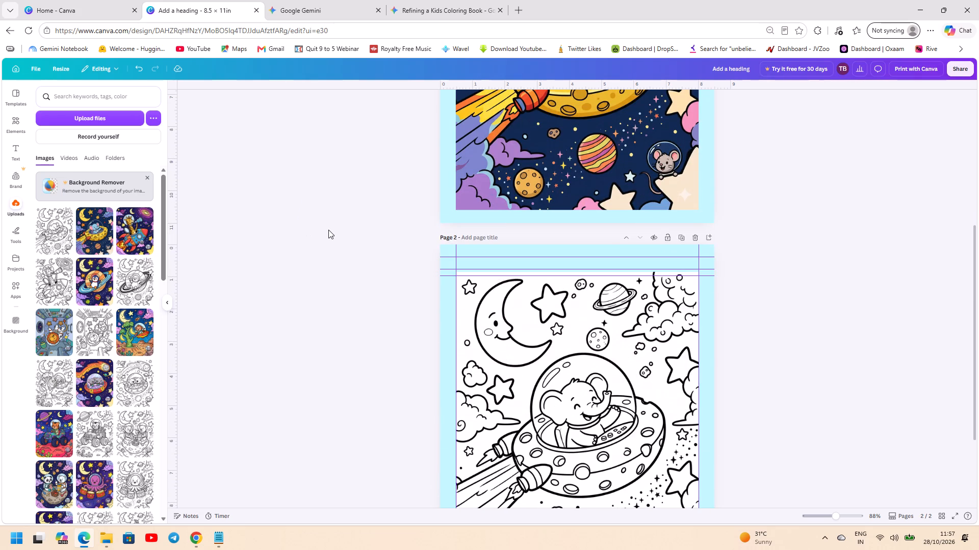
pyautogui.scroll(-4, 333, 239)
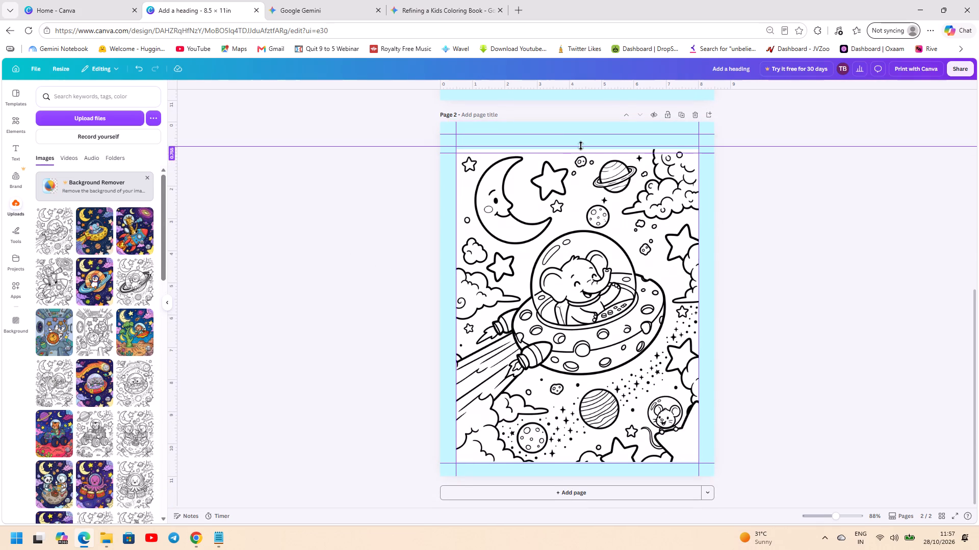
pyautogui.click(565, 177)
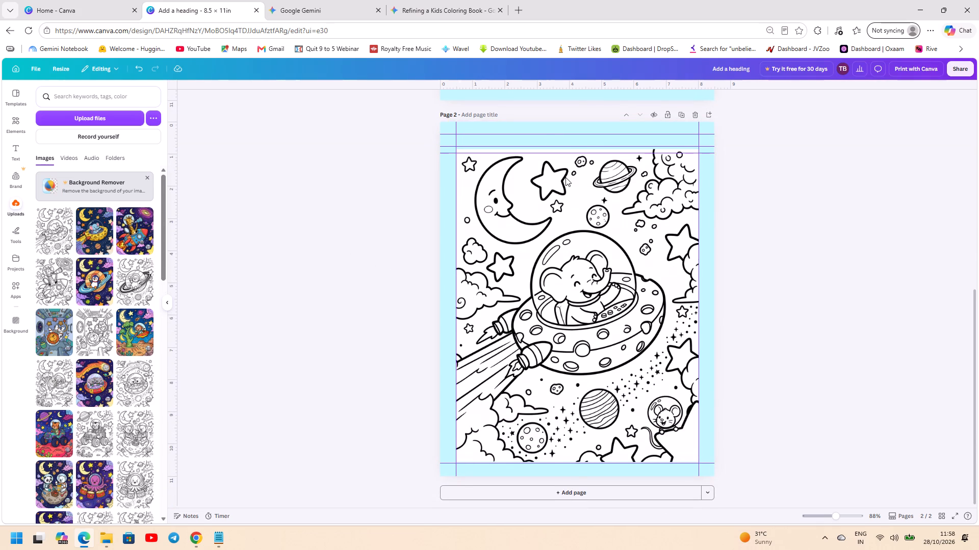
pyautogui.click(574, 150)
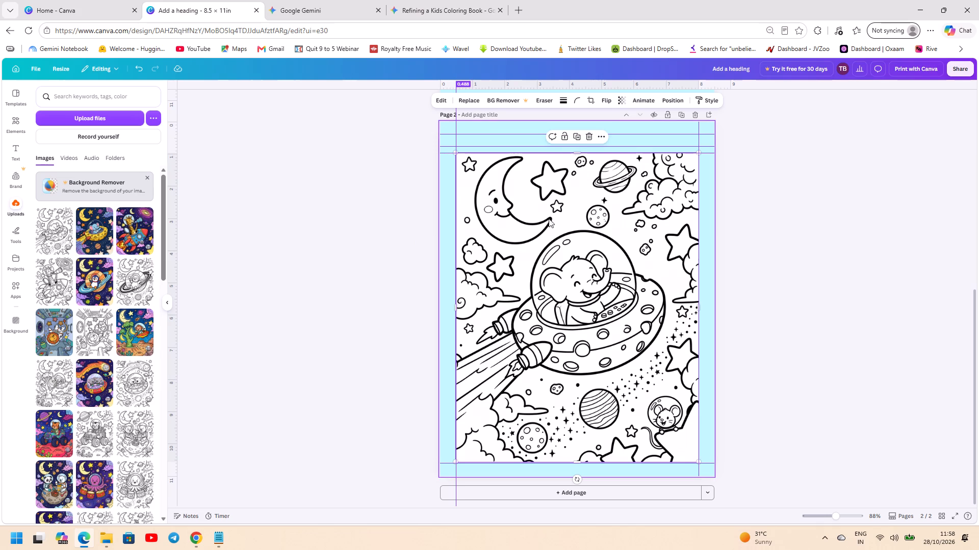
pyautogui.click(454, 306)
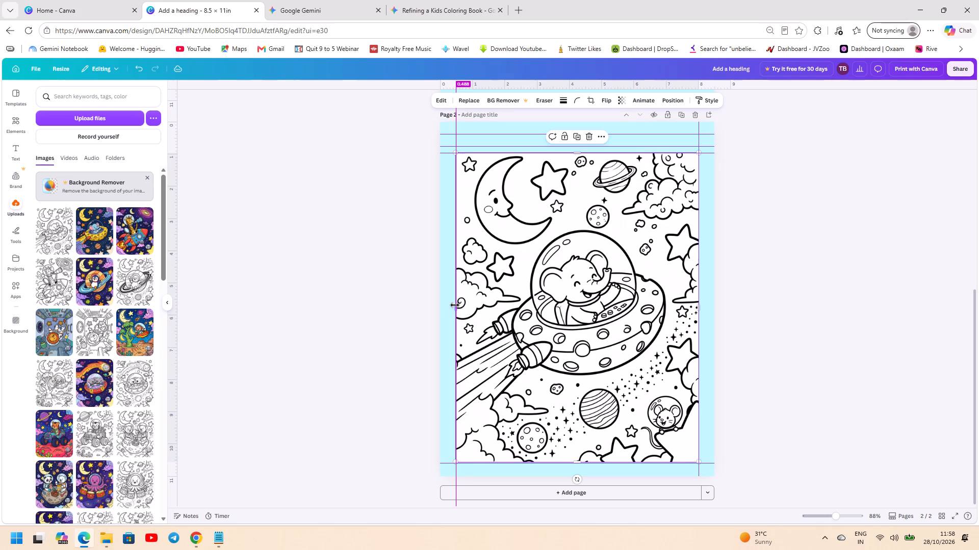
pyautogui.click(697, 307)
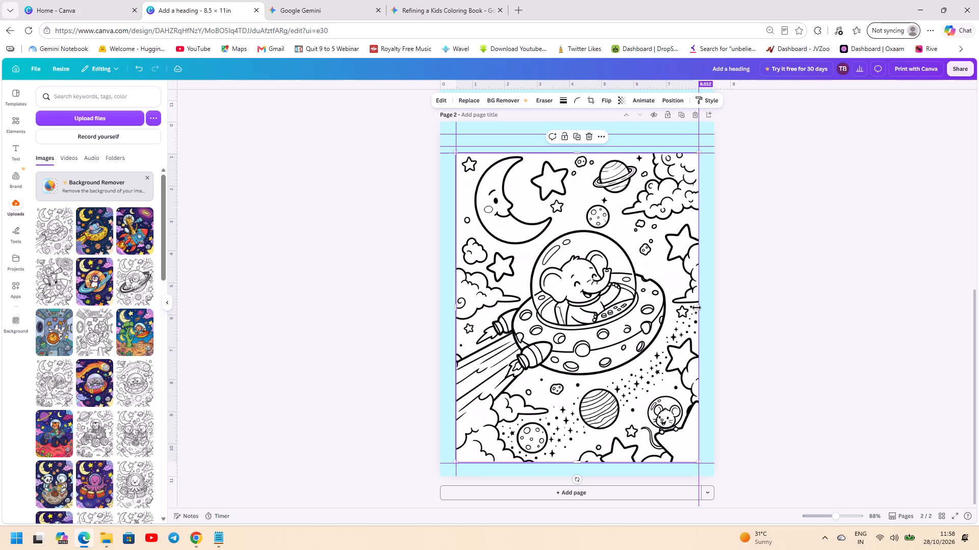
pyautogui.click(331, 281)
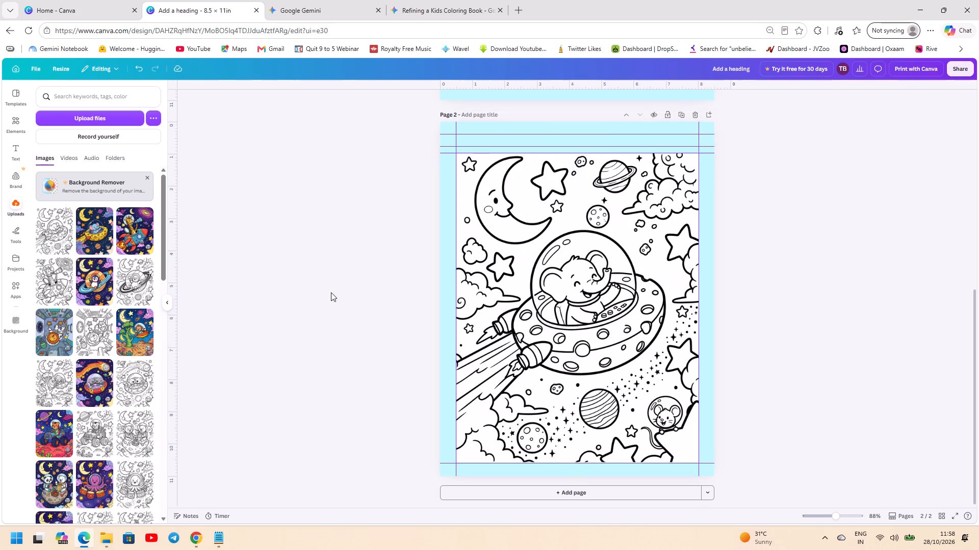
# Compare the page 1 artwork and page 2 line art for matching placement.
pyautogui.scroll(4, 331, 292)
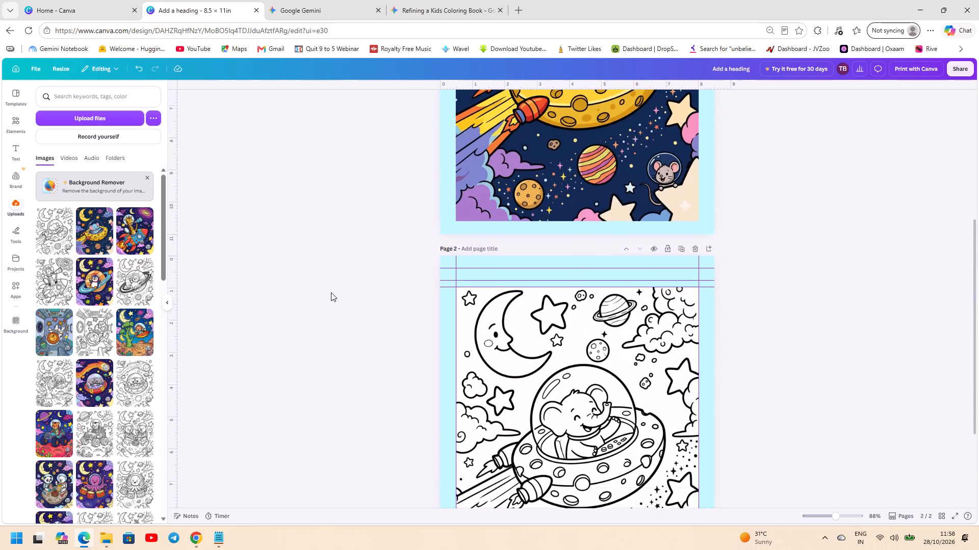
pyautogui.scroll(6, 331, 292)
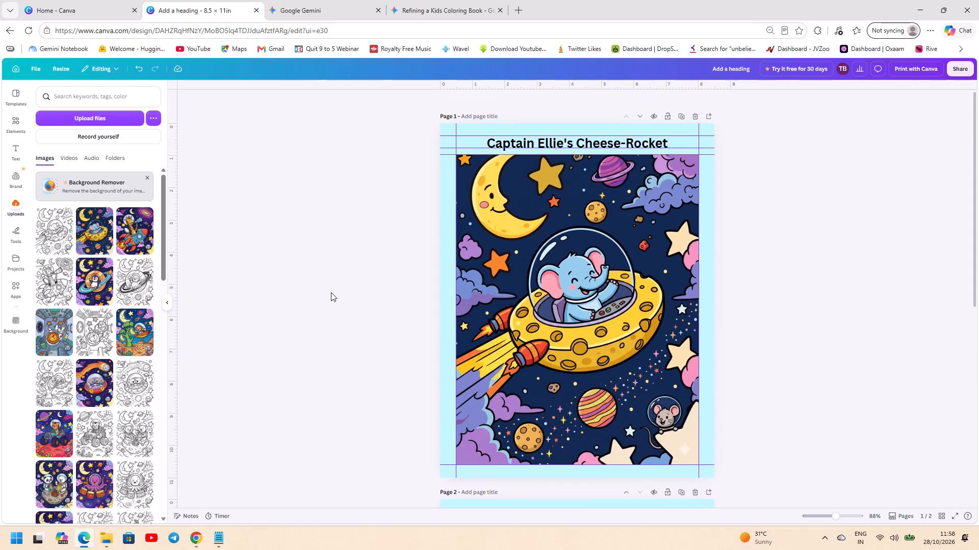
pyautogui.scroll(-4, 331, 293)
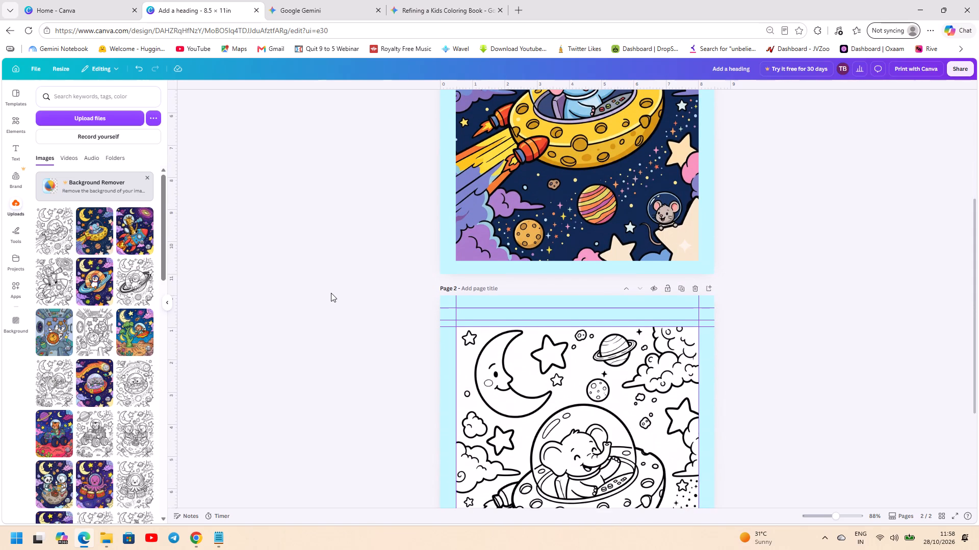
pyautogui.scroll(-1, 331, 293)
pyautogui.scroll(6, 331, 293)
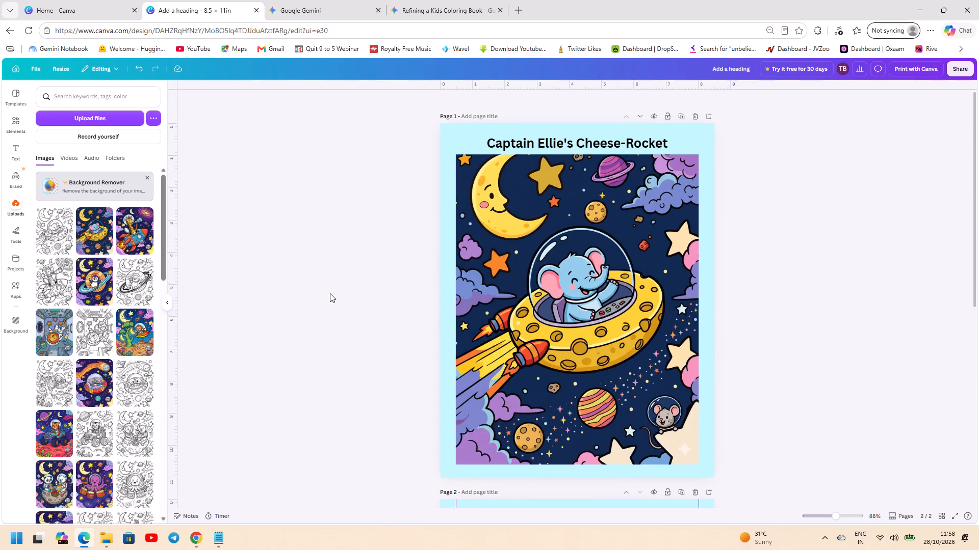
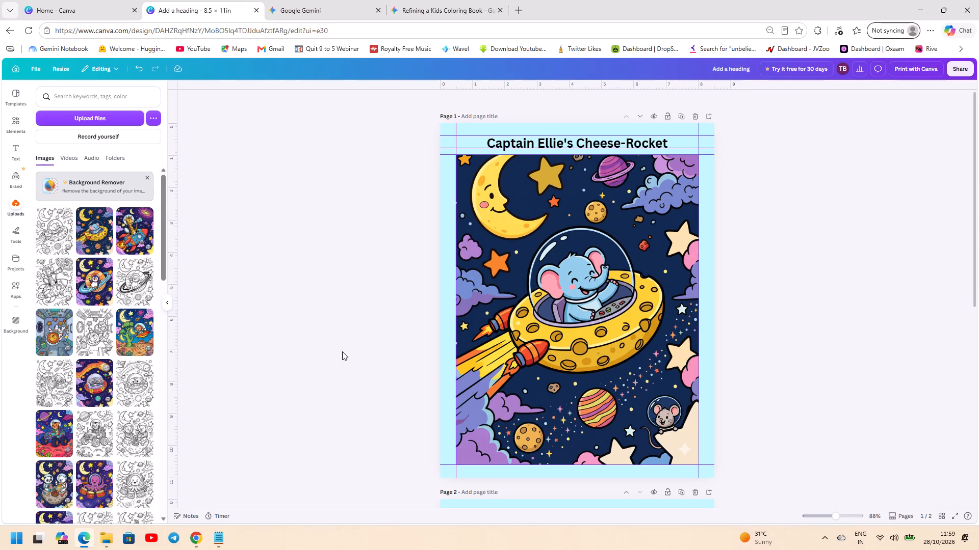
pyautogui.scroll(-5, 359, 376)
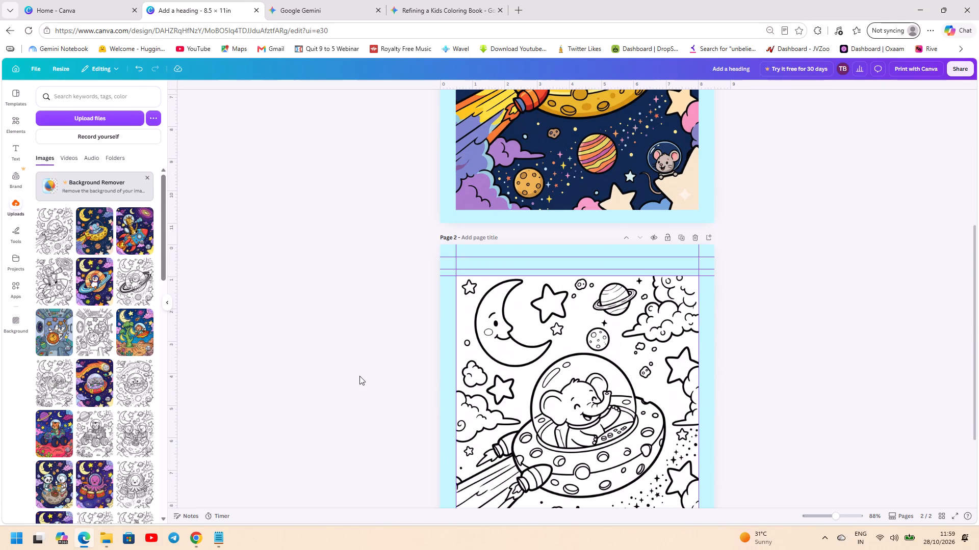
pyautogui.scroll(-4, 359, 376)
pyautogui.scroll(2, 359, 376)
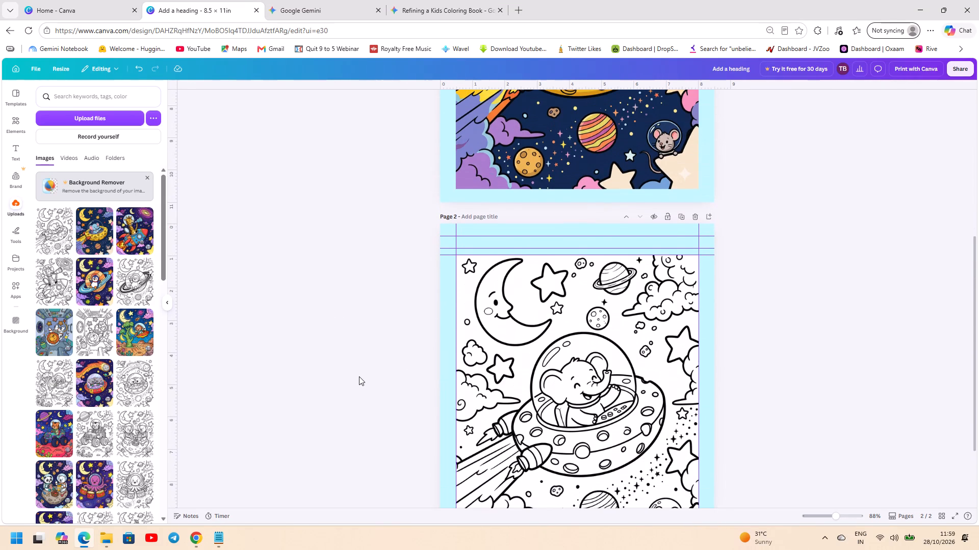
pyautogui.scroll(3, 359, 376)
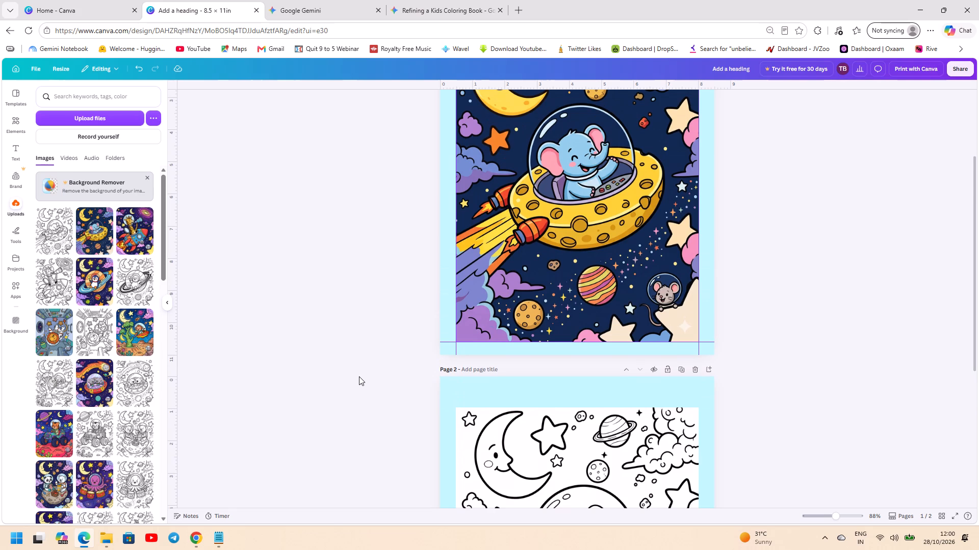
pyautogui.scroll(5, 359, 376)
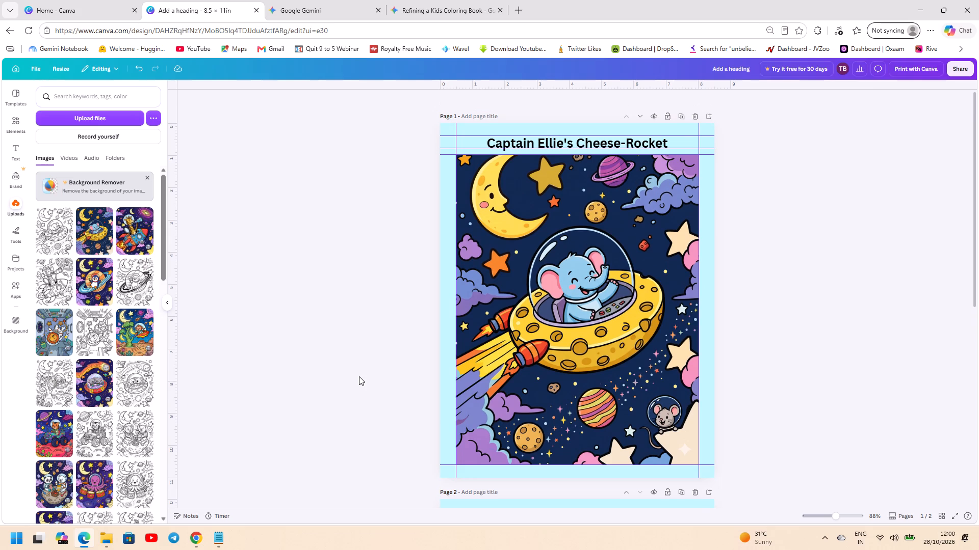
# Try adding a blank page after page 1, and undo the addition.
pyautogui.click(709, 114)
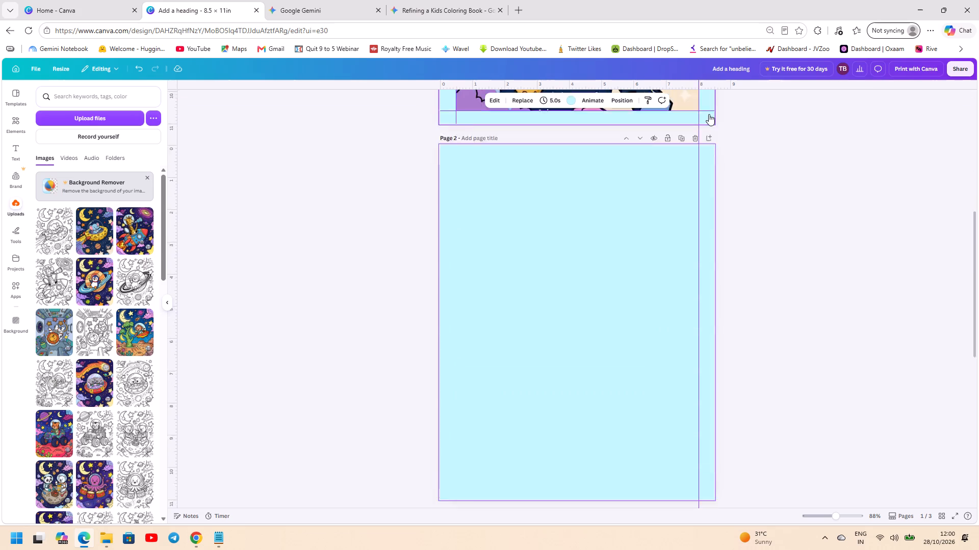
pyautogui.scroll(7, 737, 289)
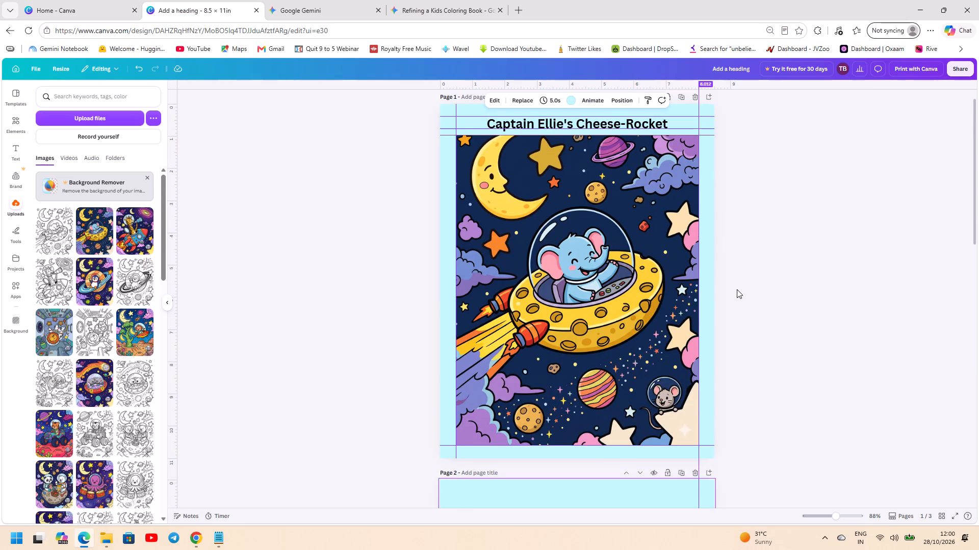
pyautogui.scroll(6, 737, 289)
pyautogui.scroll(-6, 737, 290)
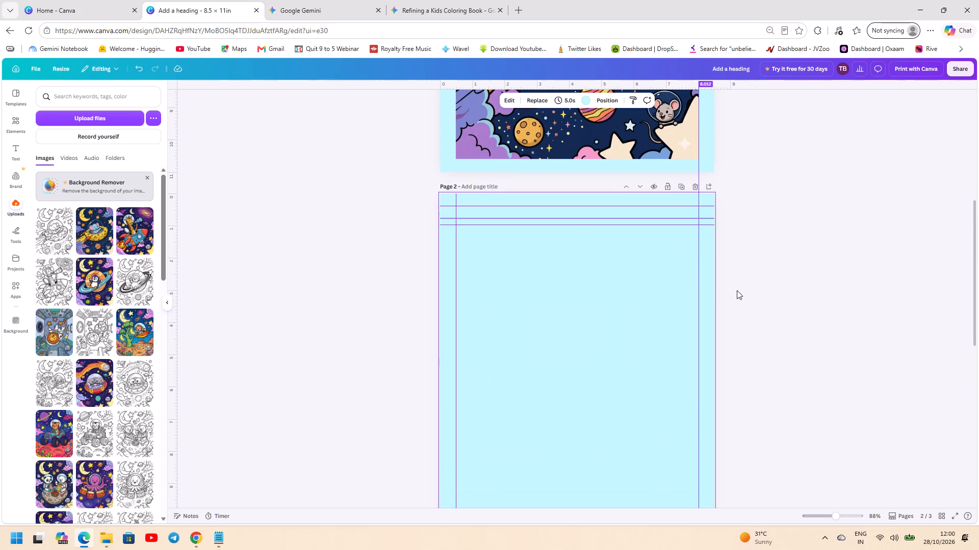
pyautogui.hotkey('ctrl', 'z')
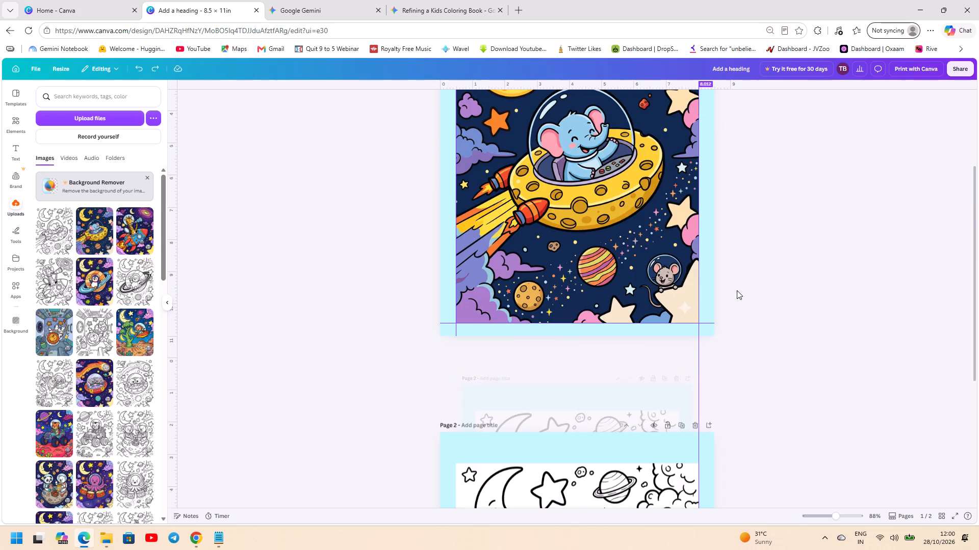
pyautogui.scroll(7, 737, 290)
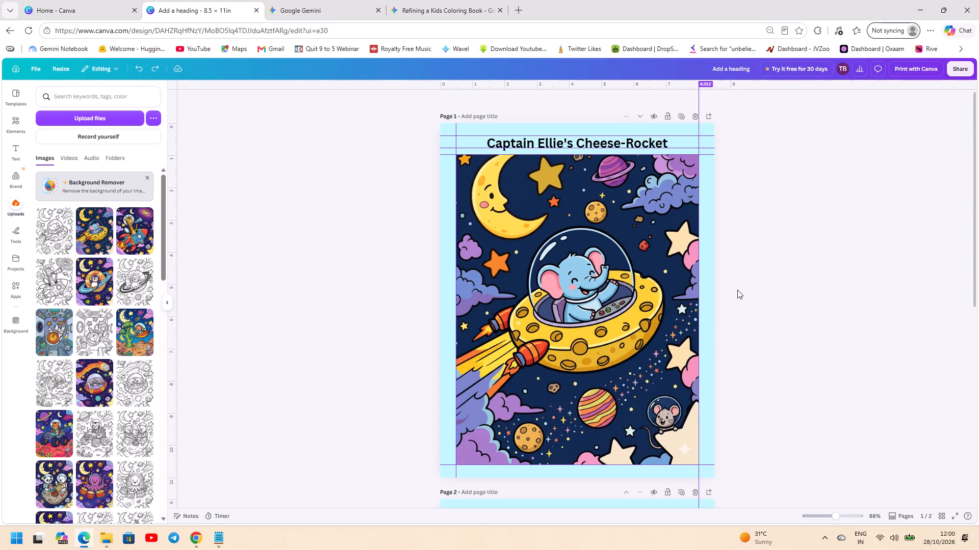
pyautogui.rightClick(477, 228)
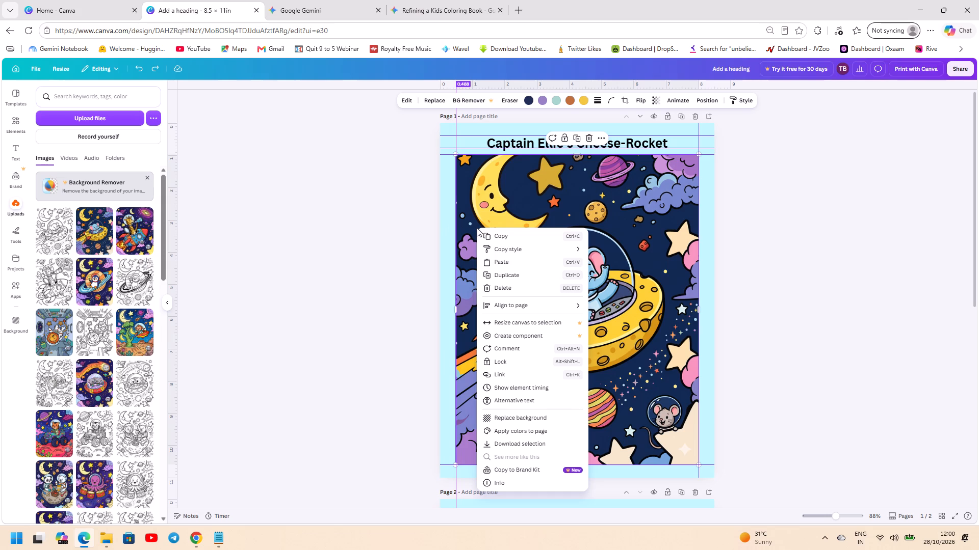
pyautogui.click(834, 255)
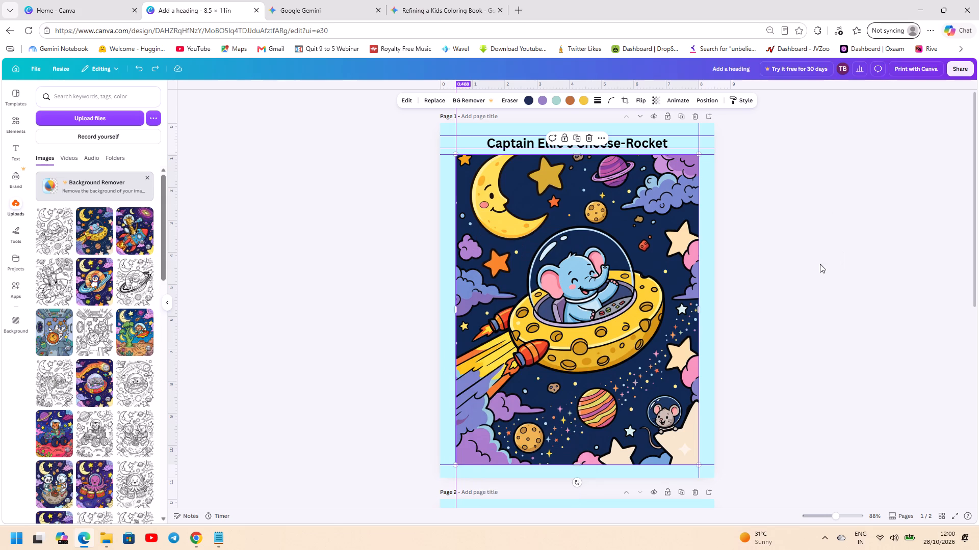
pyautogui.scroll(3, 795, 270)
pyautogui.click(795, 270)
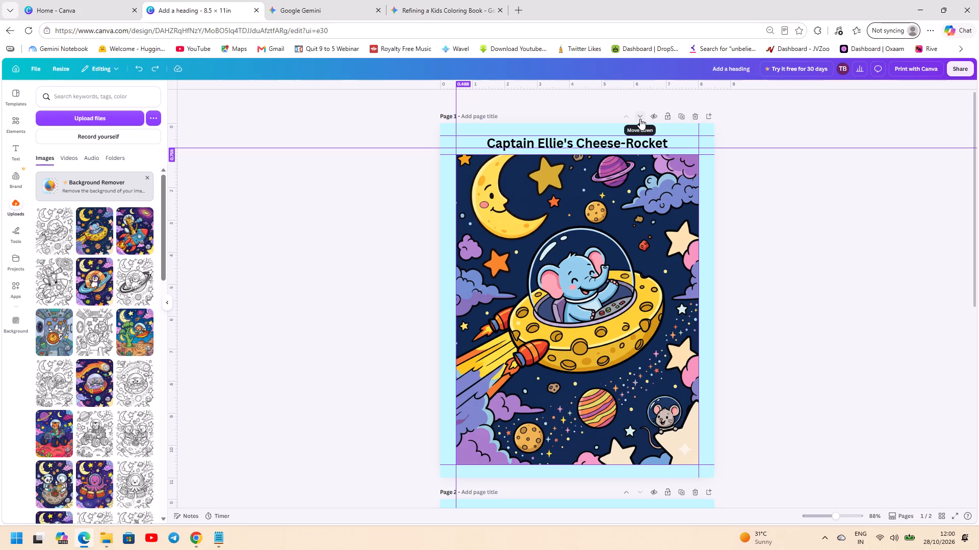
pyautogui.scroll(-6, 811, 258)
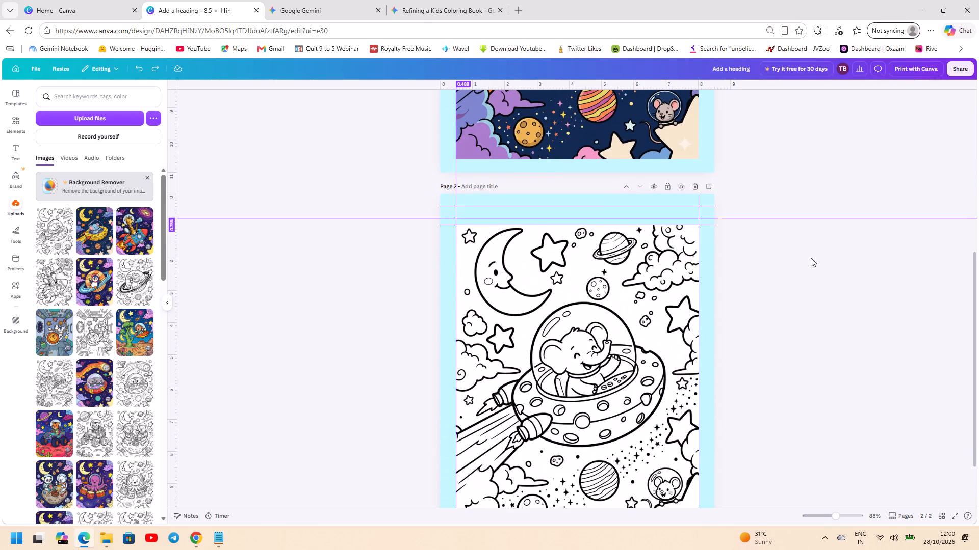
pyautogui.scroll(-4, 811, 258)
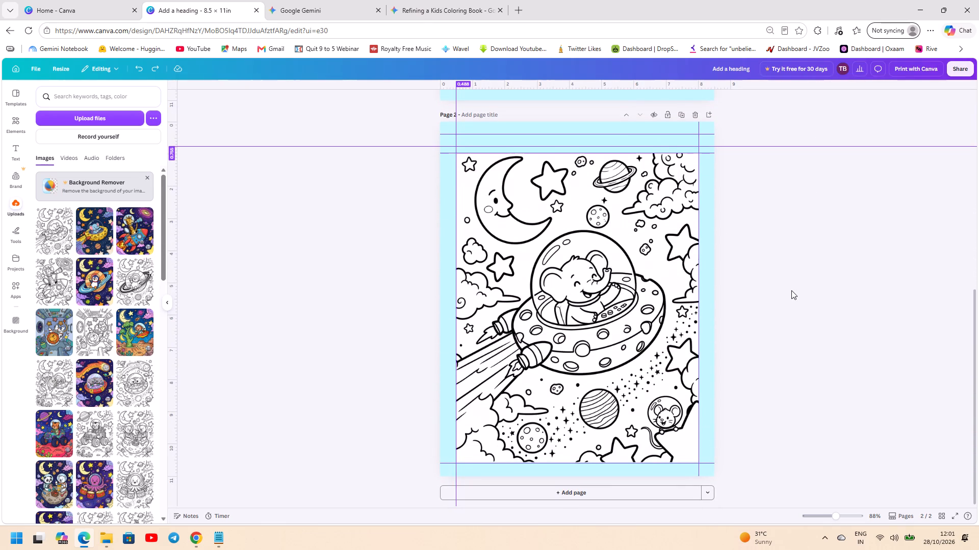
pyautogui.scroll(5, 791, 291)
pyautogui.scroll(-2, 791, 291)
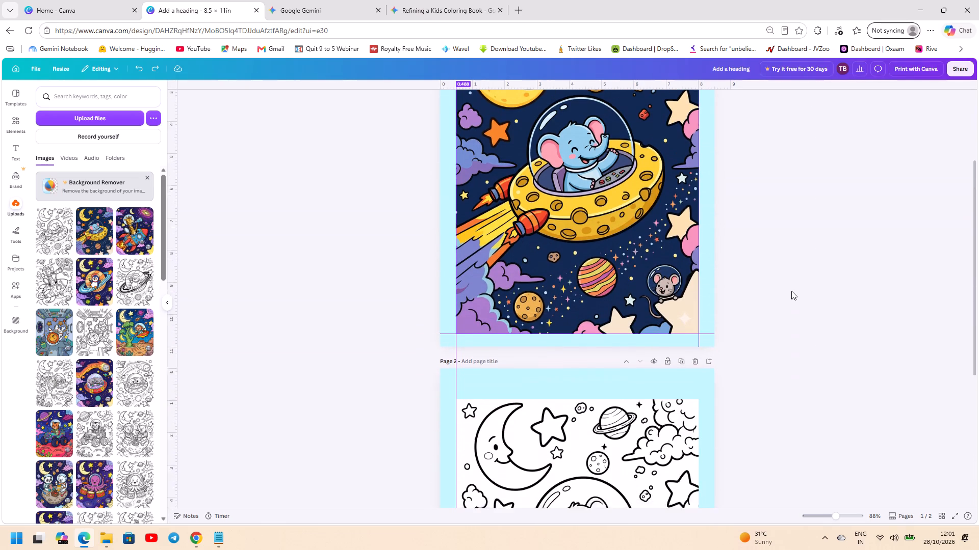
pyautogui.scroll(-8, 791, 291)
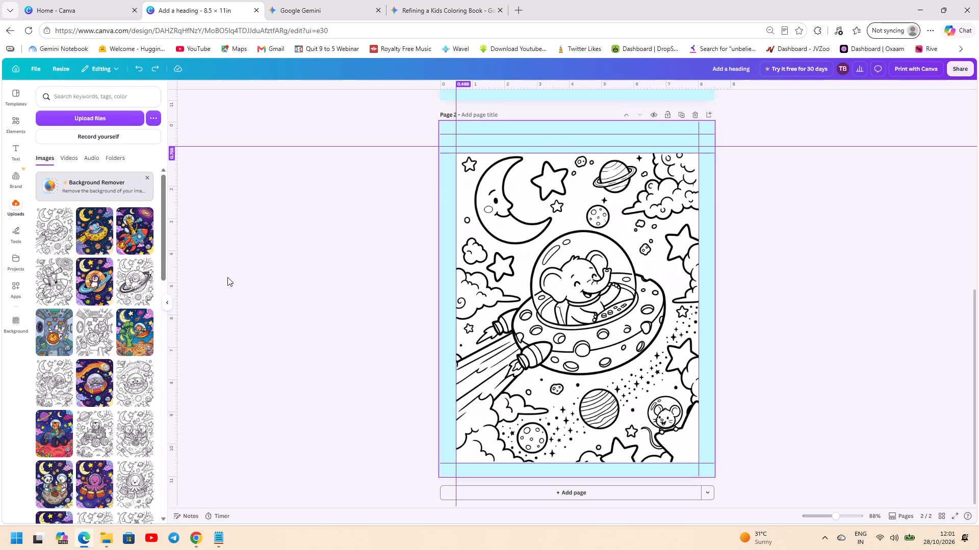
# Copy the "Captain Ellie's Cheese-Rocket" title from page 1 onto page 2 above the line art.
pyautogui.scroll(11, 308, 284)
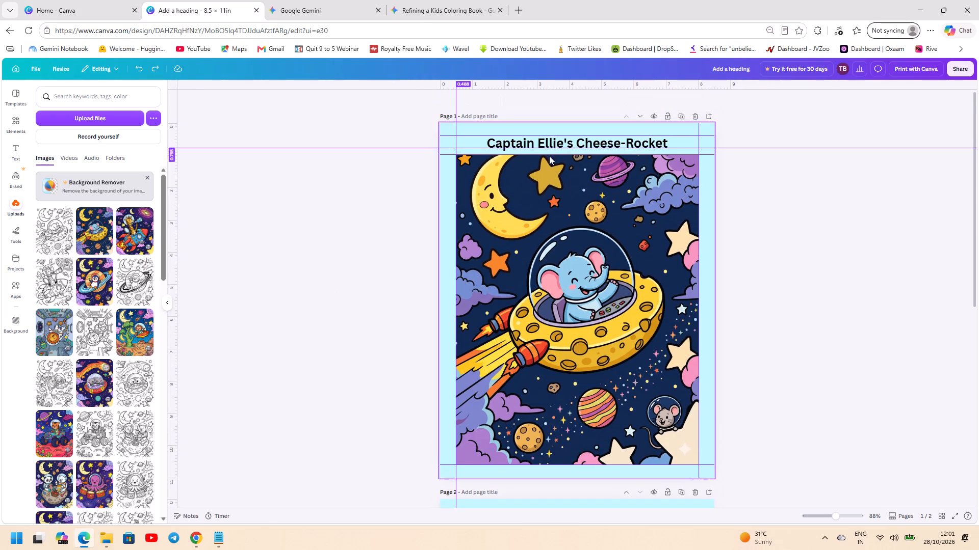
pyautogui.click(534, 143)
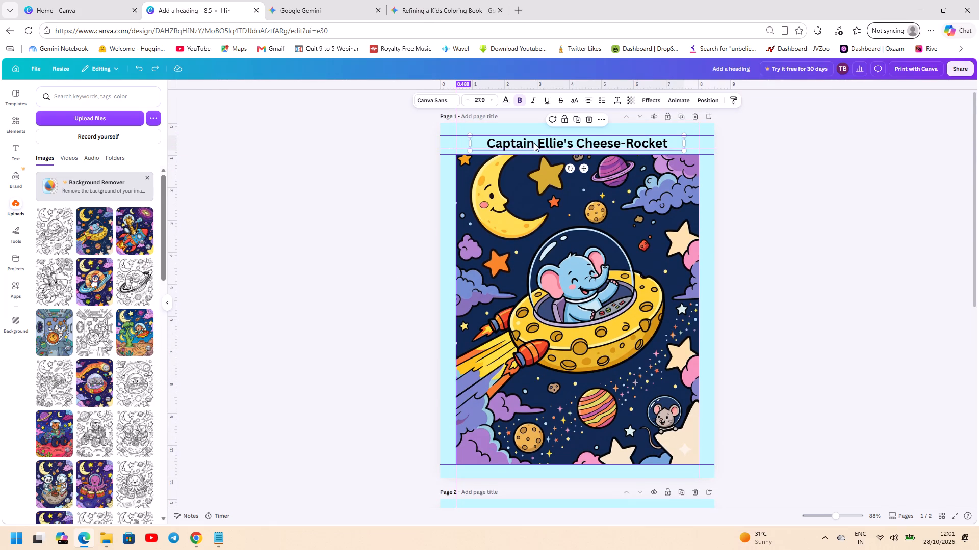
pyautogui.hotkey('ctrl', 'c')
pyautogui.scroll(-6, 381, 299)
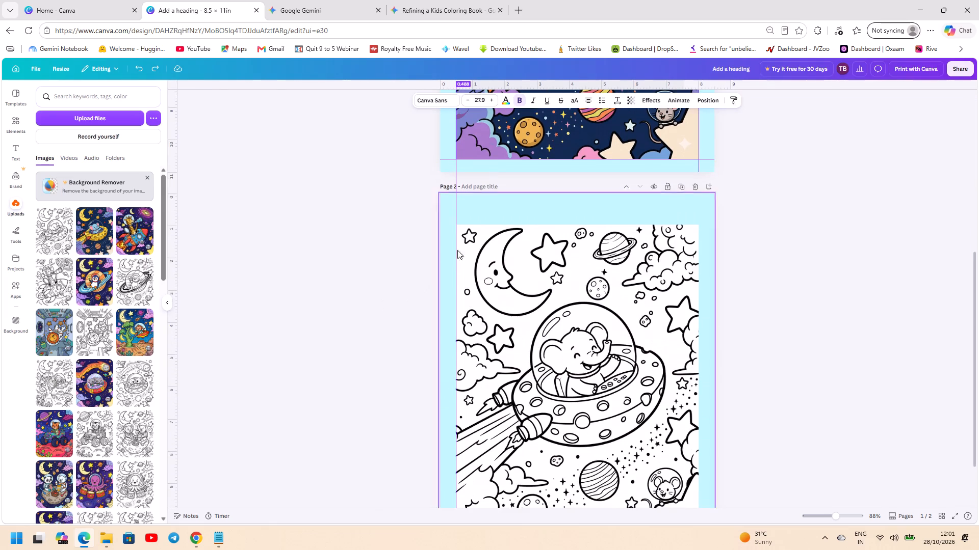
pyautogui.click(515, 211)
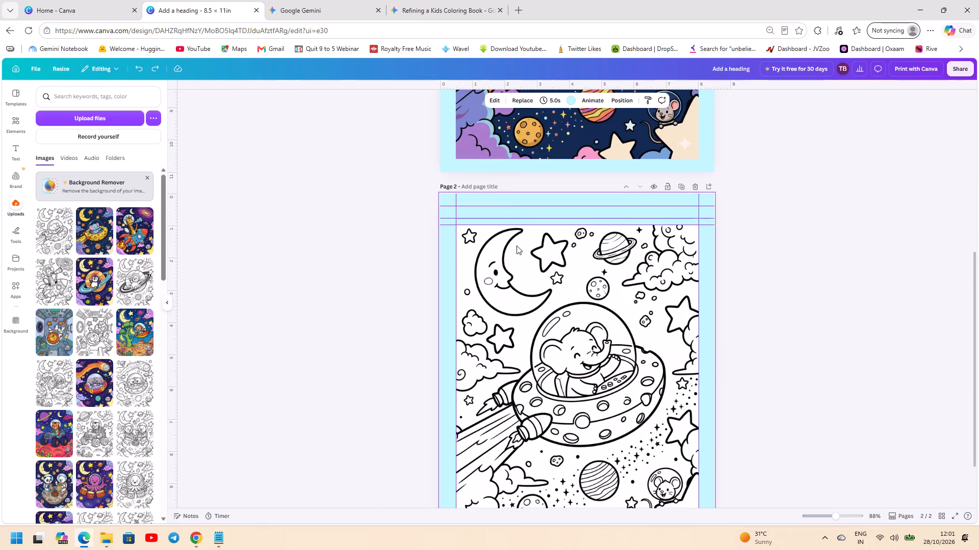
pyautogui.hotkey('ctrl', 'v')
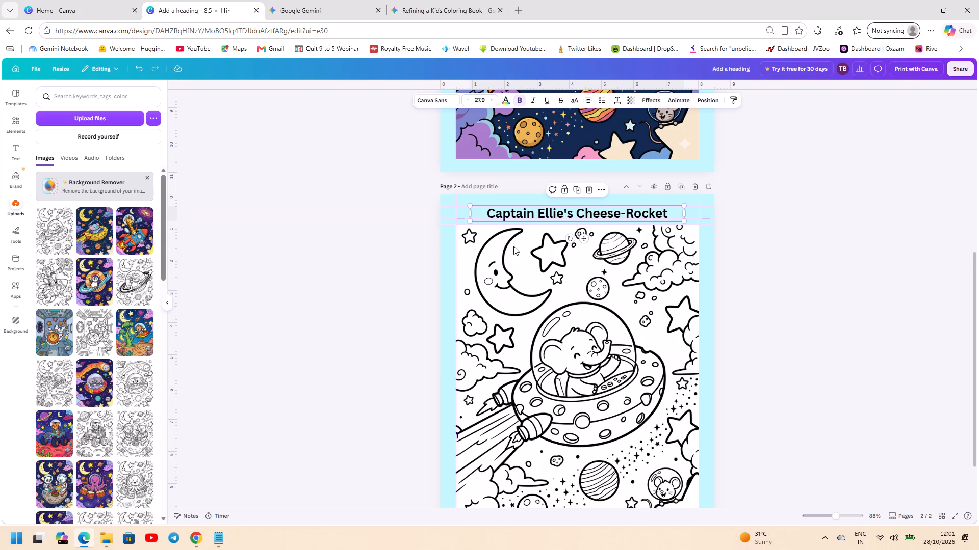
# Replace the page 2 title text with "A smiling baby elephant", copied from the Gemini chat.
pyautogui.click(527, 214)
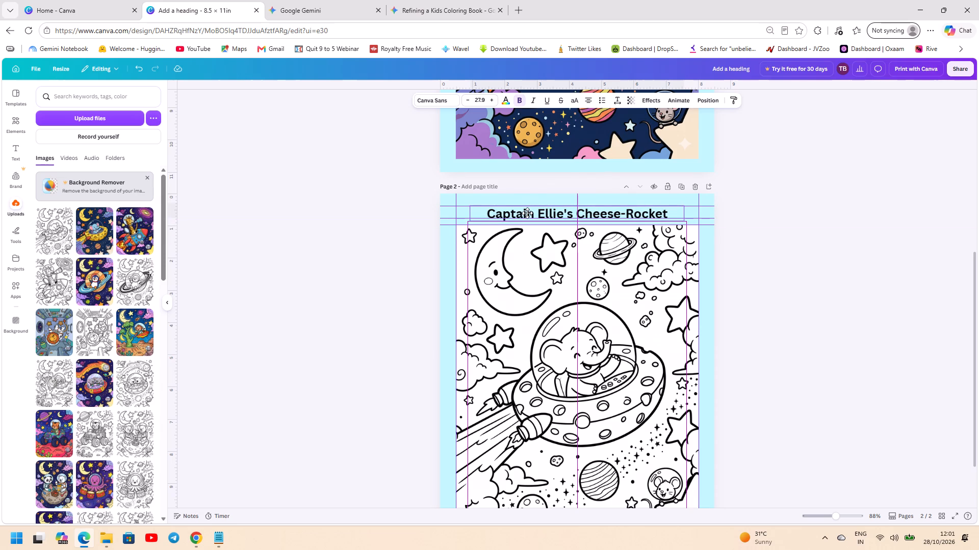
pyautogui.doubleClick(553, 211)
pyautogui.hotkey('alt', 'Tab')
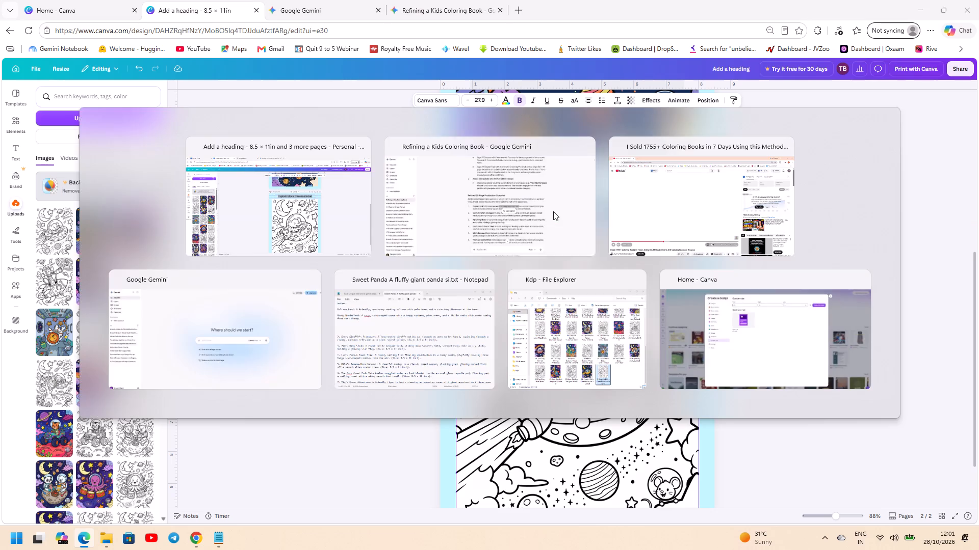
pyautogui.hotkey('ctrl', 'c')
pyautogui.hotkey('alt', 'Tab')
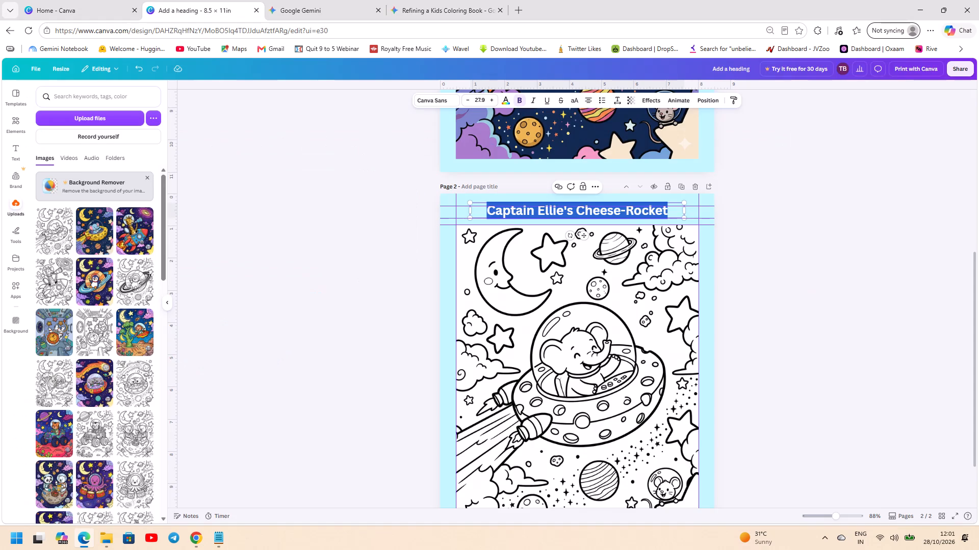
pyautogui.hotkey('ctrl', 'v')
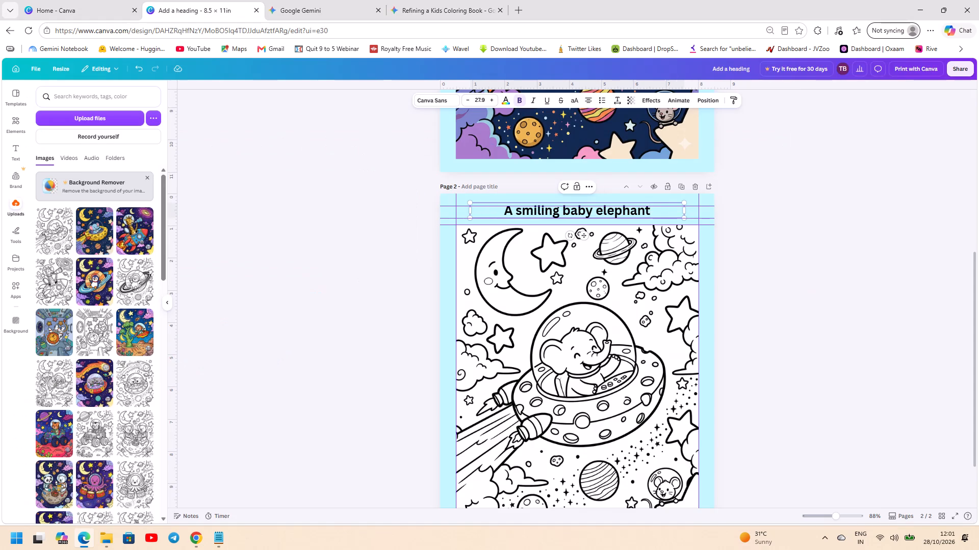
pyautogui.press('Escape')
# Nudge the page 2 title slightly down between the title guides, keeping it horizontally centred, and deselect it.
pyautogui.press('Down')
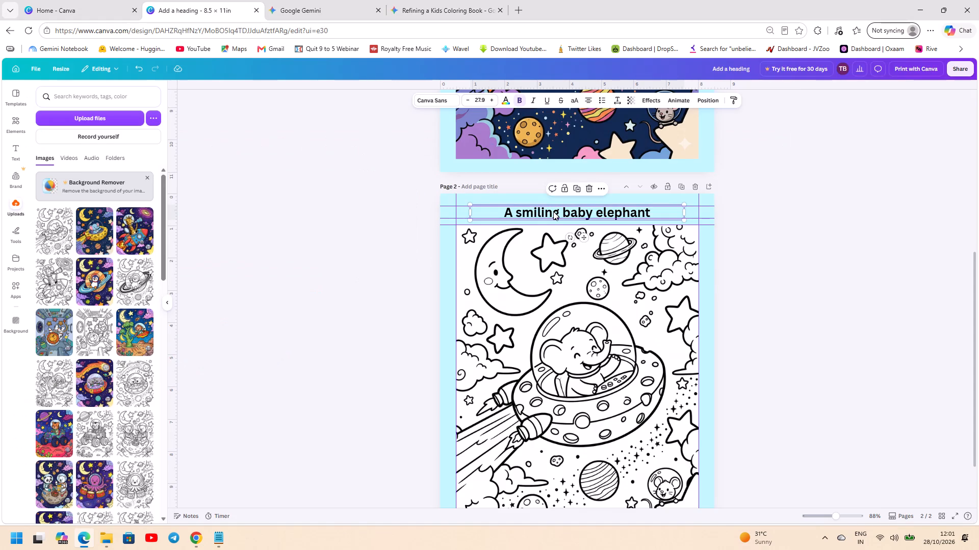
pyautogui.press('Left')
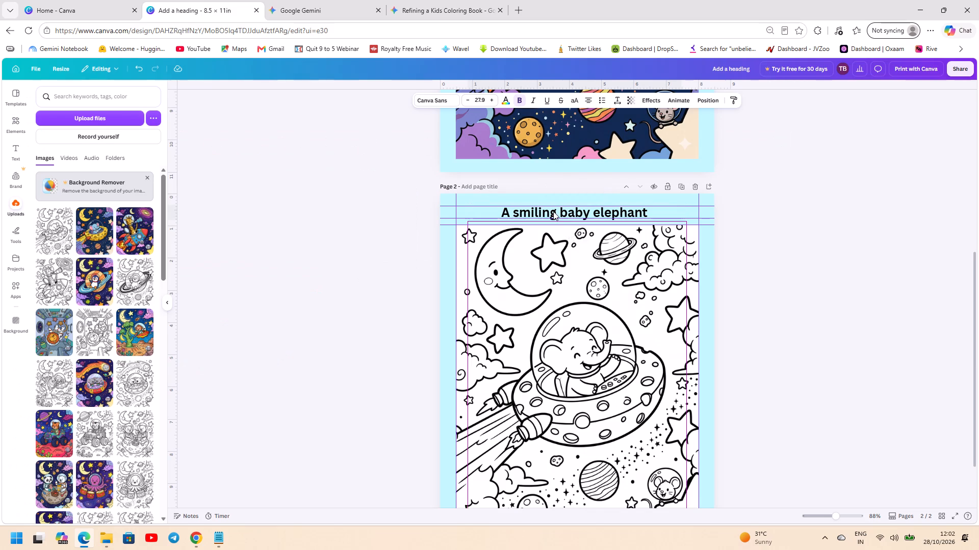
pyautogui.press('Right')
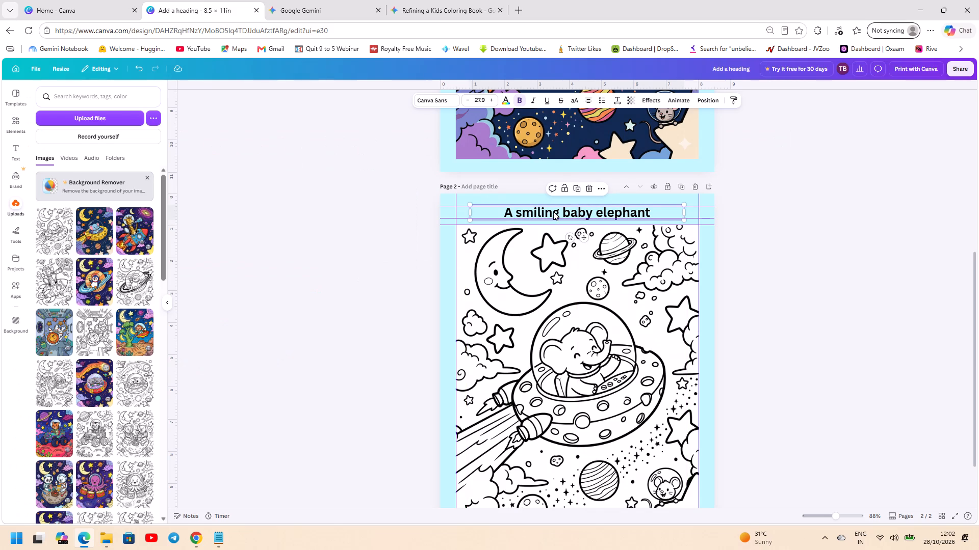
pyautogui.hotkey('ctrl', 'Left')
pyautogui.hotkey('ctrl', 'Left')
pyautogui.hotkey('ctrl', 'Right')
pyautogui.hotkey('ctrl', 'Right')
pyautogui.click(383, 269)
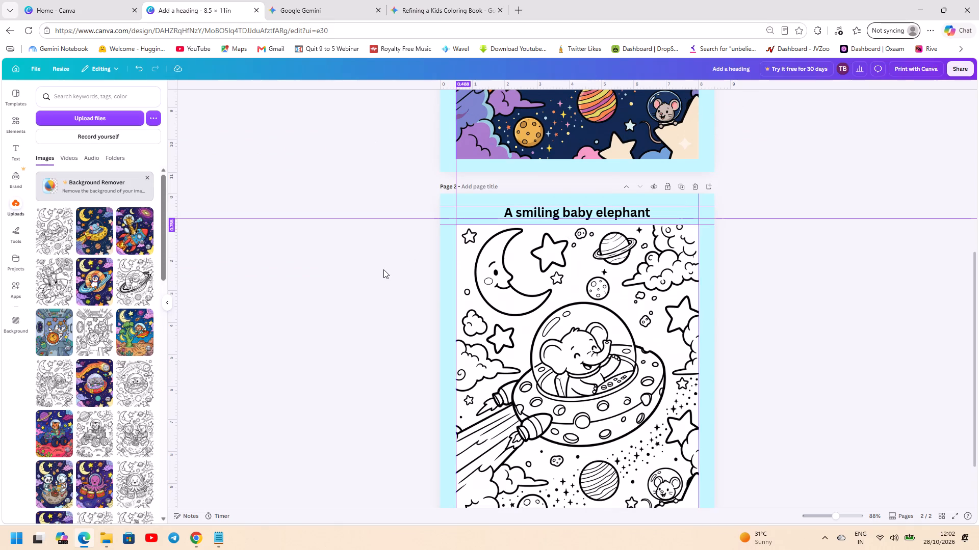
pyautogui.scroll(2, 383, 268)
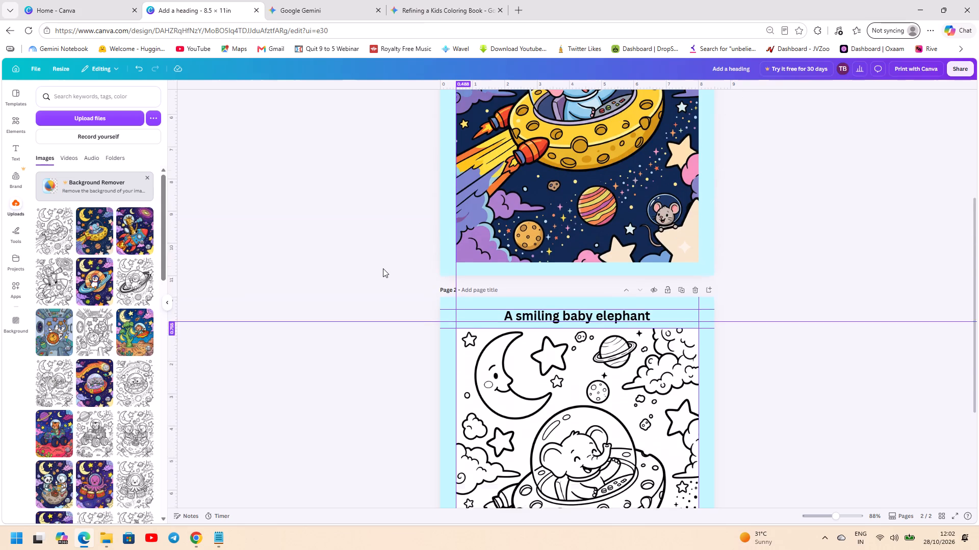
# Review the titles and artwork on pages 1 and 2, comparing the colored elephant page with its line-art counterpart.
pyautogui.scroll(4, 383, 268)
pyautogui.scroll(-4, 383, 270)
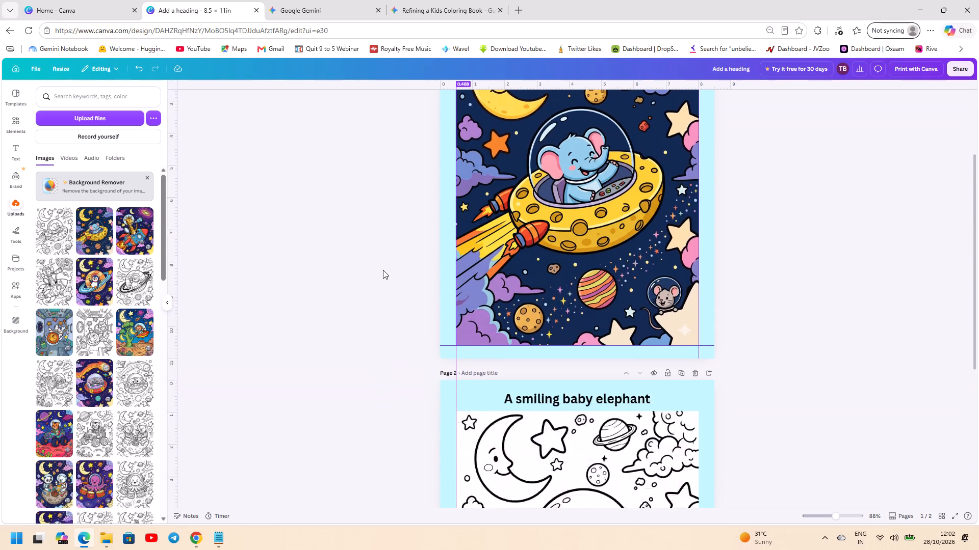
pyautogui.scroll(-1, 382, 270)
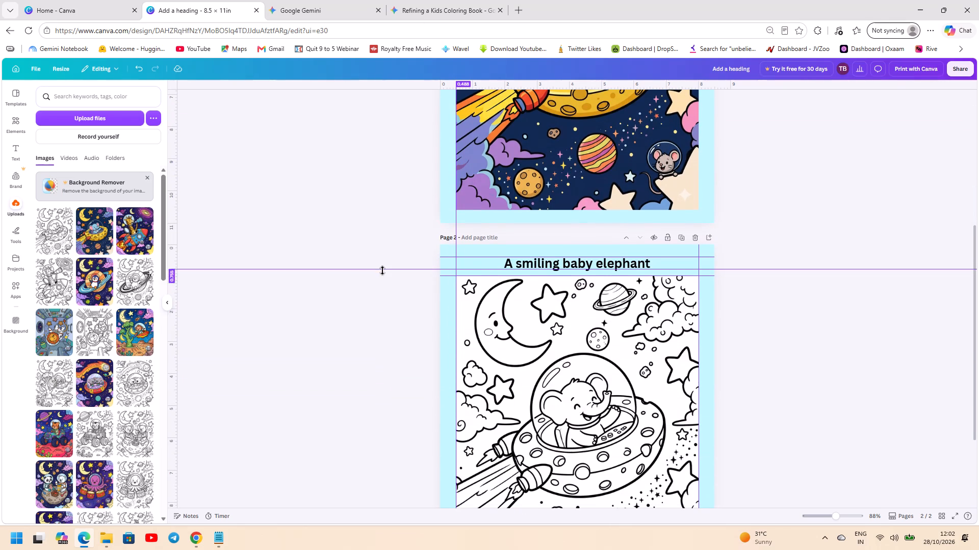
pyautogui.click(375, 320)
pyautogui.scroll(5, 375, 338)
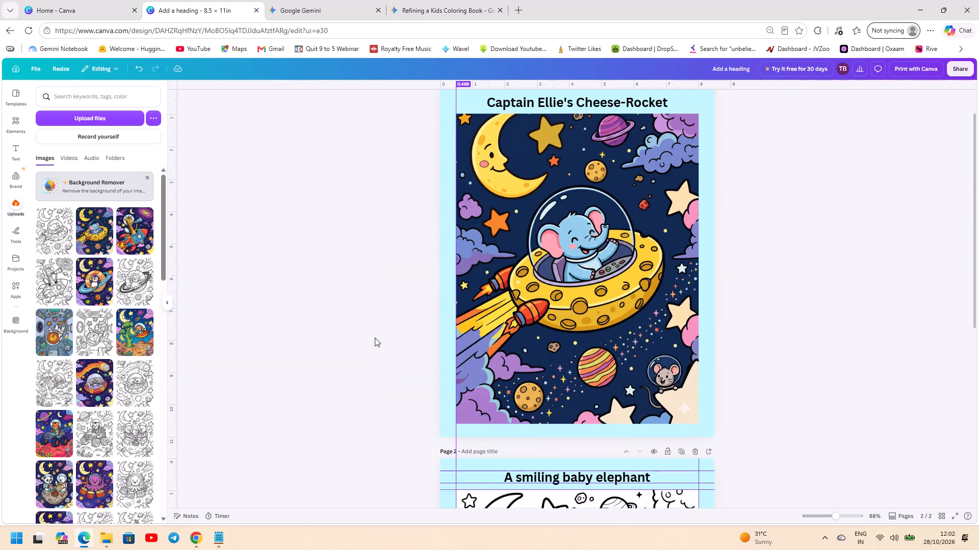
pyautogui.scroll(-7, 375, 338)
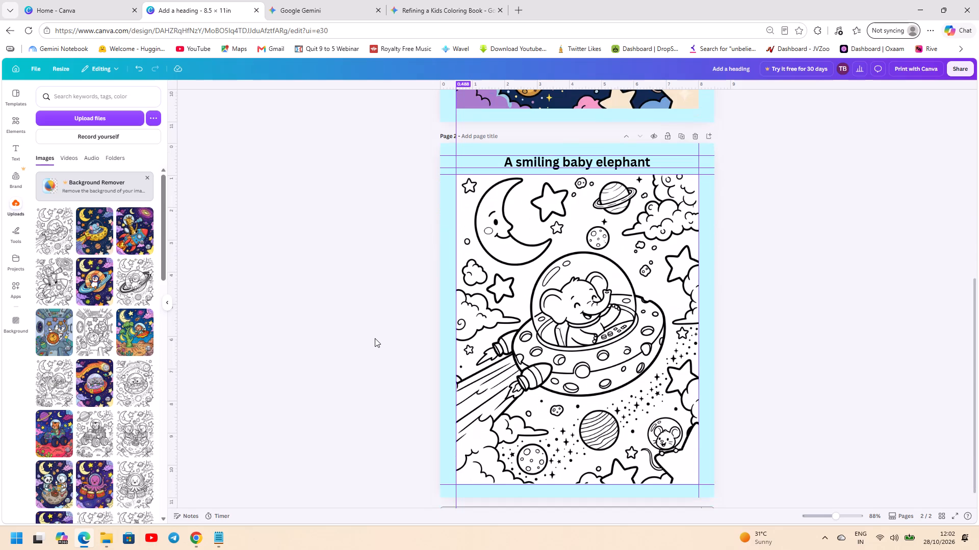
pyautogui.scroll(-4, 375, 338)
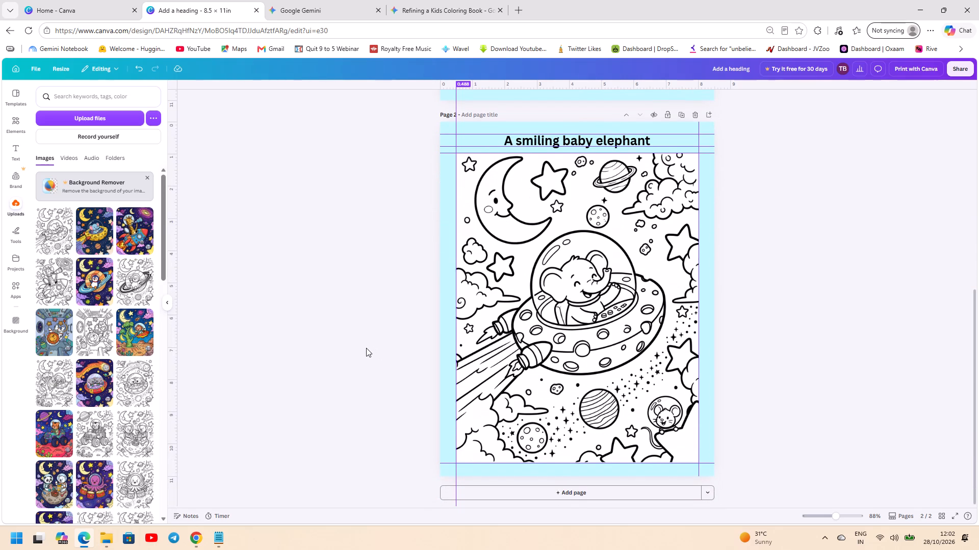
# Add a third page to the design after the line-art page.
pyautogui.click(575, 496)
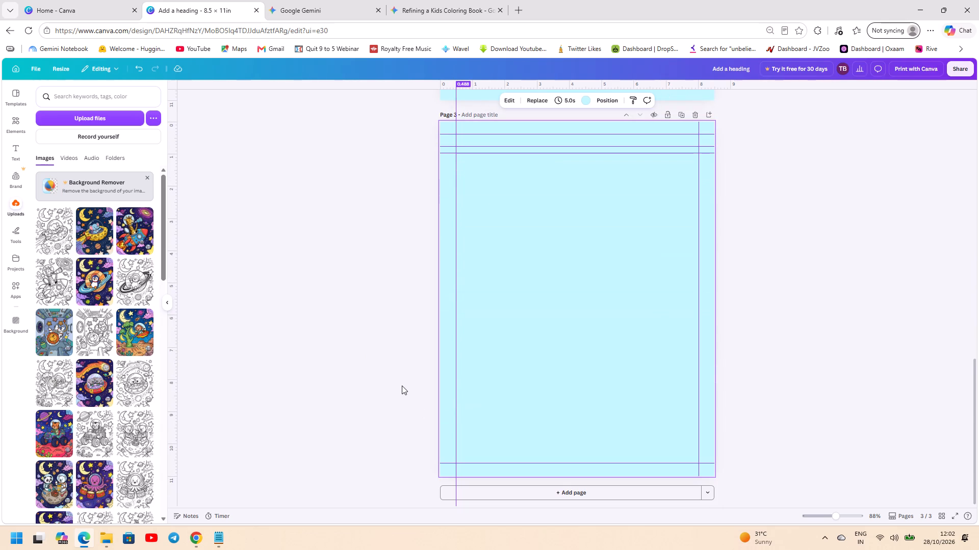
# Look back over the finished elephant pages and the new blank page 3, and clear the page selection.
pyautogui.scroll(4, 401, 385)
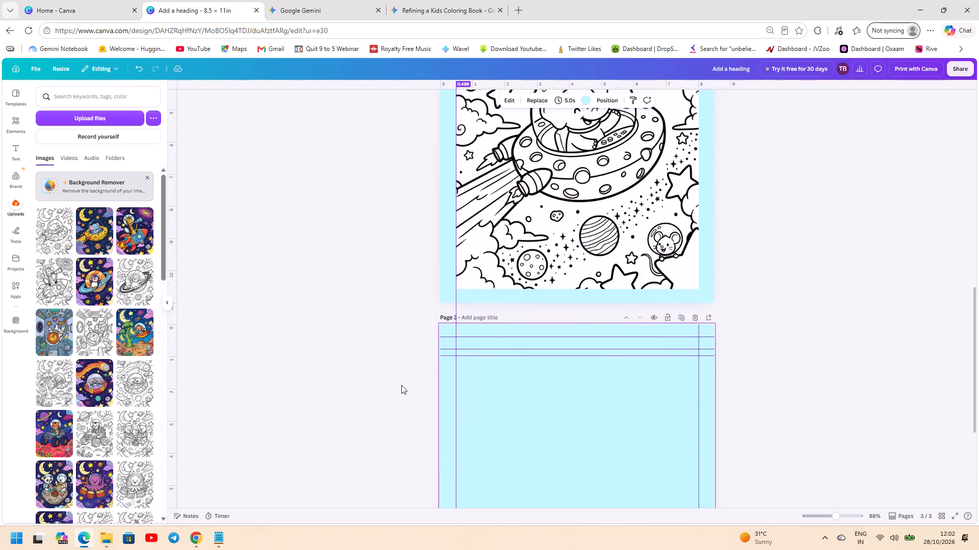
pyautogui.scroll(6, 401, 385)
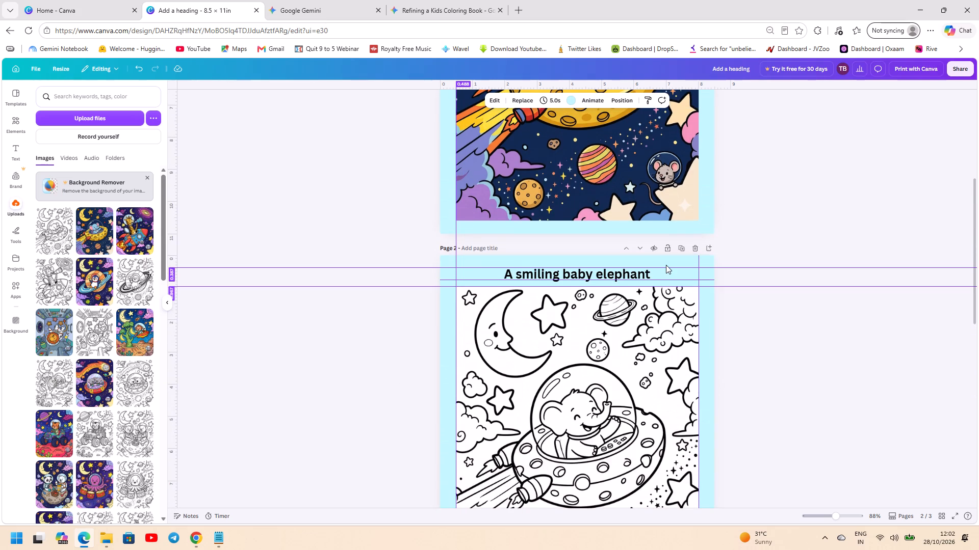
pyautogui.scroll(-8, 391, 396)
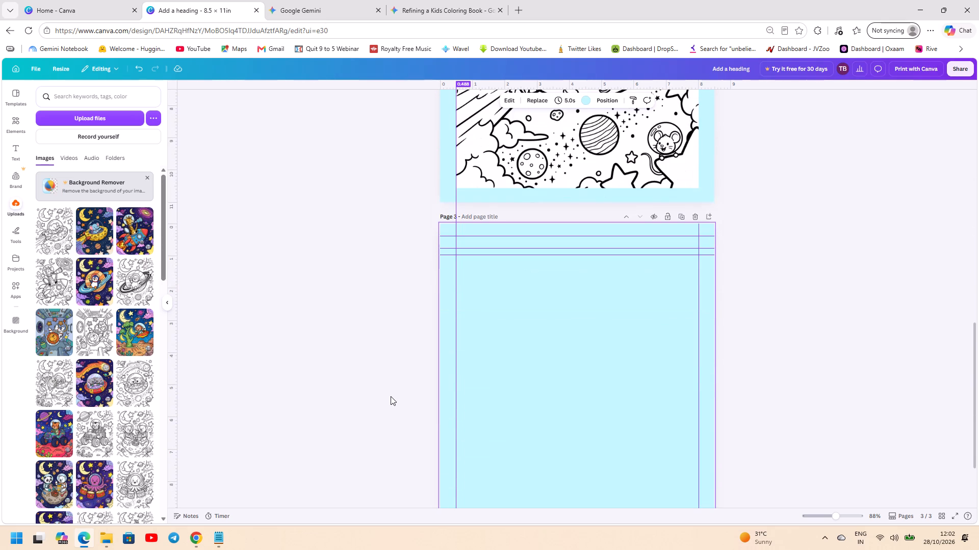
pyautogui.scroll(-1, 391, 396)
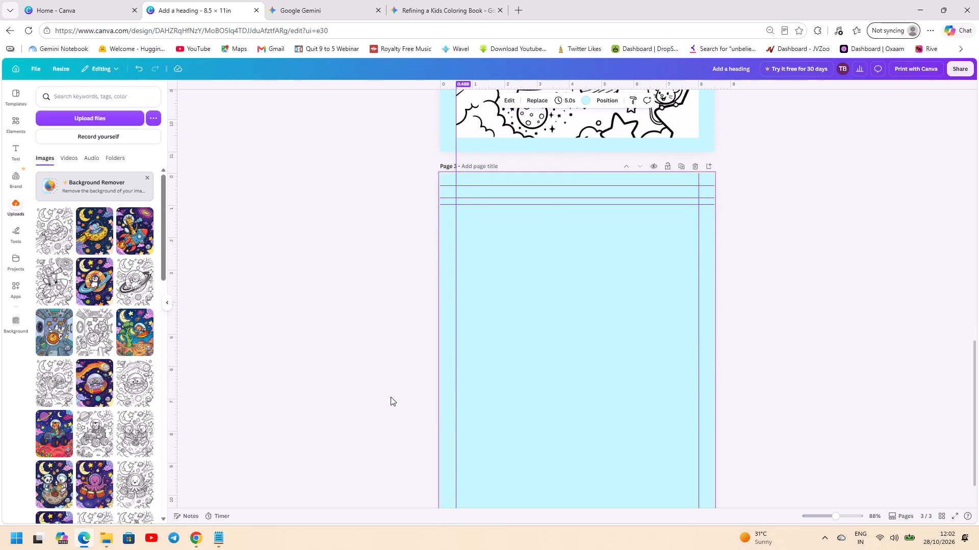
pyautogui.scroll(8, 391, 397)
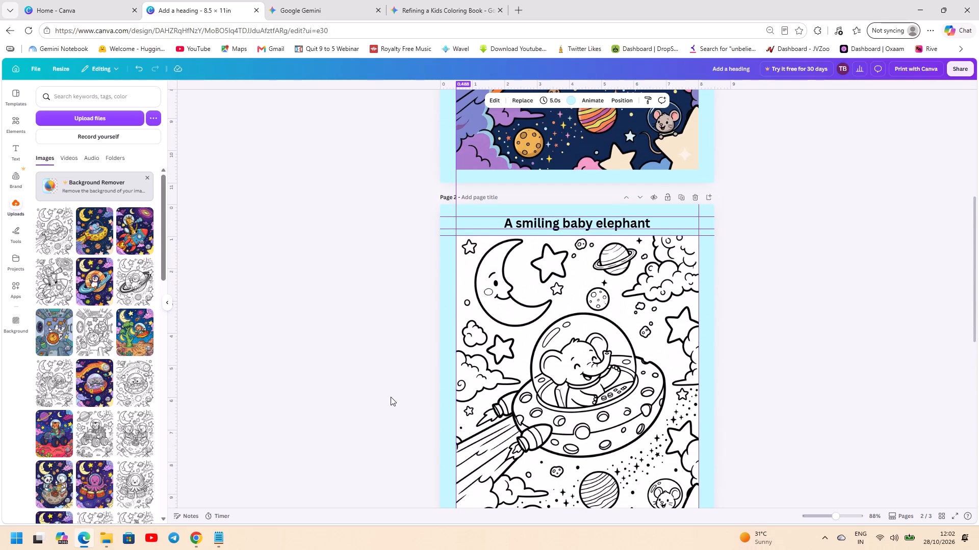
pyautogui.click(384, 388)
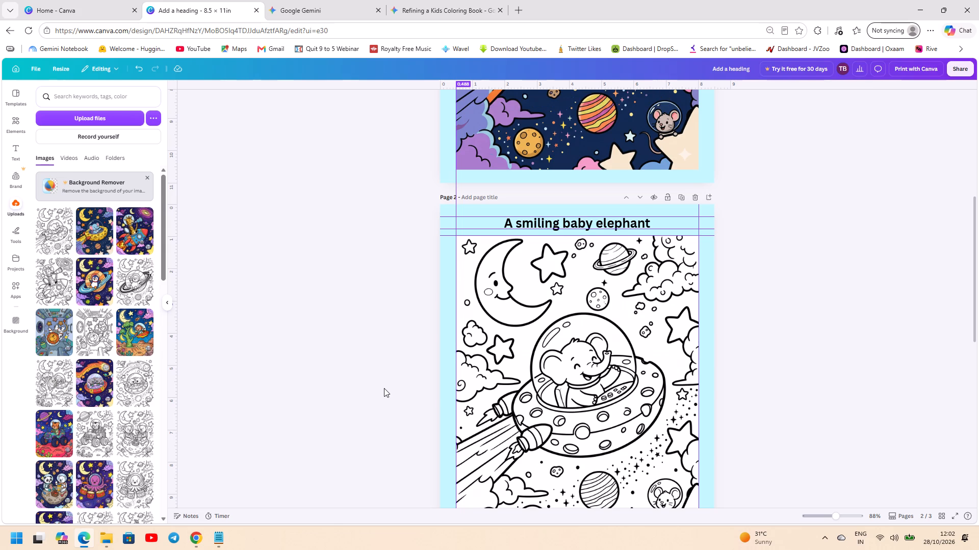
# Place the uploaded colored giraffe-in-rocket artwork on page 3, its upper-left corner at the left margin guide and lowest title guide.
pyautogui.scroll(-7, 384, 388)
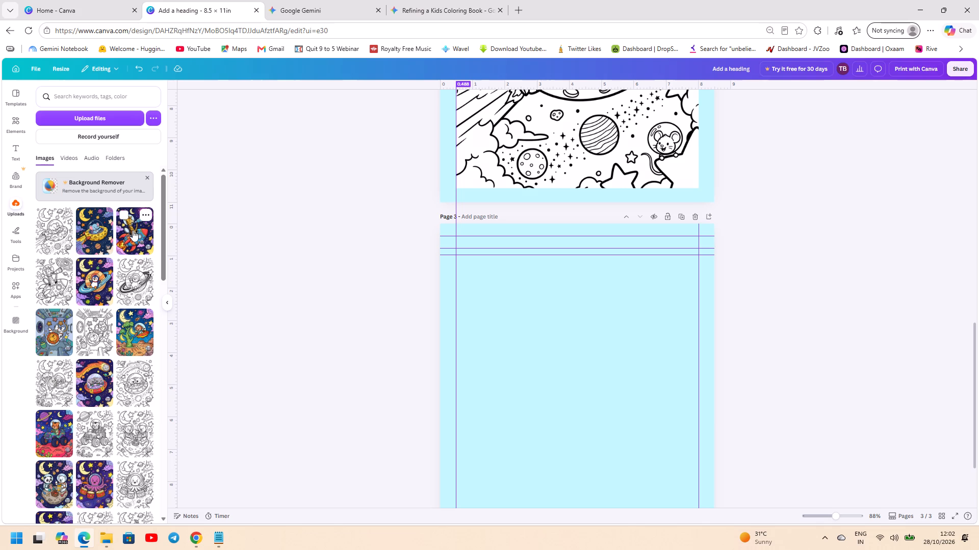
pyautogui.moveTo(133, 230); pyautogui.dragTo(525, 312)
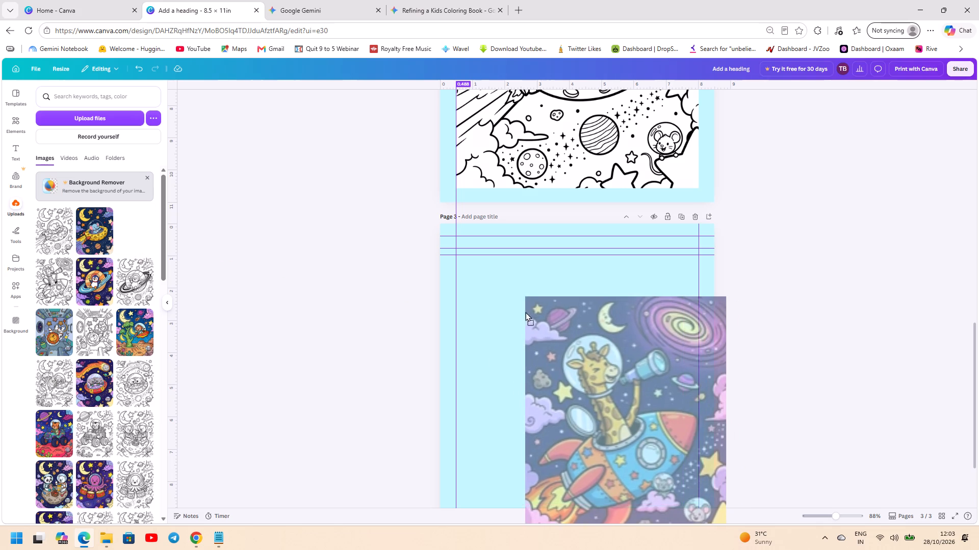
pyautogui.moveTo(525, 312); pyautogui.dragTo(504, 306)
pyautogui.scroll(-1, 419, 336)
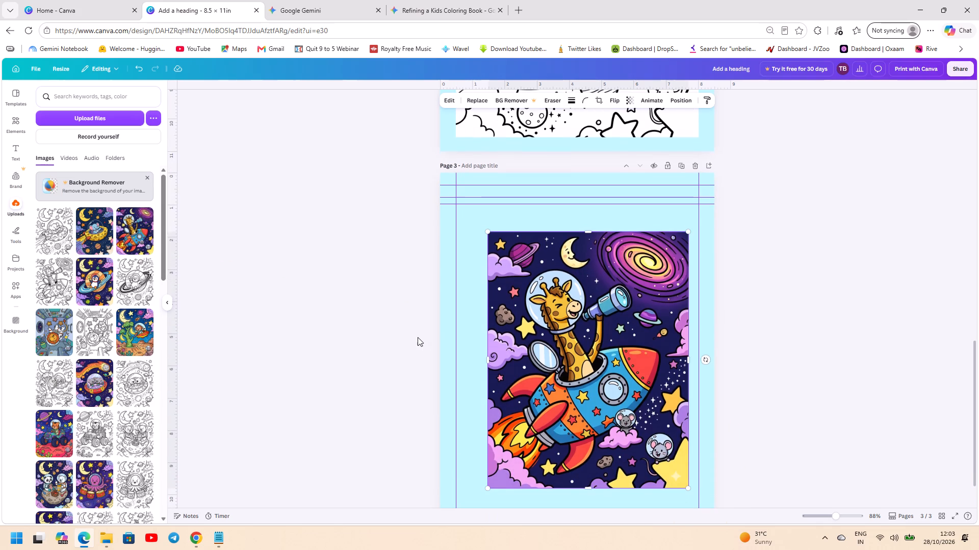
pyautogui.moveTo(543, 270); pyautogui.dragTo(510, 248)
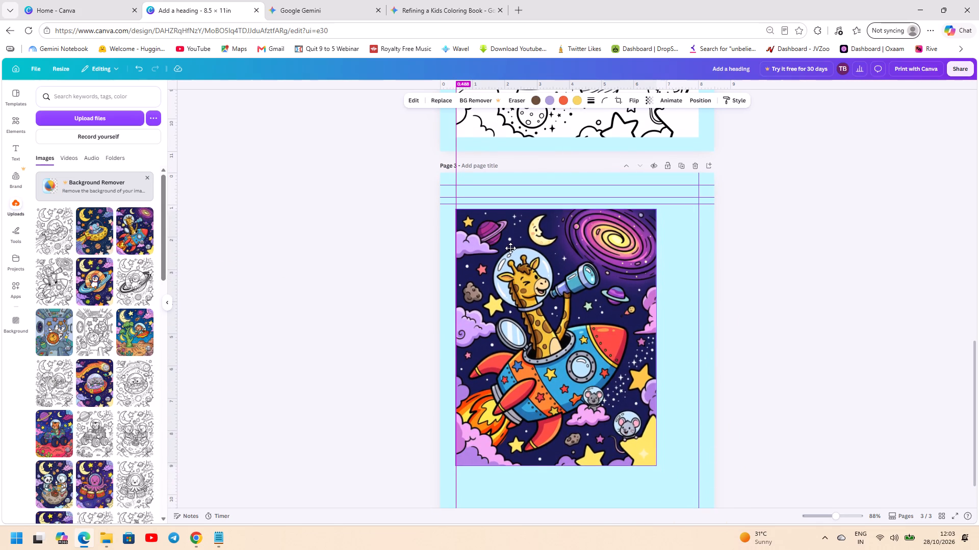
pyautogui.moveTo(510, 248); pyautogui.dragTo(510, 244)
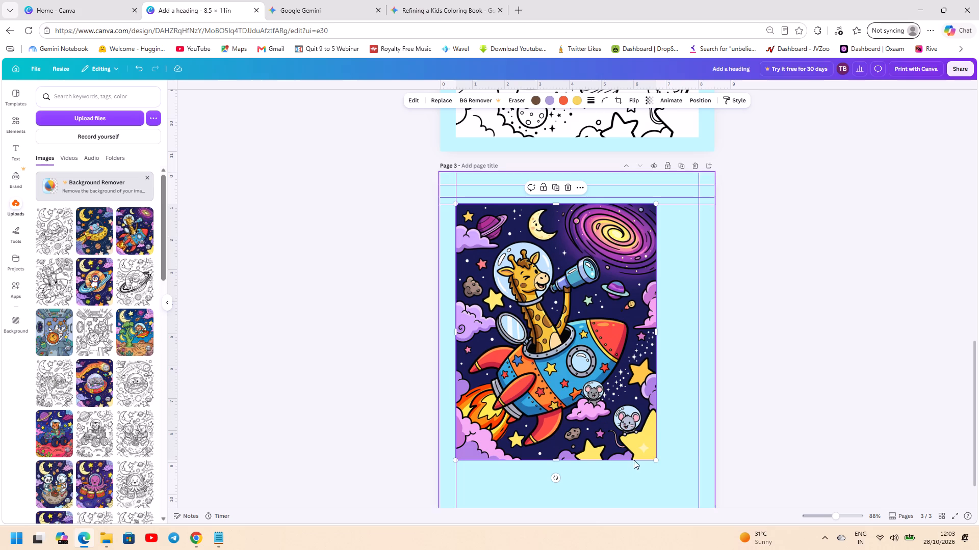
# Extend the giraffe artwork's bottom edge to the bottom margin guide, making it about 9.6 in high.
pyautogui.scroll(-2, 700, 450)
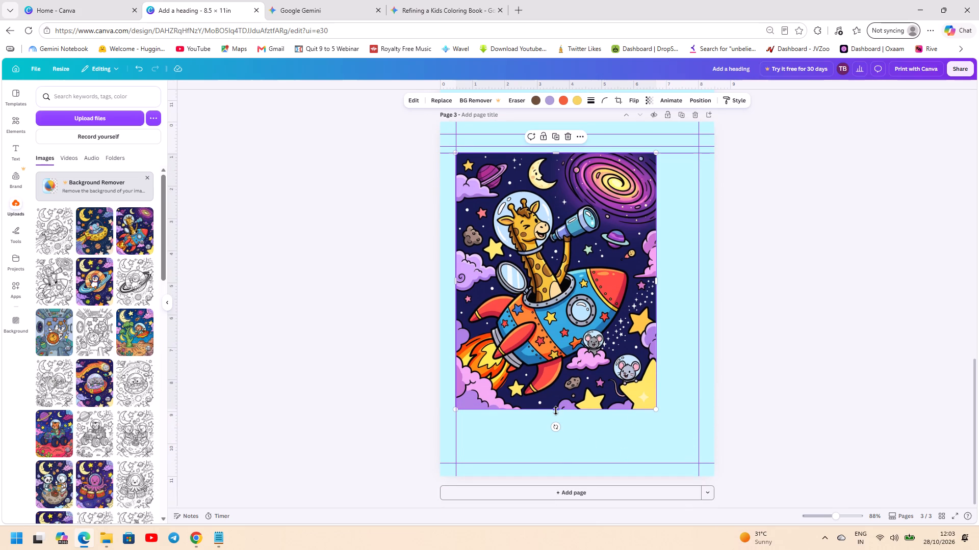
pyautogui.moveTo(556, 410); pyautogui.dragTo(551, 462)
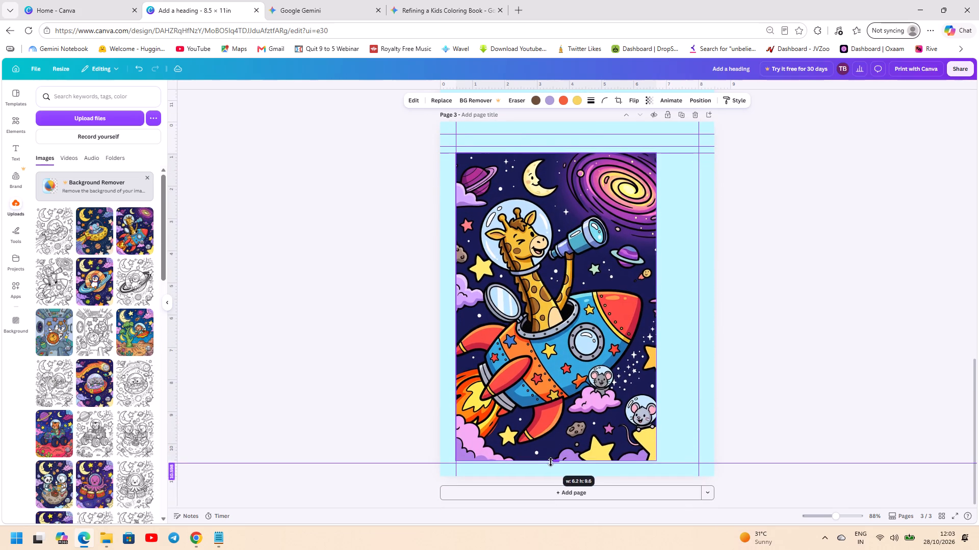
pyautogui.moveTo(551, 462); pyautogui.dragTo(551, 463)
# Shift the giraffe artwork rightward, widen it to about 6.9 in, and align its right edge with the right margin guide.
pyautogui.moveTo(557, 402); pyautogui.dragTo(574, 401)
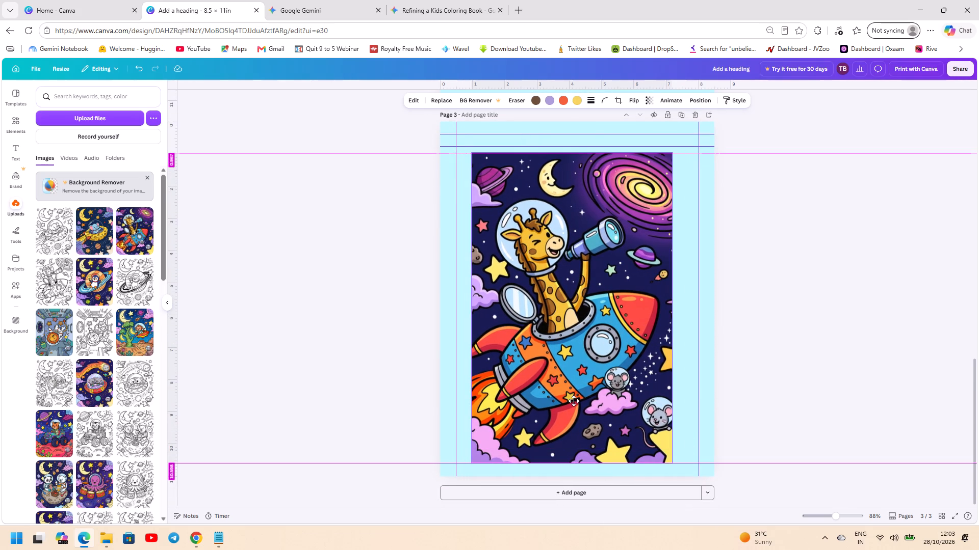
pyautogui.moveTo(574, 401); pyautogui.dragTo(577, 399)
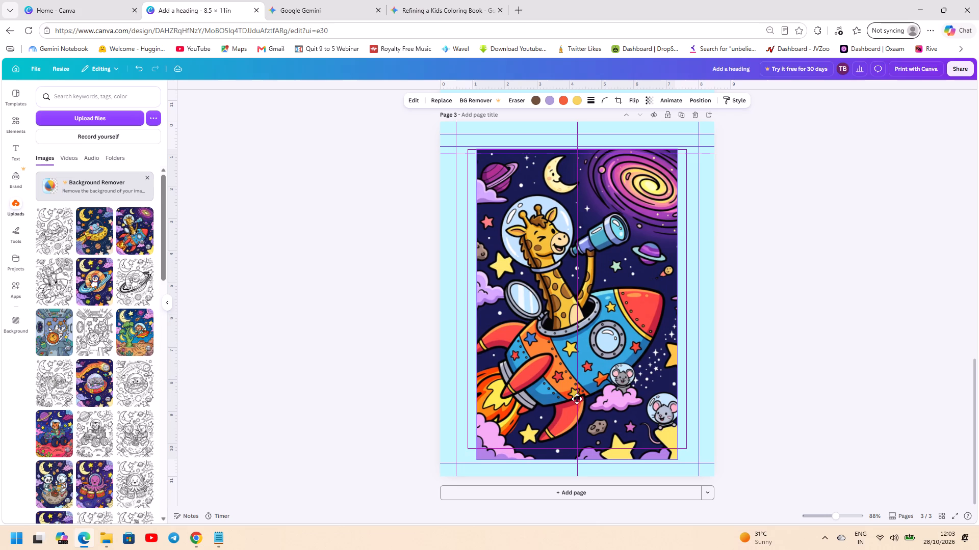
pyautogui.moveTo(577, 399); pyautogui.dragTo(573, 400)
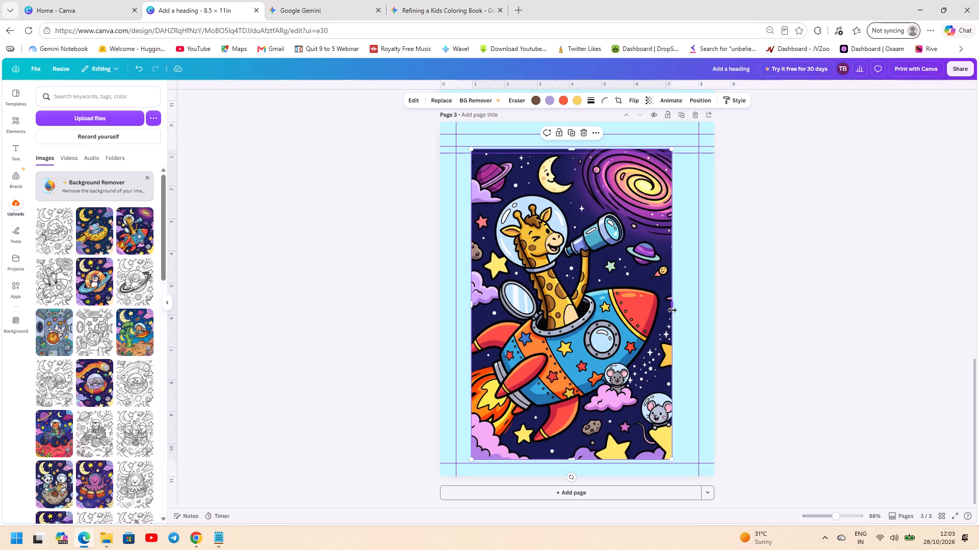
pyautogui.moveTo(672, 310); pyautogui.dragTo(694, 311)
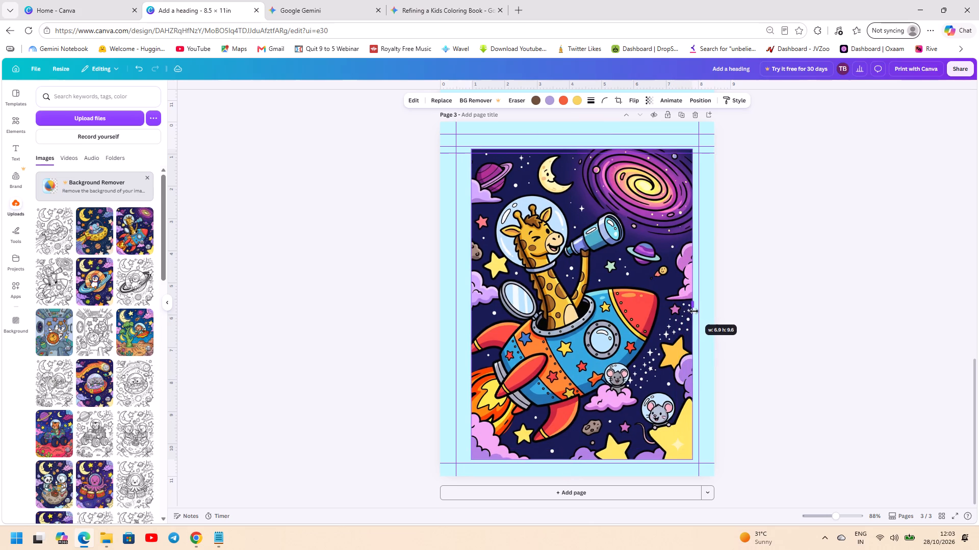
pyautogui.moveTo(694, 311); pyautogui.dragTo(692, 314)
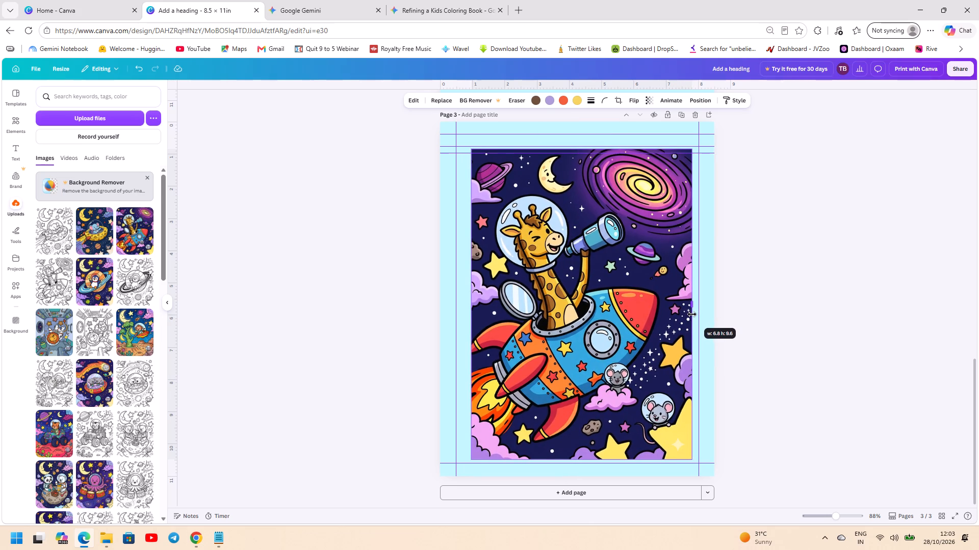
pyautogui.moveTo(692, 314); pyautogui.dragTo(693, 313)
pyautogui.moveTo(640, 324); pyautogui.dragTo(648, 324)
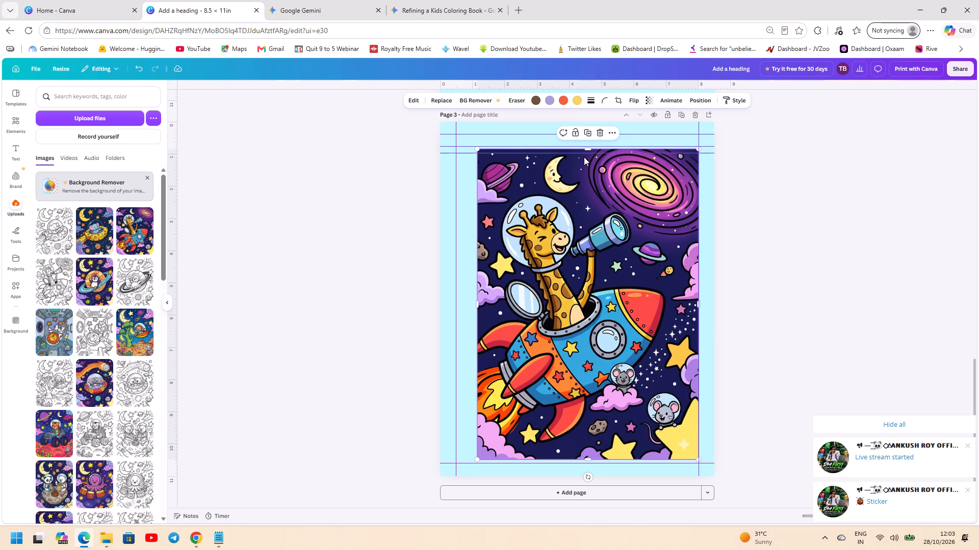
# Move page 3's lowest title guide up to 0.850 in, level with the giraffe artwork's top edge.
pyautogui.moveTo(586, 152); pyautogui.dragTo(587, 149)
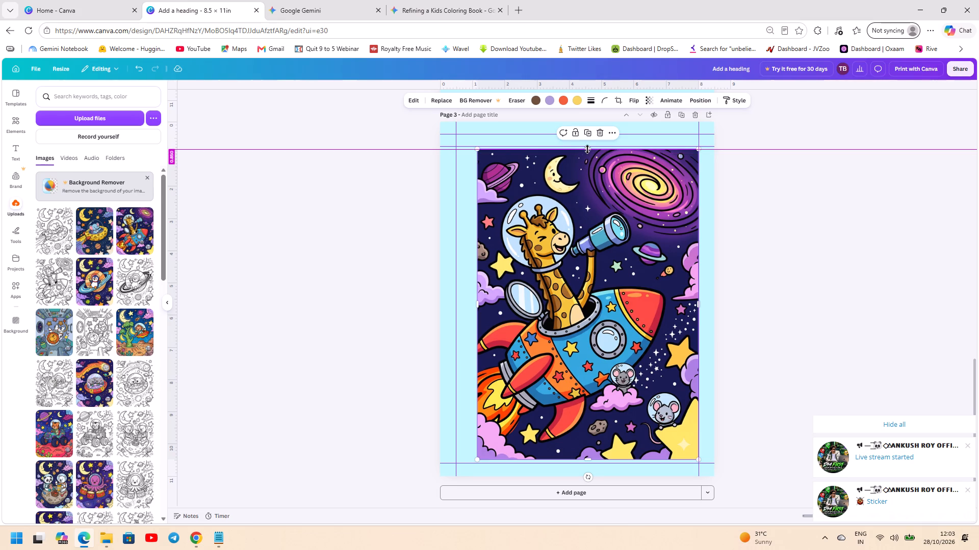
pyautogui.moveTo(587, 149); pyautogui.dragTo(587, 147)
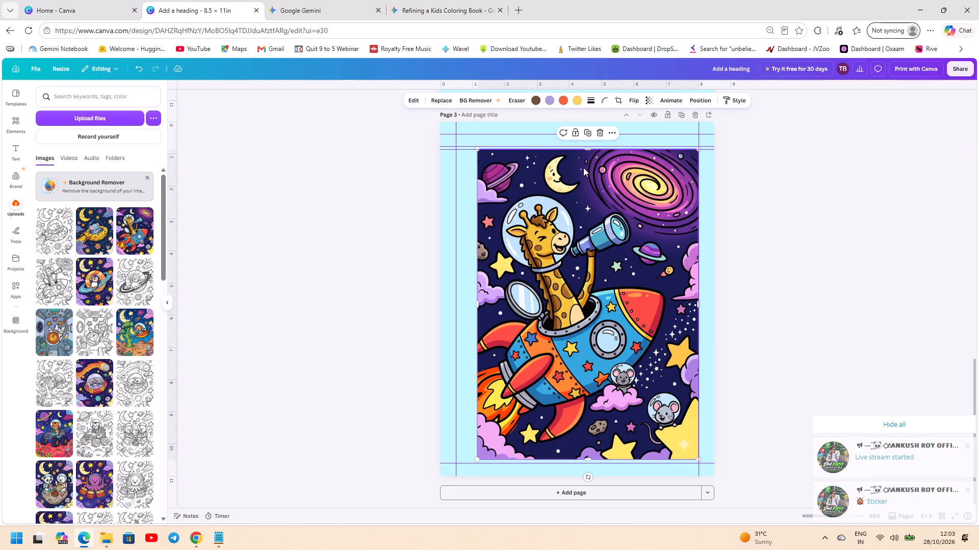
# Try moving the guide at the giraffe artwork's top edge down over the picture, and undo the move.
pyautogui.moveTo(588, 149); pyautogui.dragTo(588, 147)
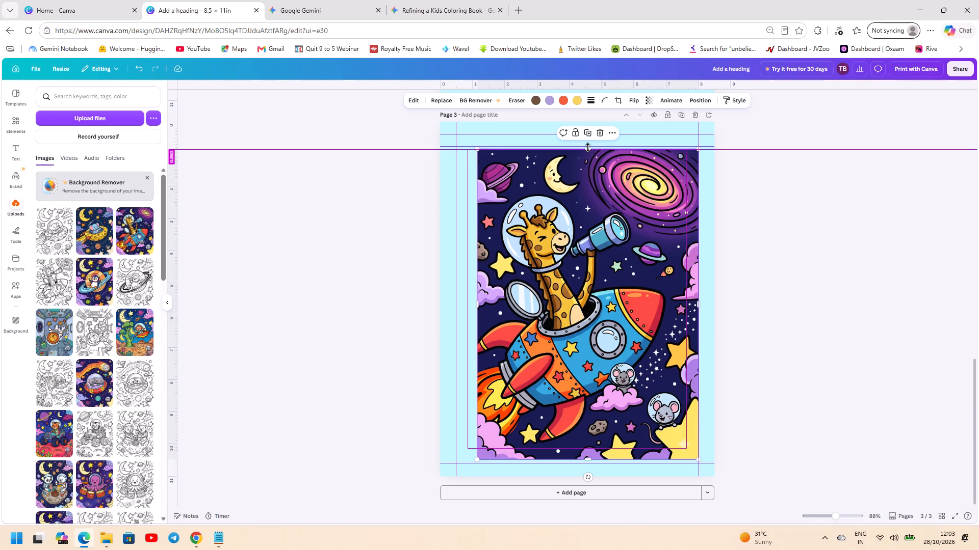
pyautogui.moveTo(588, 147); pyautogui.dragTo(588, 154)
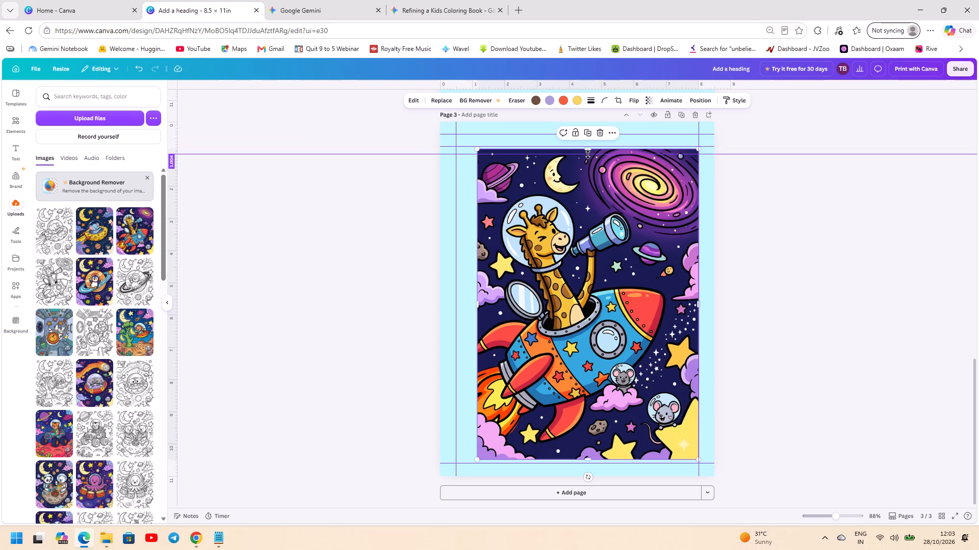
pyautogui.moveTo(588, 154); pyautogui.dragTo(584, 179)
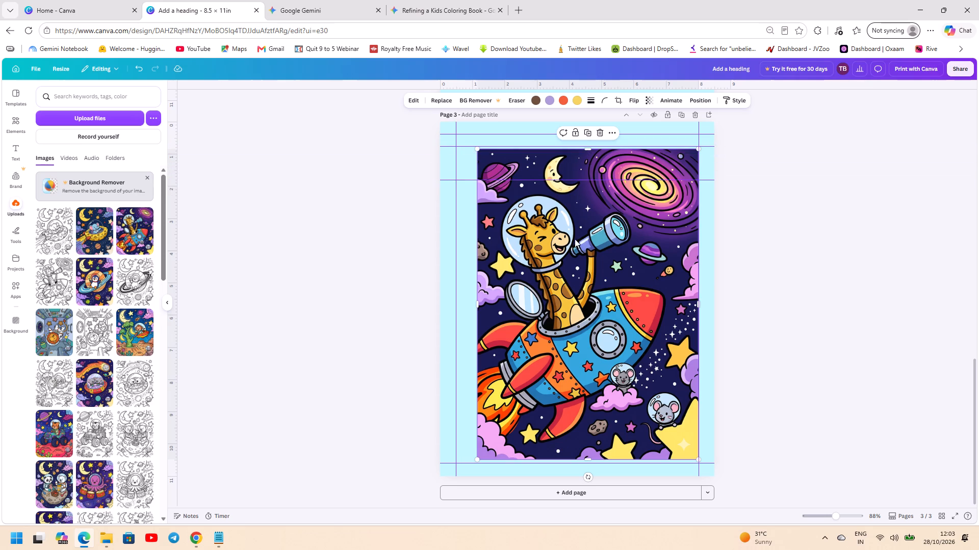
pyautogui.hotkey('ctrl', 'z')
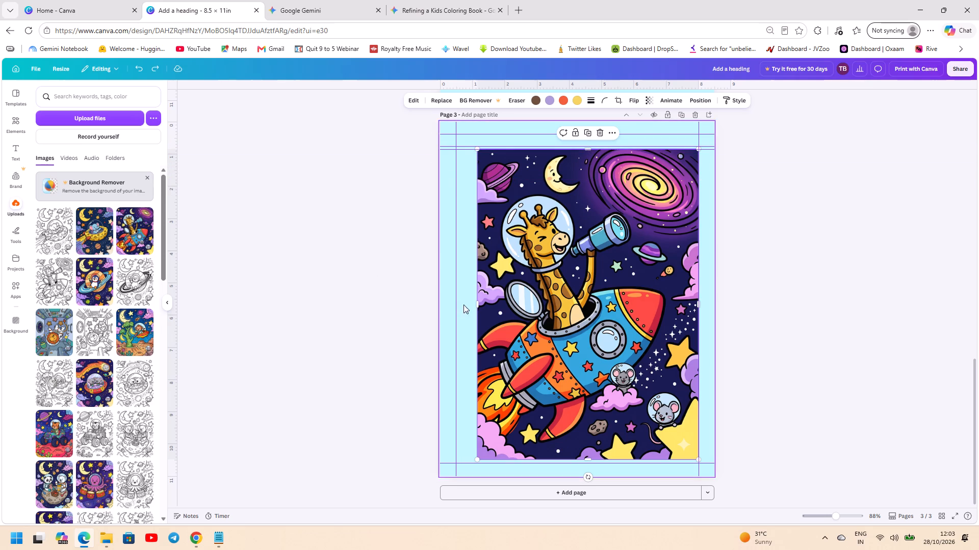
# Extend the giraffe artwork's left edge to the left margin guide and its bottom edge to the bottom guide, and deselect it.
pyautogui.moveTo(479, 303); pyautogui.dragTo(461, 301)
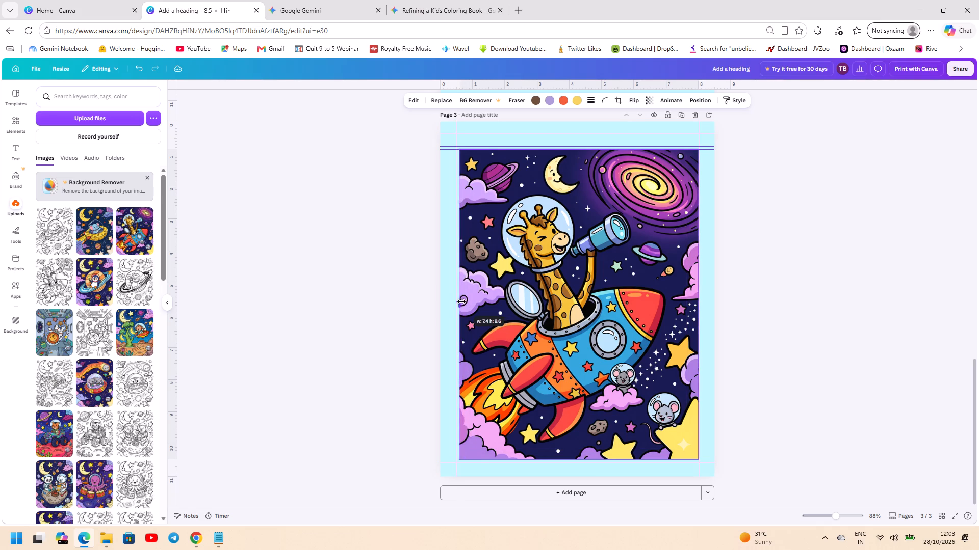
pyautogui.moveTo(461, 301); pyautogui.dragTo(459, 301)
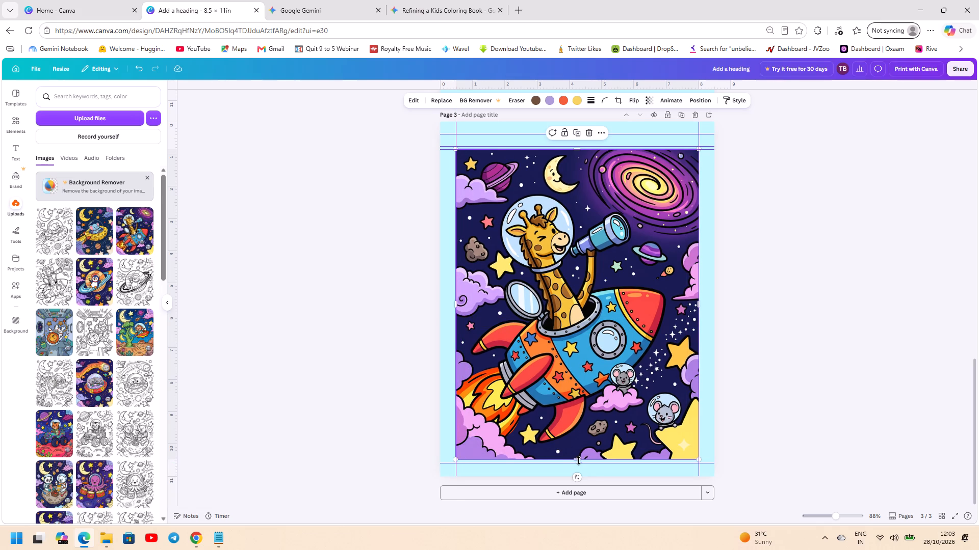
pyautogui.click(578, 458)
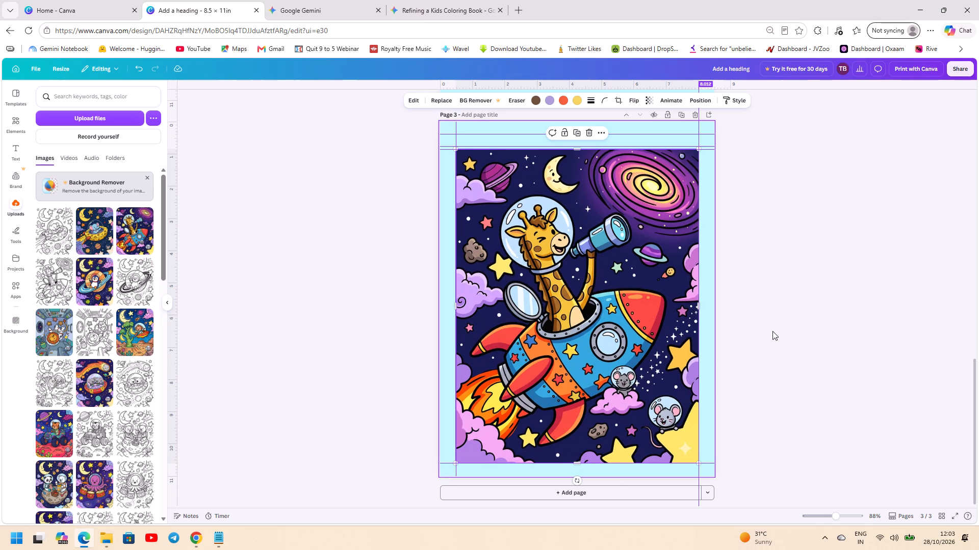
pyautogui.click(772, 329)
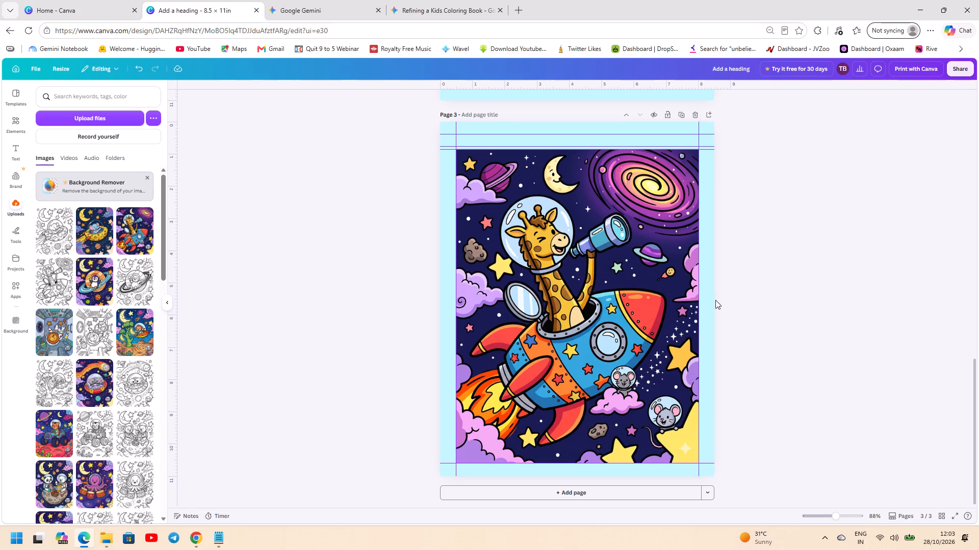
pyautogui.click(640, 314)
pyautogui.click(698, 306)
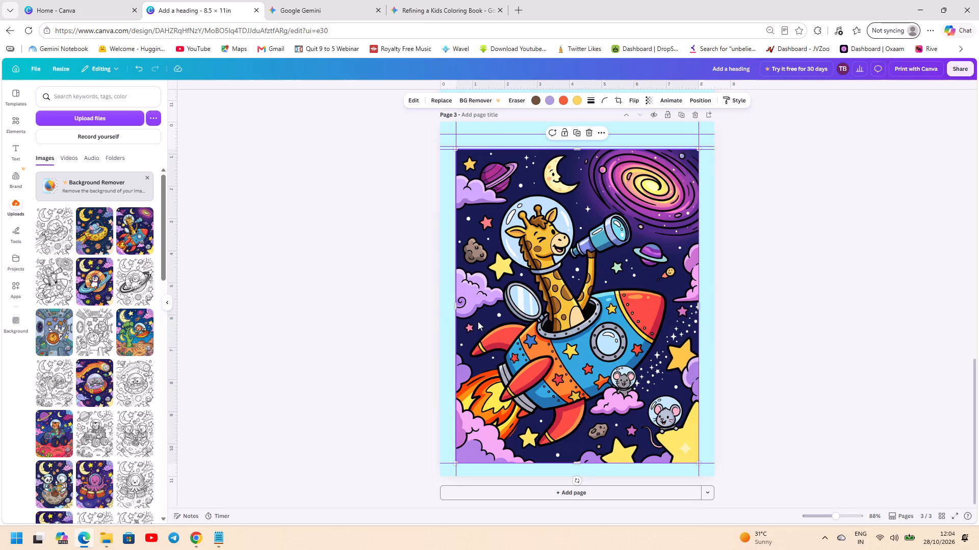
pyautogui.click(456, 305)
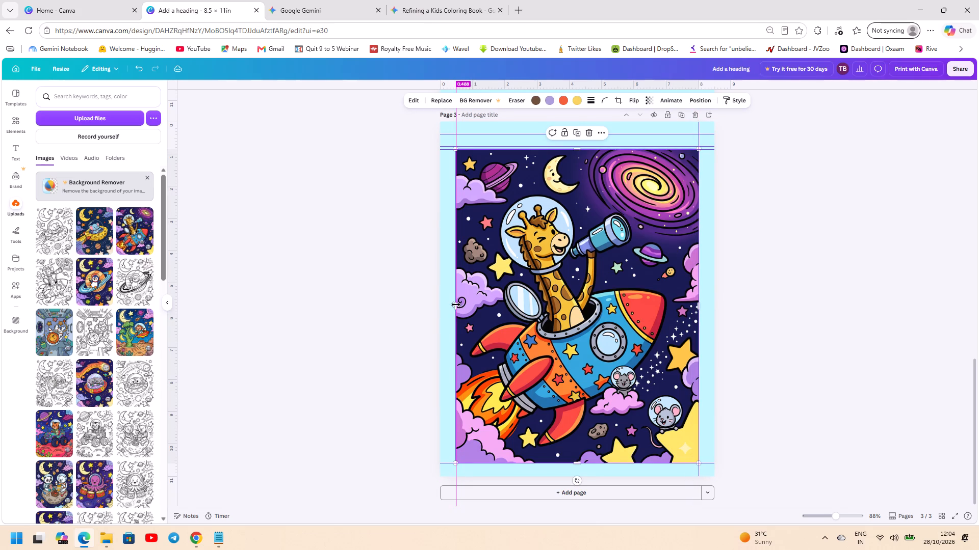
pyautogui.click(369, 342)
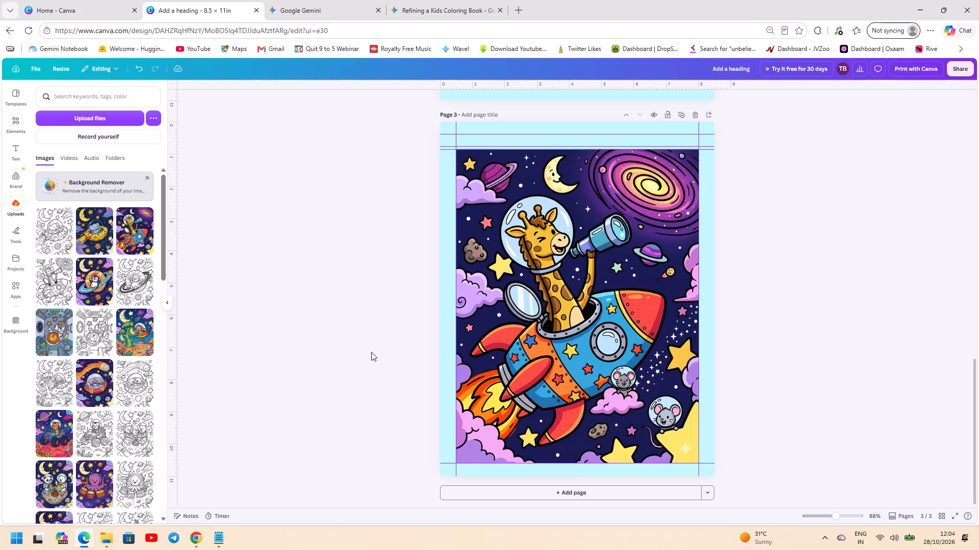
# Undo the giraffe artwork's edge extensions, widening and rightward shift, along with the move of page 3's lowest title guide.
pyautogui.scroll(5, 371, 353)
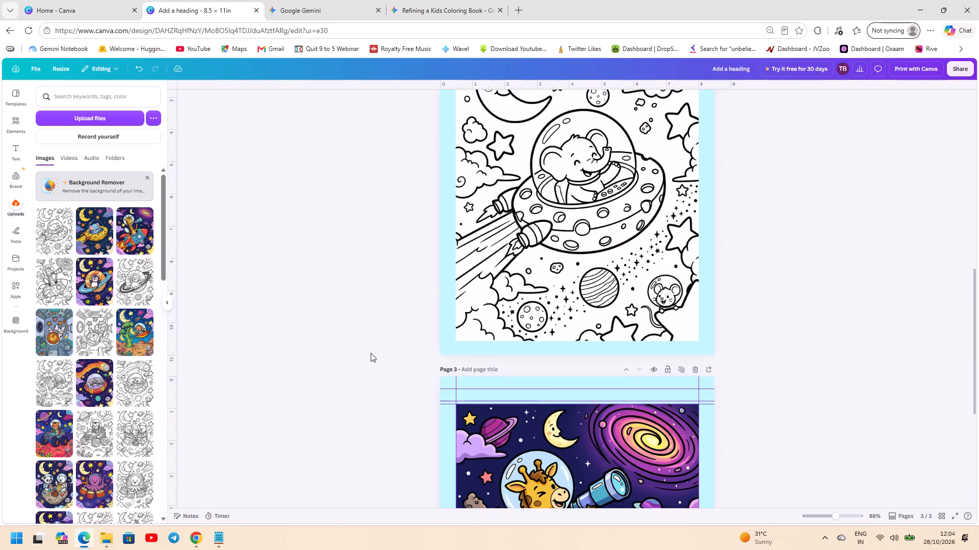
pyautogui.scroll(3, 370, 353)
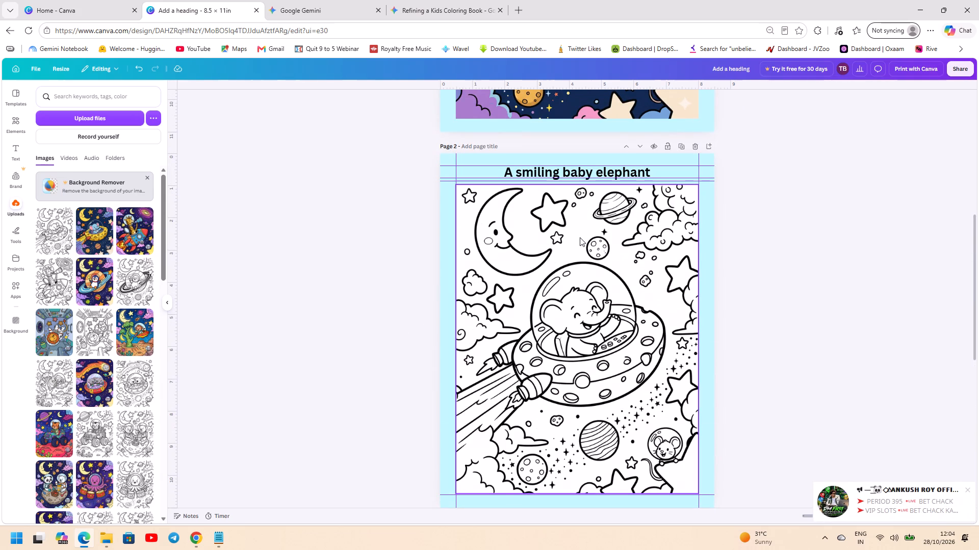
pyautogui.hotkey('ctrl', 'z')
pyautogui.hotkey('ctrl', 'z')
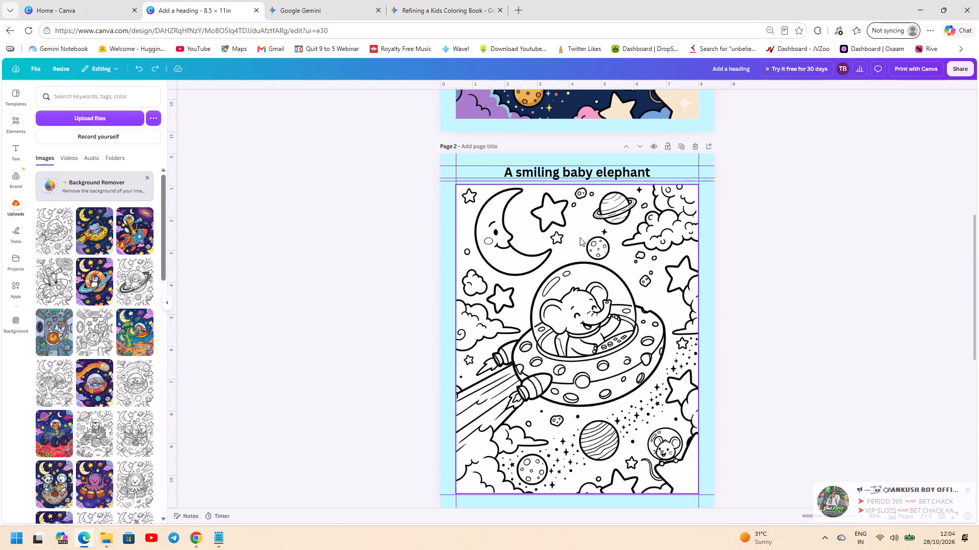
pyautogui.scroll(-6, 748, 270)
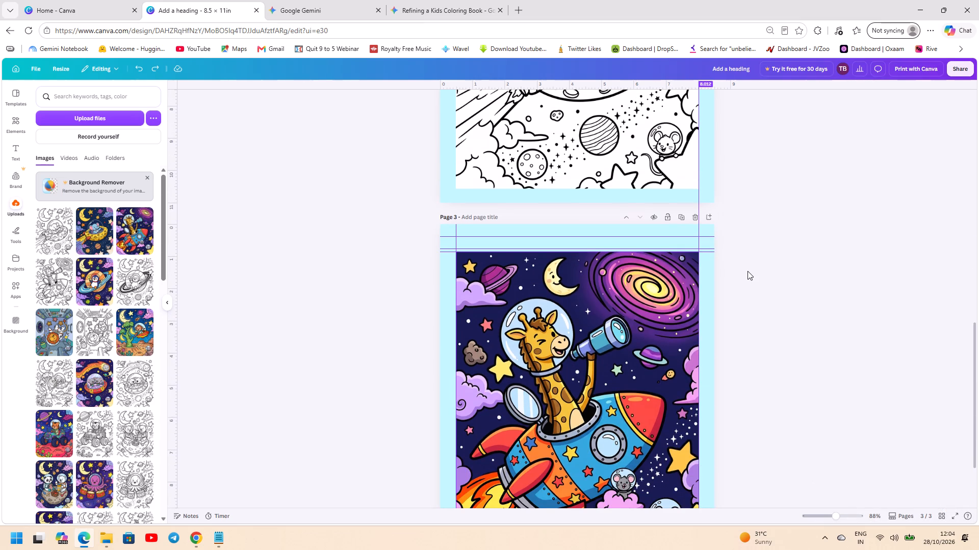
pyautogui.hotkey('ctrl', 'z')
pyautogui.hotkey('ctrl', 'z')
pyautogui.hotkey('ctrl', 'z')
pyautogui.hotkey('ctrl', 'z')
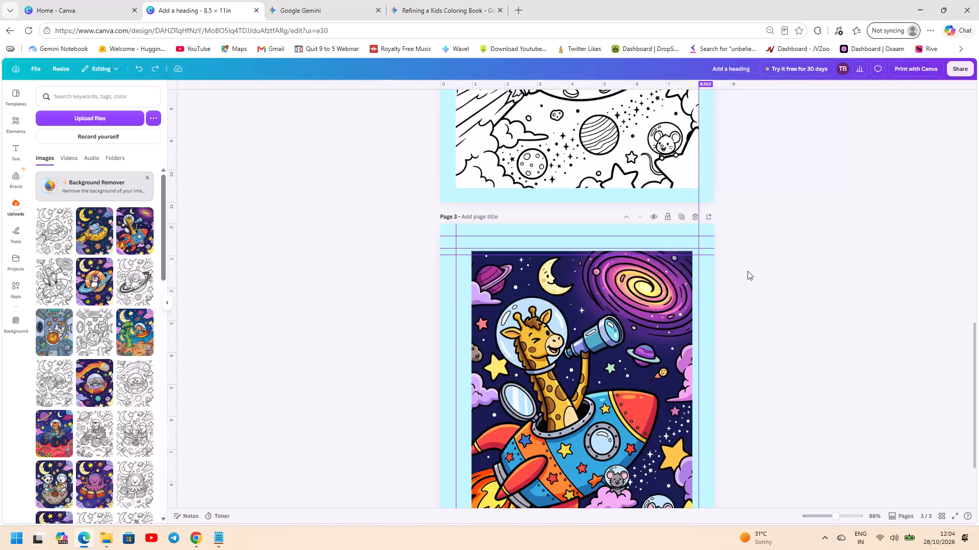
pyautogui.hotkey('ctrl', 'z')
pyautogui.hotkey('ctrl', 'z')
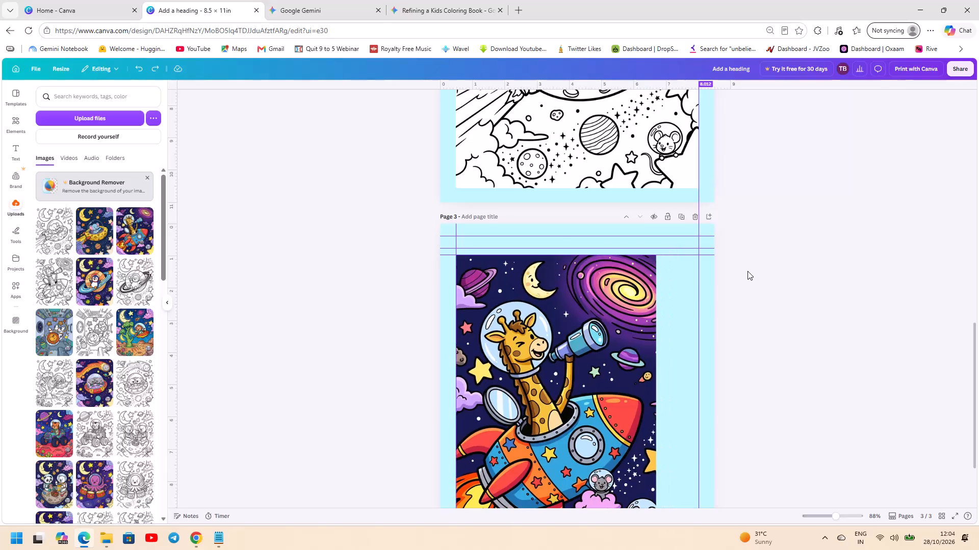
# Compare with page 2's layout and widen page 3's giraffe artwork partway toward the right margin guide, keeping its left edge in place.
pyautogui.scroll(9, 748, 272)
pyautogui.scroll(-1, 748, 274)
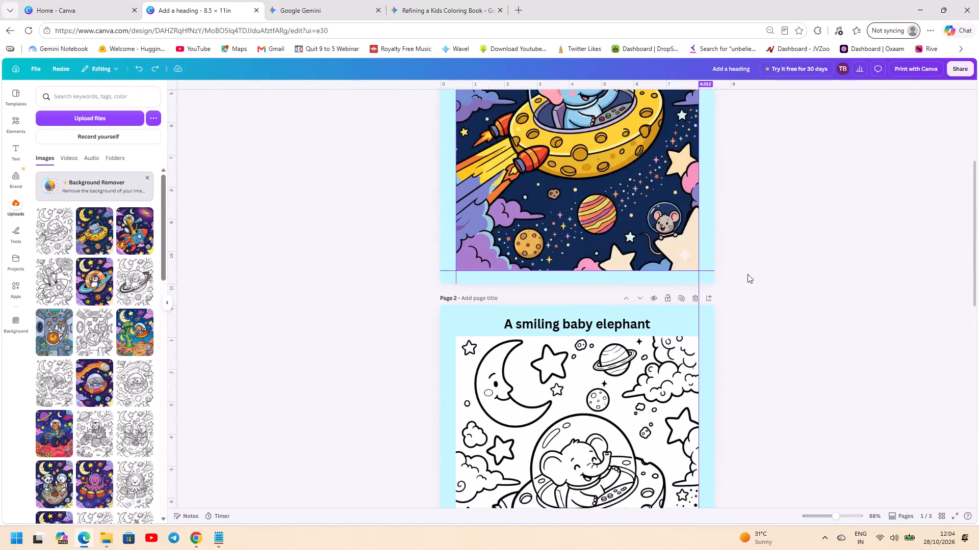
pyautogui.scroll(-1, 748, 274)
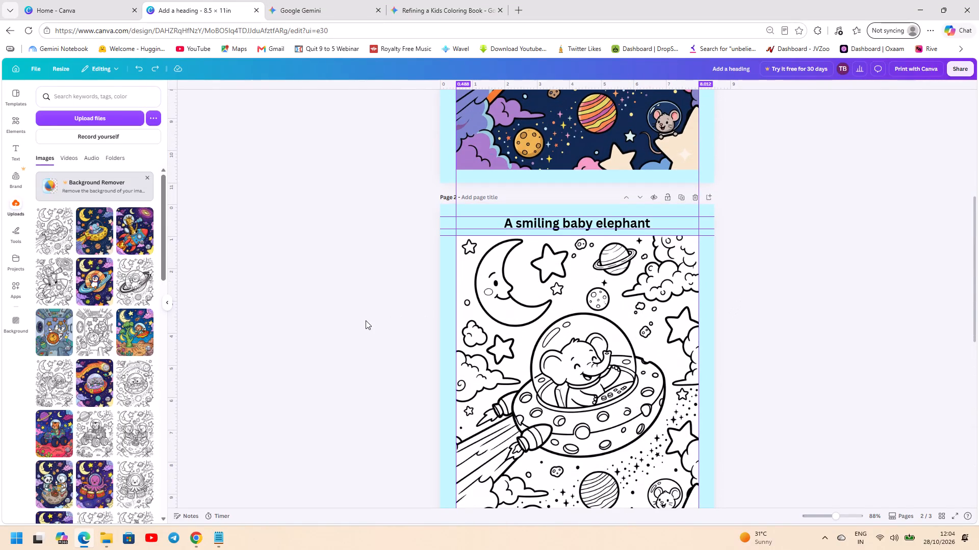
pyautogui.scroll(-7, 366, 320)
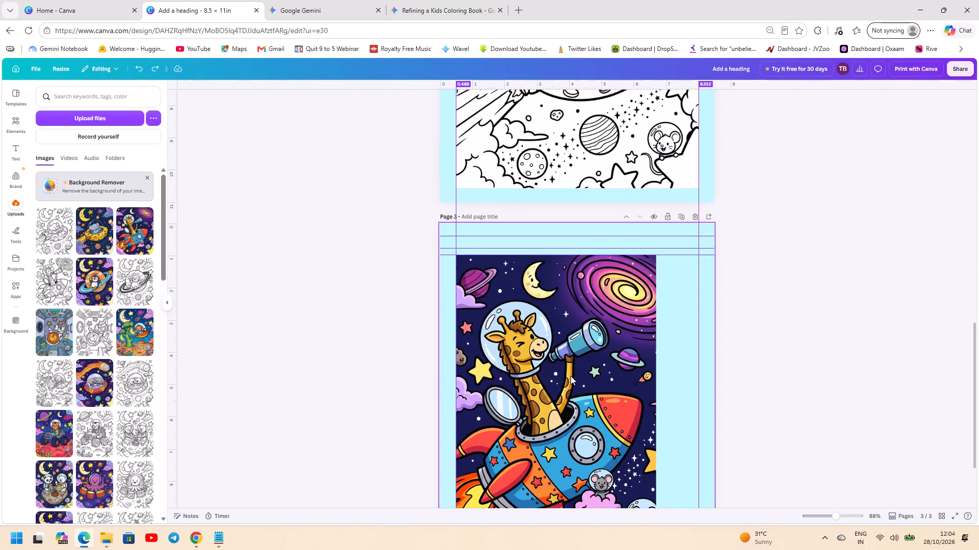
pyautogui.click(601, 408)
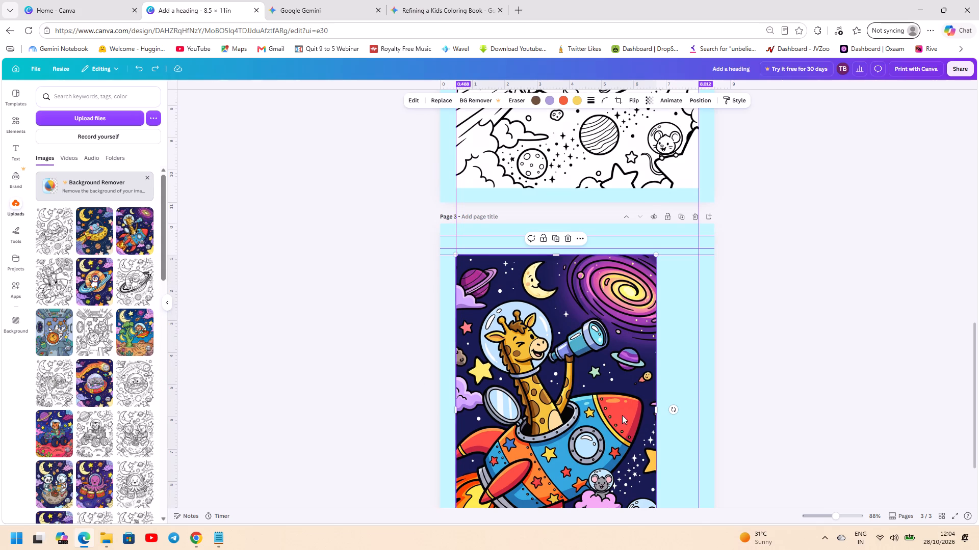
pyautogui.moveTo(658, 409); pyautogui.dragTo(690, 410)
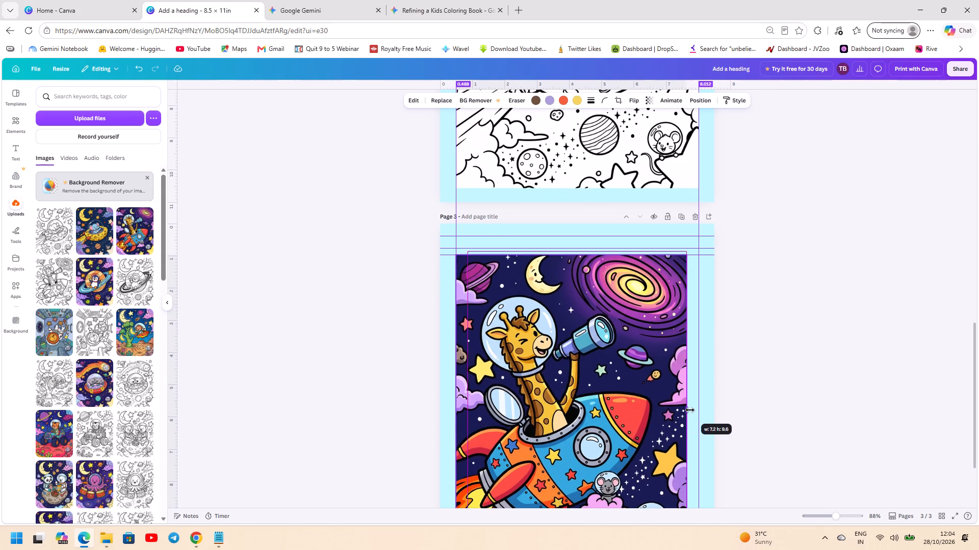
pyautogui.moveTo(690, 410); pyautogui.dragTo(672, 409)
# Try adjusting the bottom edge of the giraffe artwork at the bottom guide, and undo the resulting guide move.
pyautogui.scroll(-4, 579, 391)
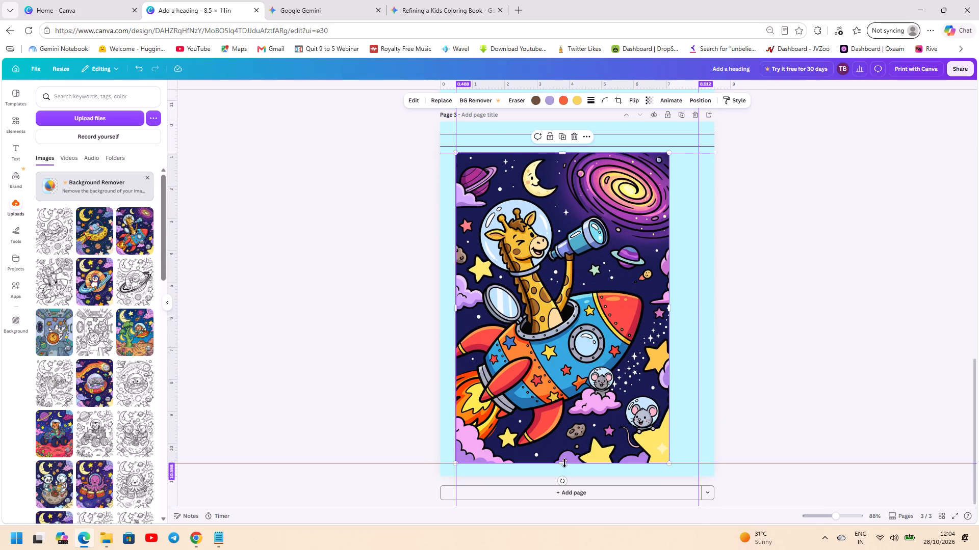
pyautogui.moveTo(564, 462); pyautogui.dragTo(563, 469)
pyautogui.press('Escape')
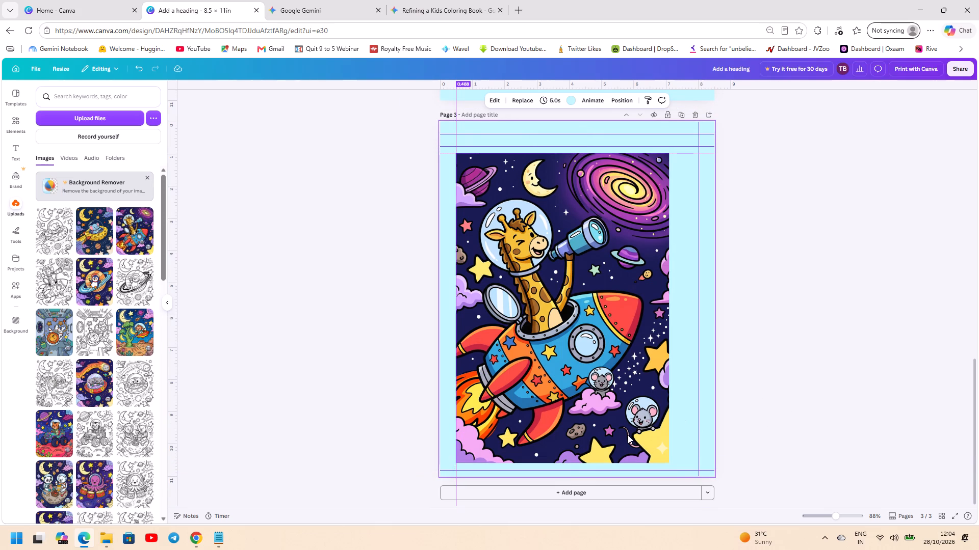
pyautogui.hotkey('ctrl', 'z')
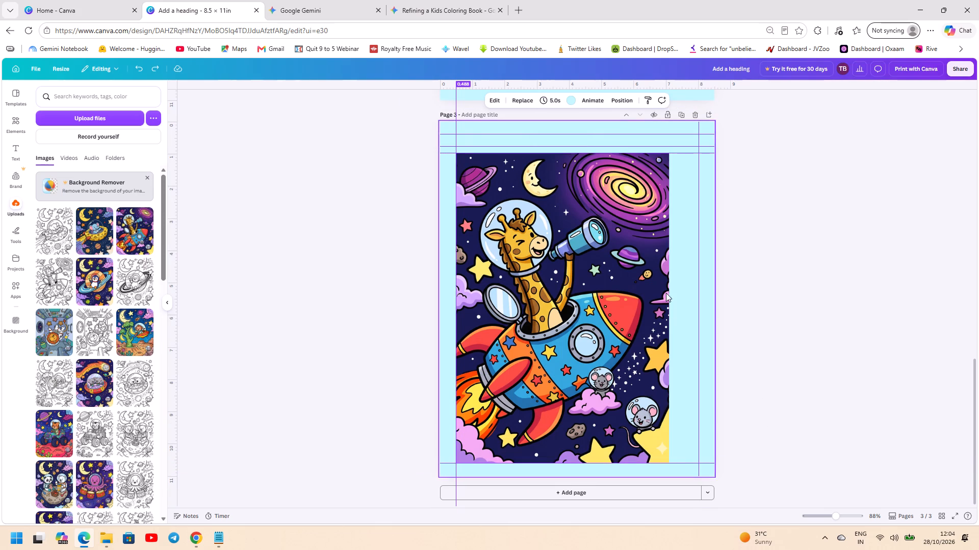
# Shift the giraffe artwork rightward between the margins, extend its left and right edges to the margin guides, and deselect it.
pyautogui.click(650, 293)
pyautogui.moveTo(603, 316); pyautogui.dragTo(610, 314)
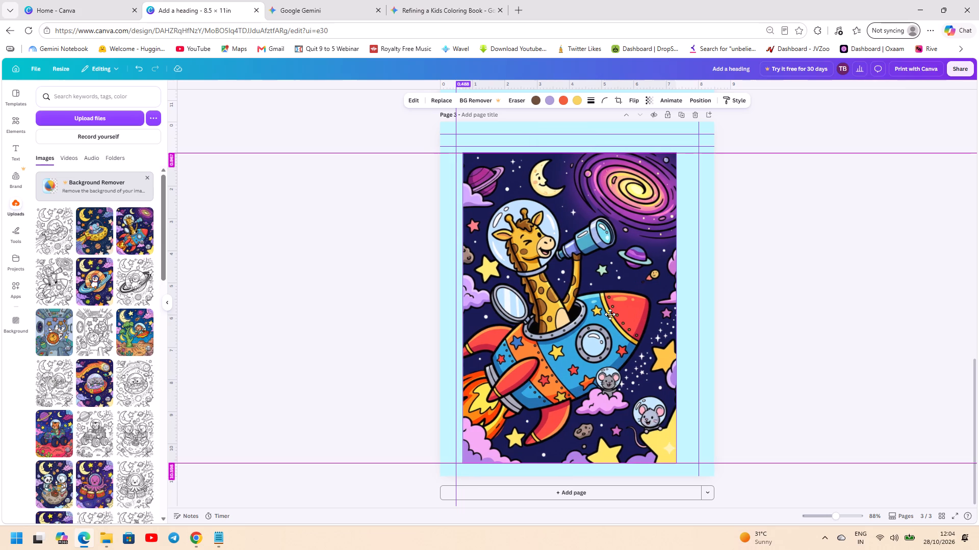
pyautogui.moveTo(610, 314); pyautogui.dragTo(614, 314)
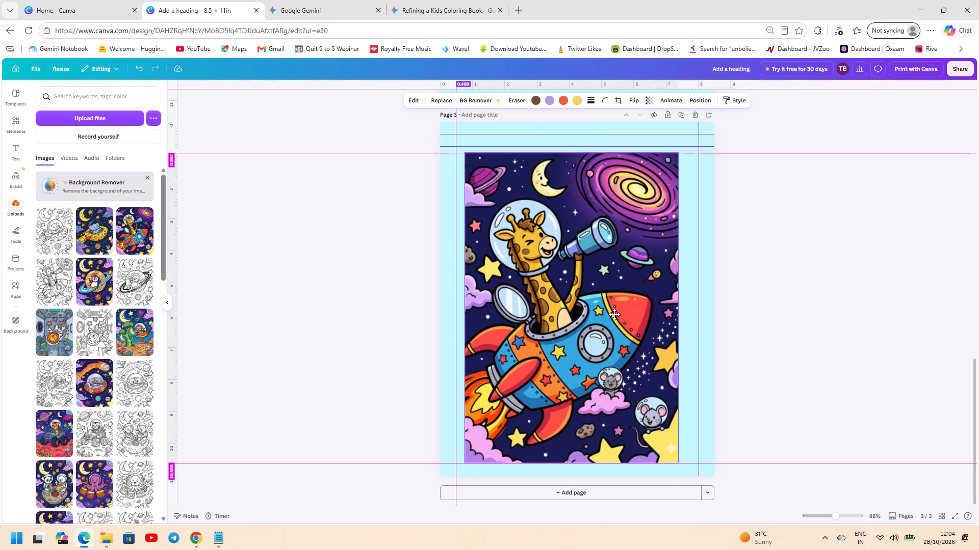
pyautogui.moveTo(614, 314); pyautogui.dragTo(619, 315)
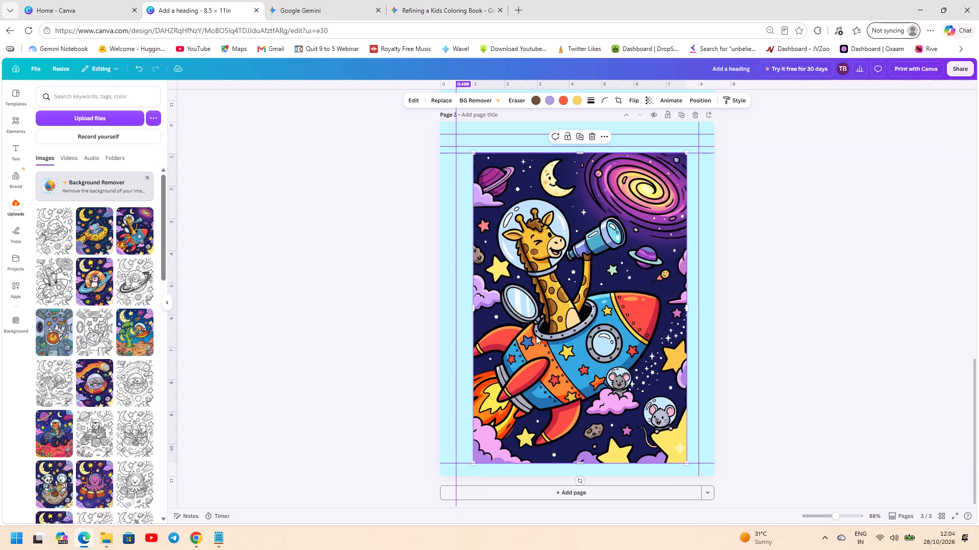
pyautogui.moveTo(475, 307); pyautogui.dragTo(465, 308)
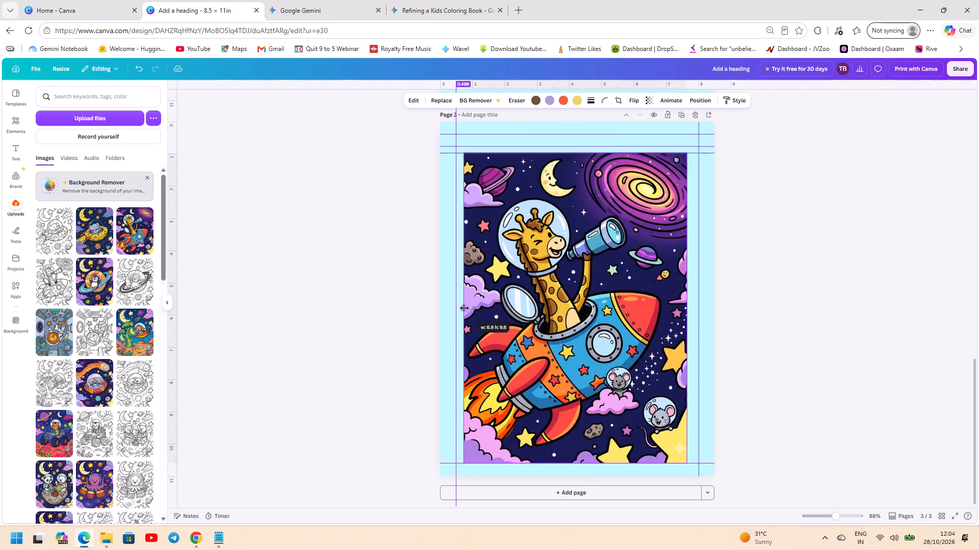
pyautogui.moveTo(465, 308); pyautogui.dragTo(459, 308)
pyautogui.moveTo(685, 308); pyautogui.dragTo(690, 308)
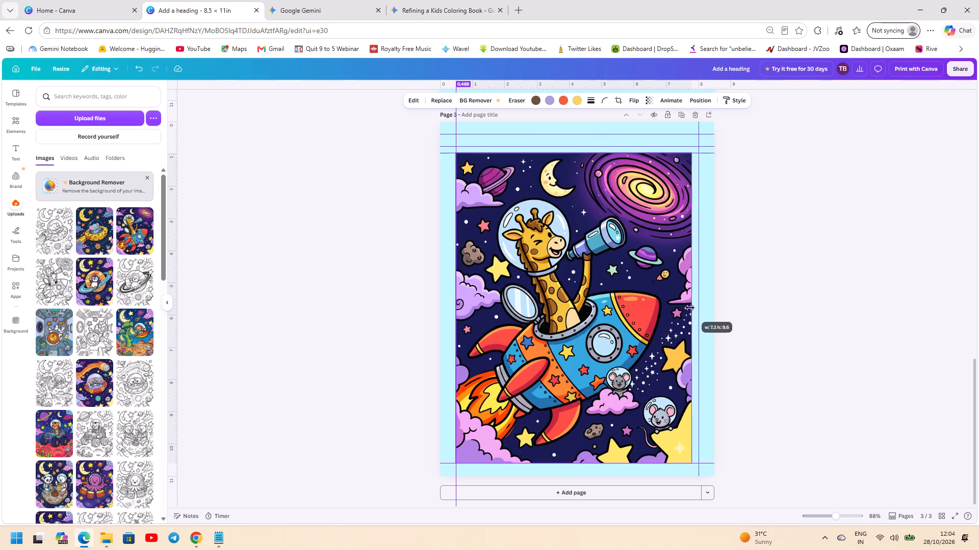
pyautogui.moveTo(690, 308); pyautogui.dragTo(694, 307)
pyautogui.click(769, 307)
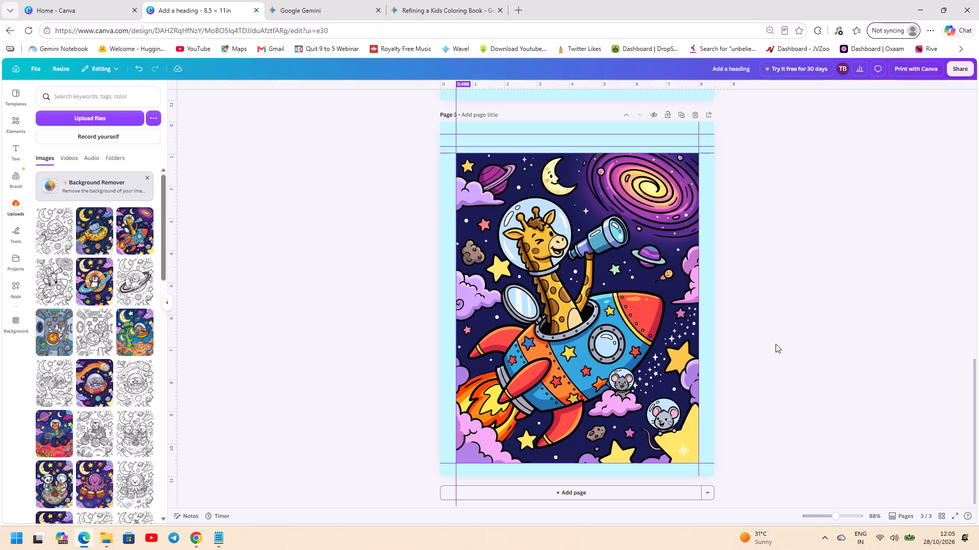
# Switch to the Notepad list of ideas and place the cursor before the item 2 title, Gerry Giraffe's Stargazer.
pyautogui.hotkey('alt', 'Tab')
pyautogui.hotkey('alt', 'Tab')
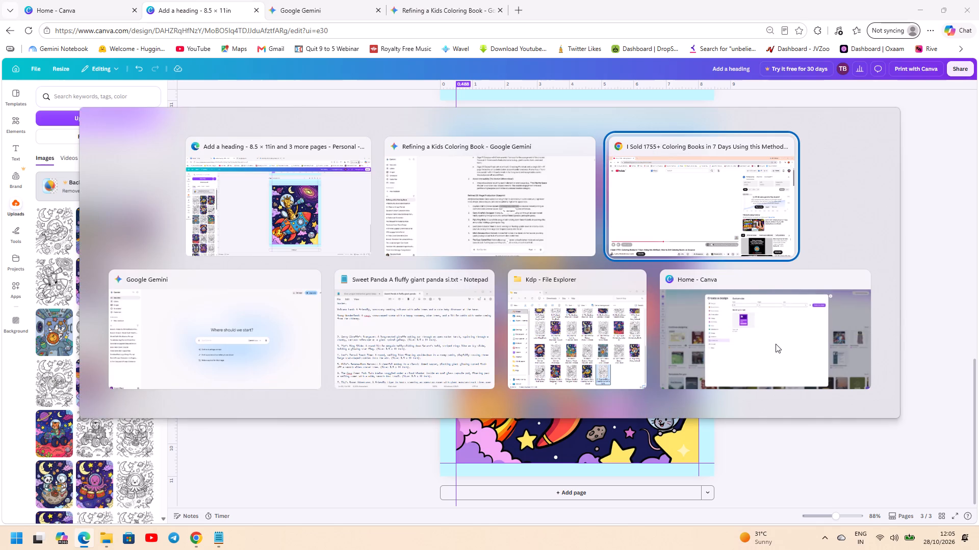
pyautogui.hotkey('alt', 'Tab')
pyautogui.hotkey('alt', 'Tab')
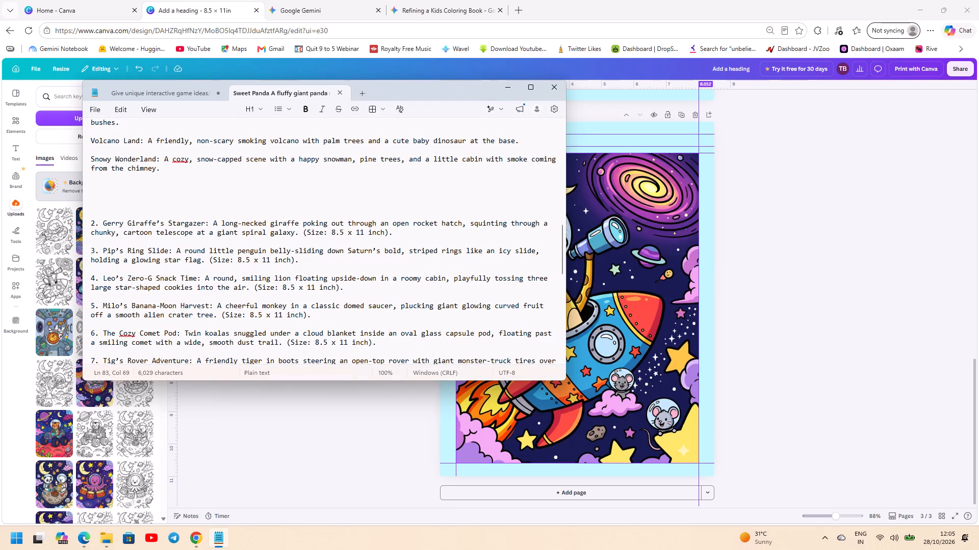
pyautogui.click(104, 223)
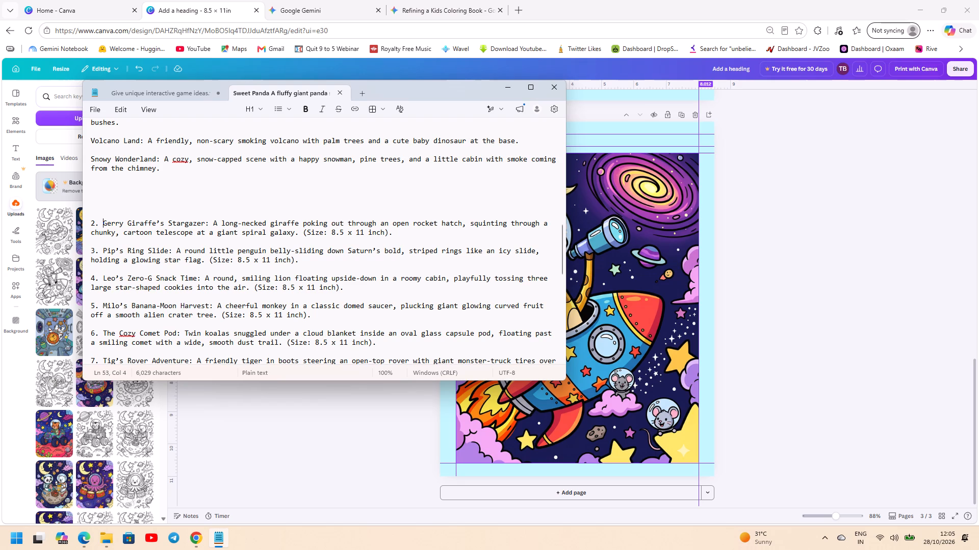
# Back in Canva, copy page 2's "A smiling baby elephant" heading and paste it on page 3 above the giraffe artwork.
pyautogui.hotkey('alt', 'Tab')
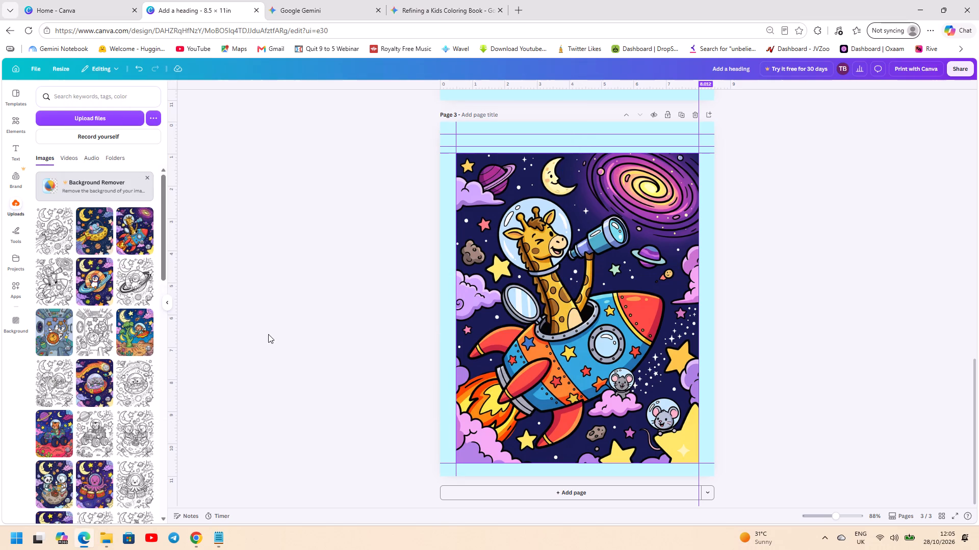
pyautogui.click(534, 139)
pyautogui.scroll(3, 375, 277)
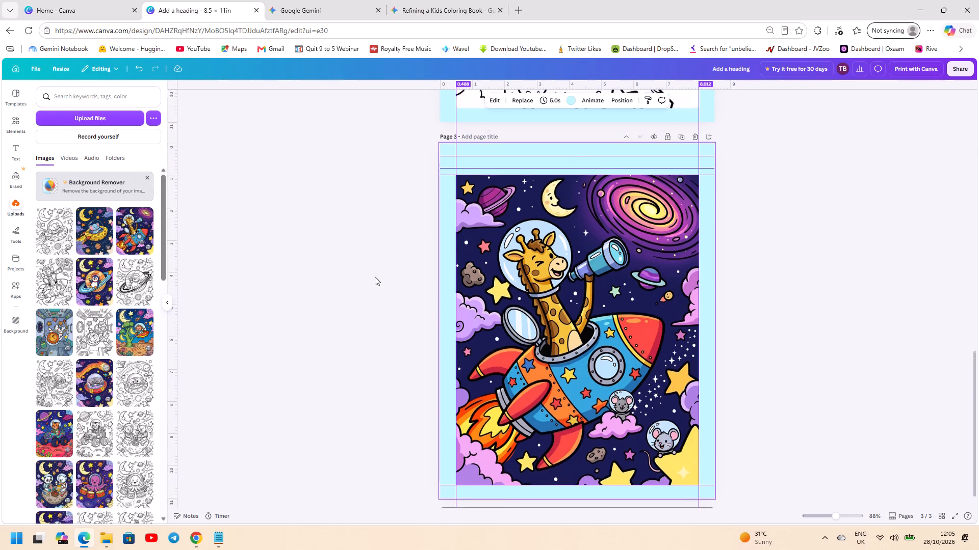
pyautogui.scroll(8, 375, 277)
pyautogui.click(538, 322)
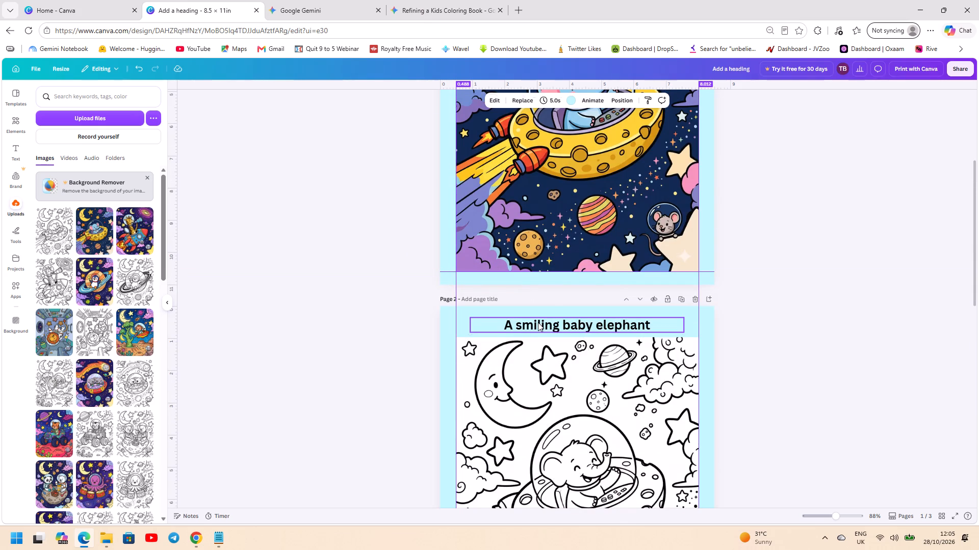
pyautogui.hotkey('ctrl', 'c')
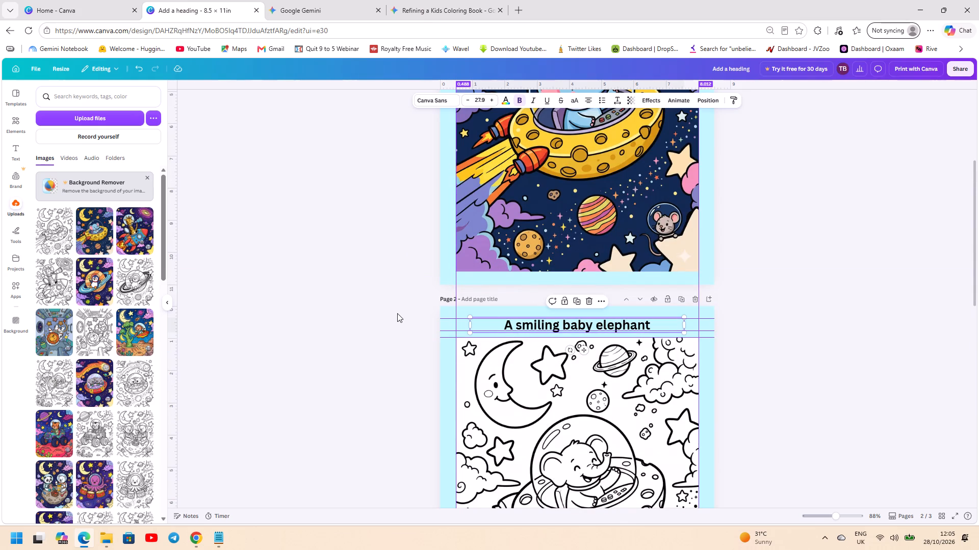
pyautogui.scroll(-10, 397, 314)
pyautogui.click(525, 277)
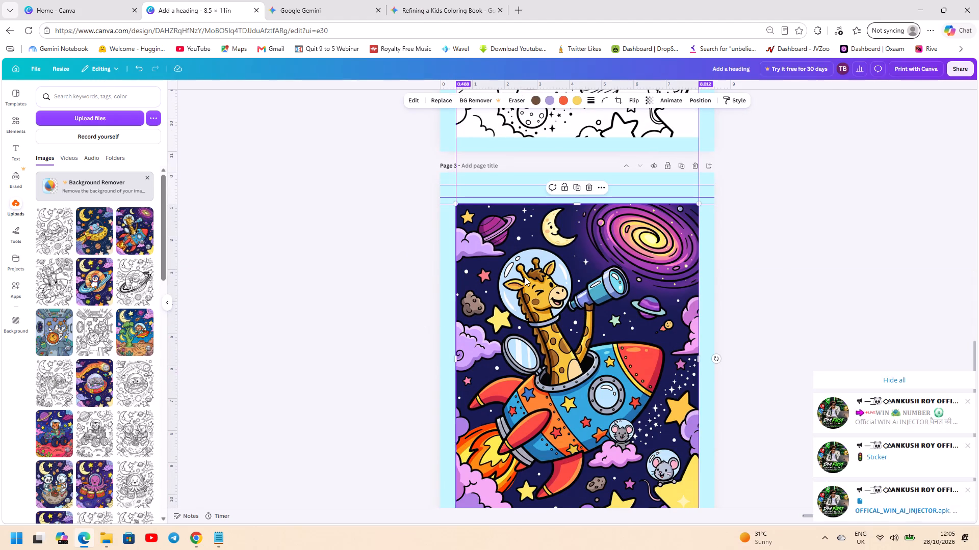
pyautogui.hotkey('ctrl', 'v')
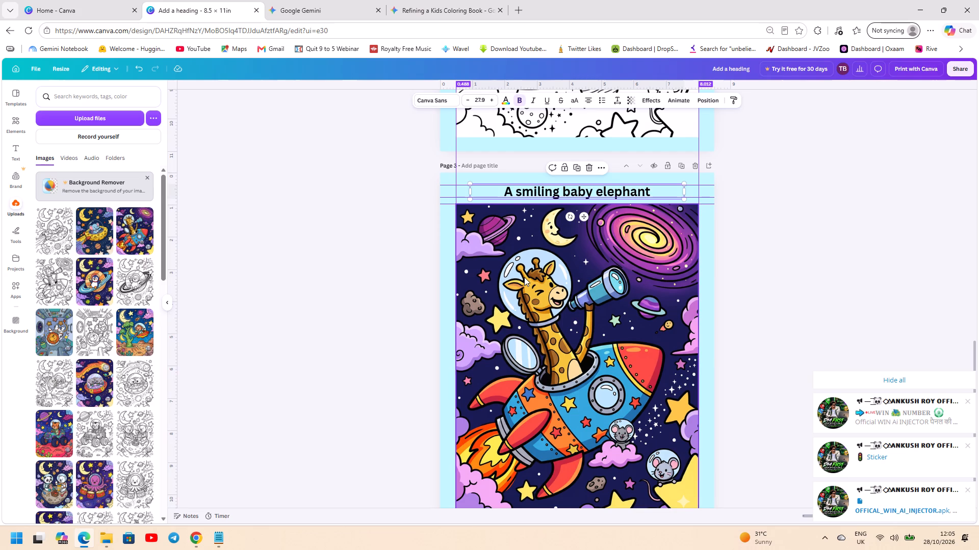
# Replace page 3's heading text with "Gerry Giraffe's Stargazer" copied from the Notepad list, and deselect the heading.
pyautogui.tripleClick(551, 194)
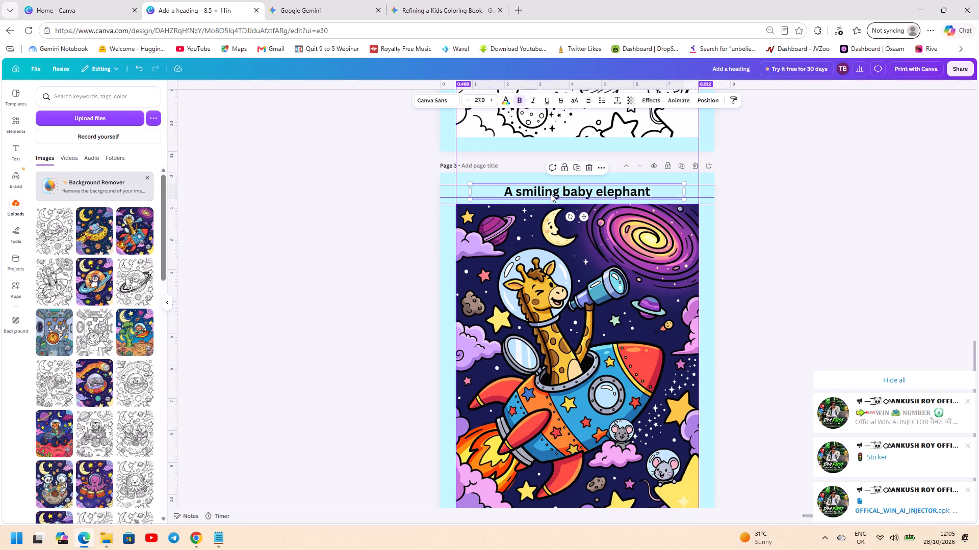
pyautogui.hotkey('alt', 'Tab')
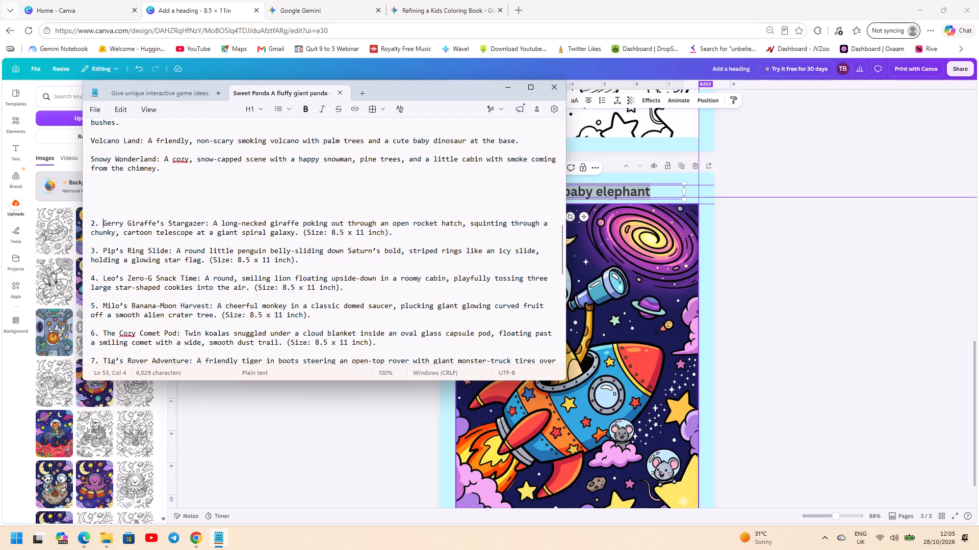
pyautogui.hotkey('ctrl', 'shift', 'Right')
pyautogui.hotkey('ctrl', 'shift', 'Right')
pyautogui.hotkey('ctrl', 'shift', 'Right')
pyautogui.hotkey('ctrl', 'c')
pyautogui.hotkey('alt', 'Tab')
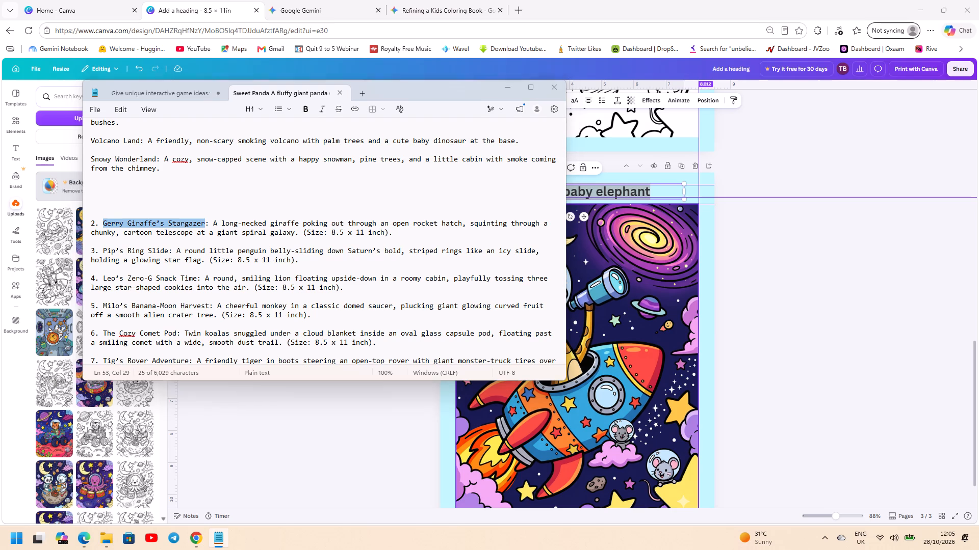
pyautogui.hotkey('ctrl', 'v')
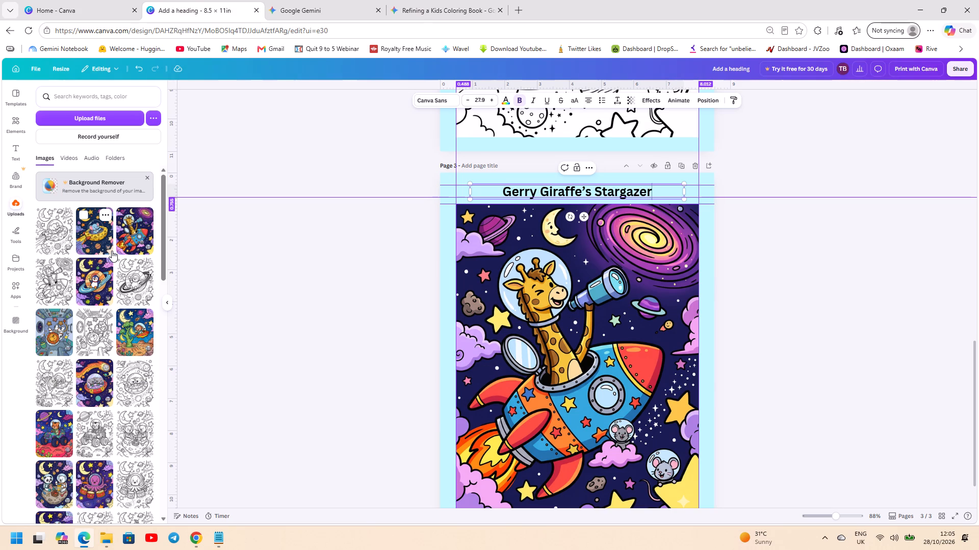
pyautogui.click(271, 308)
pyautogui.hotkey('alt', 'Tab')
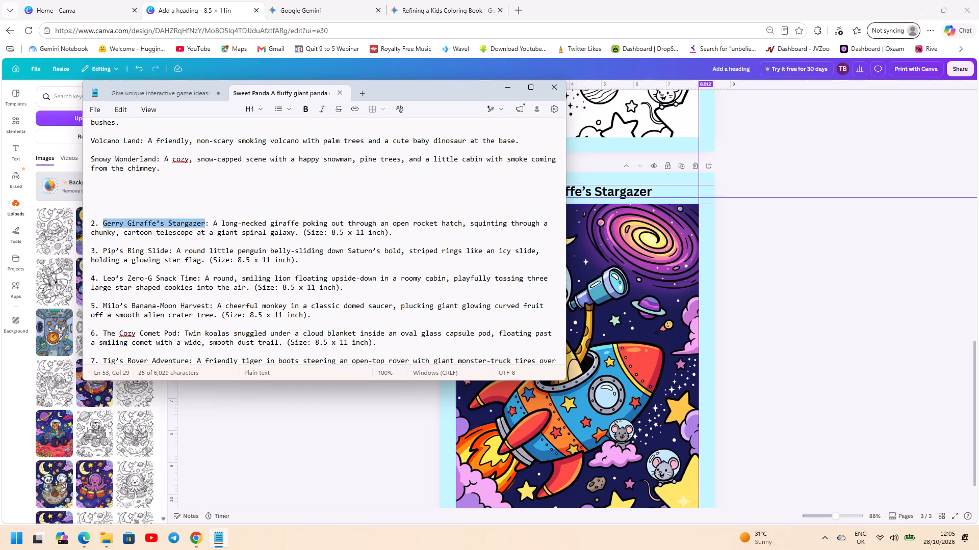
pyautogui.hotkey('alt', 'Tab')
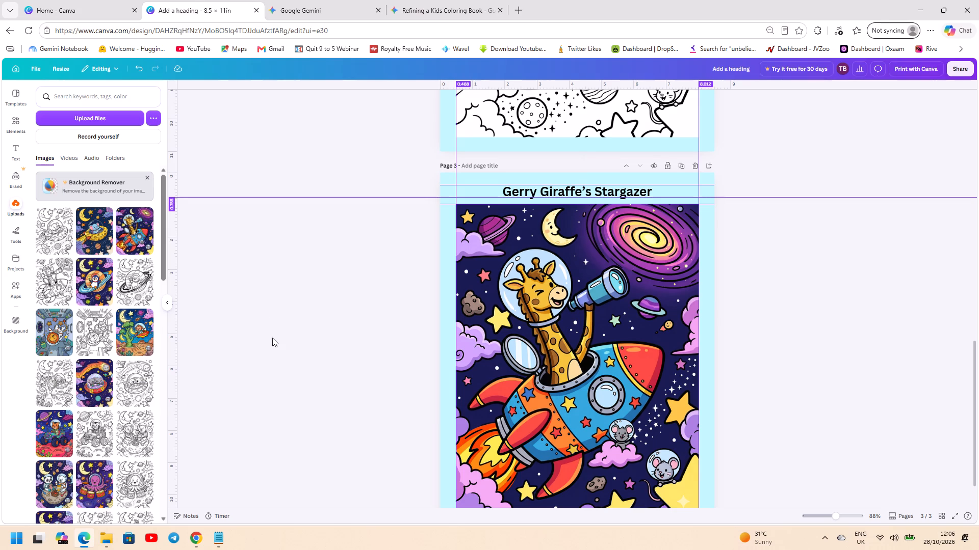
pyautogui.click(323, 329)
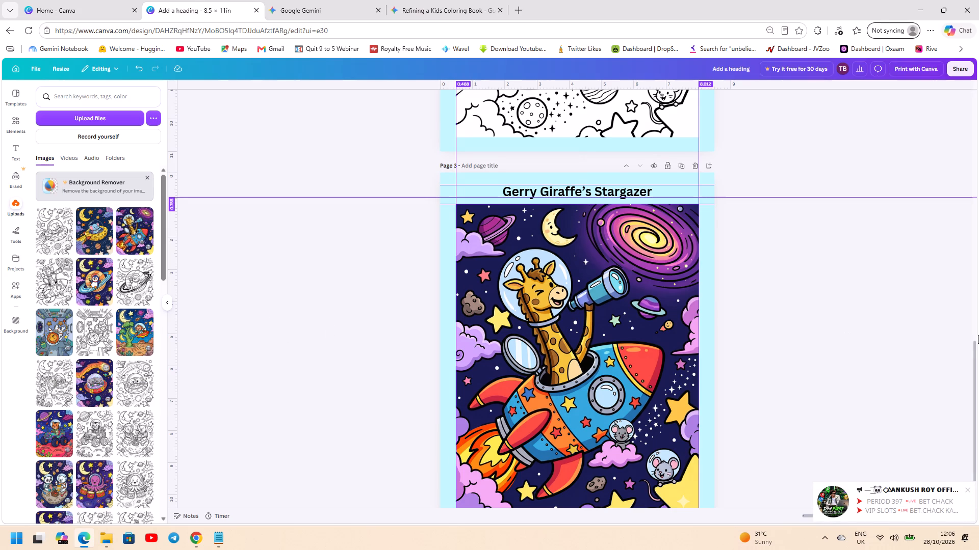
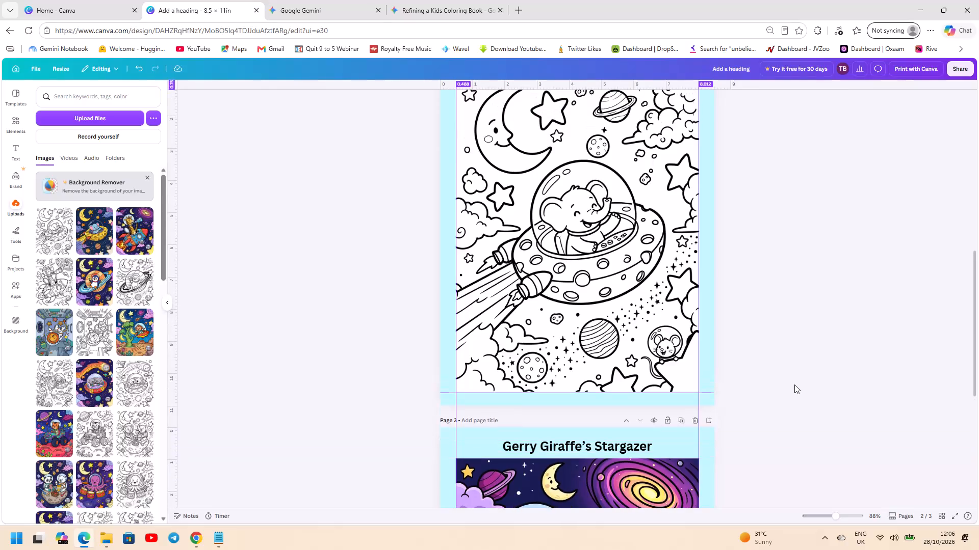
# Switch to the YouTube coloring book tutorial in Chrome, resume playback and skip back slightly to review the page guides section.
pyautogui.scroll(3, 794, 384)
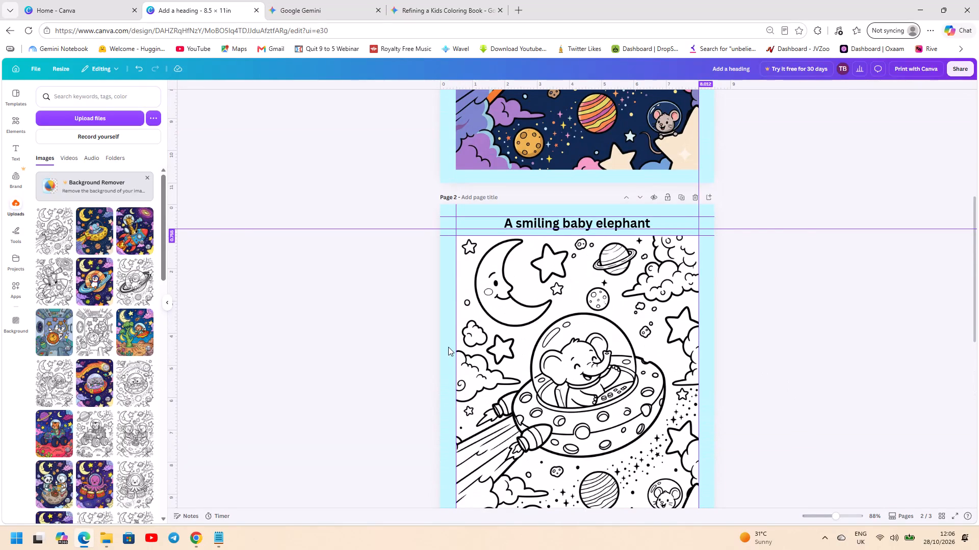
pyautogui.hotkey('alt', 'Tab')
pyautogui.hotkey('alt', 'Tab')
pyautogui.hotkey('alt', 'Tab')
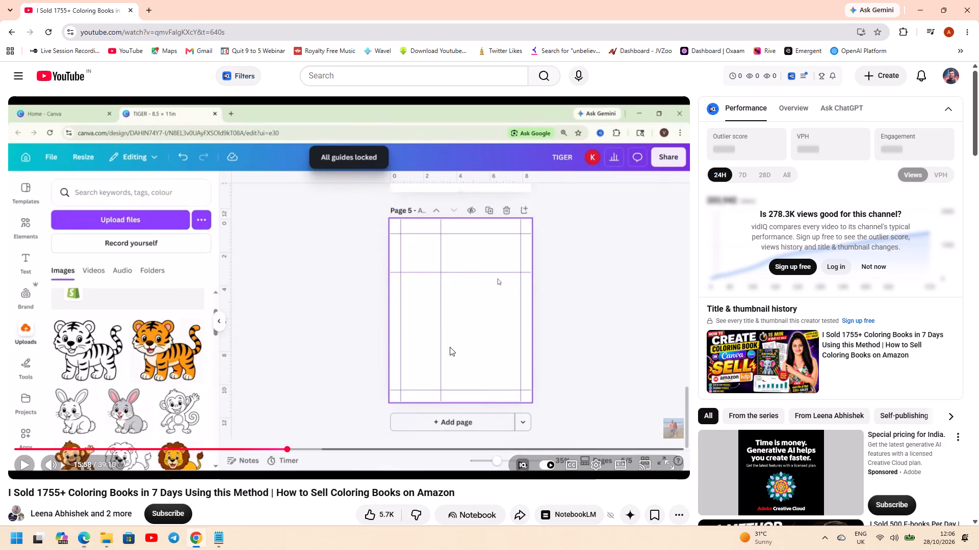
pyautogui.click(282, 358)
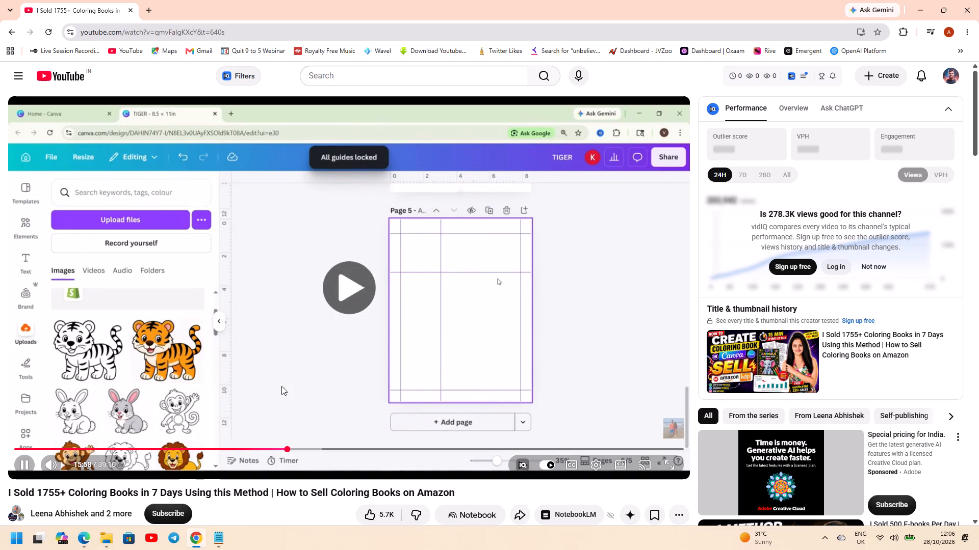
pyautogui.click(274, 451)
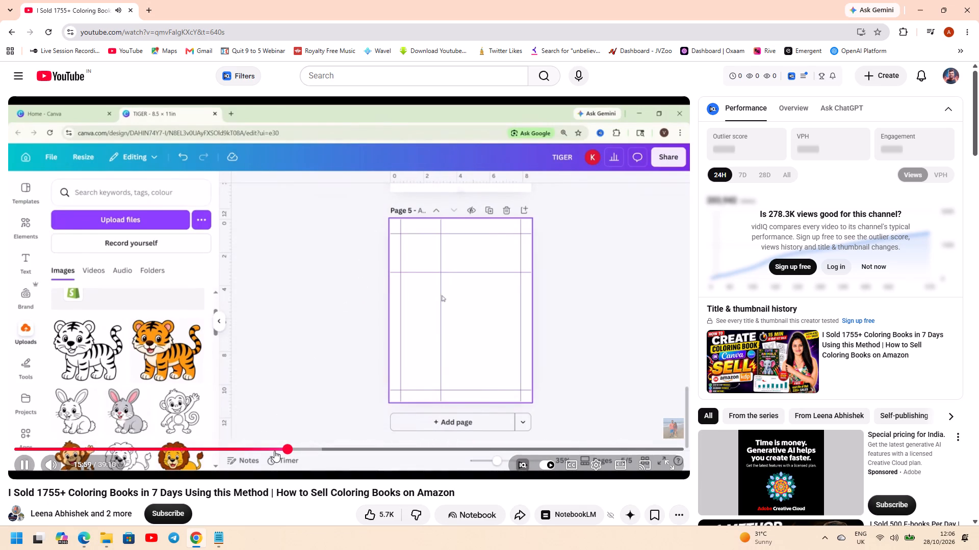
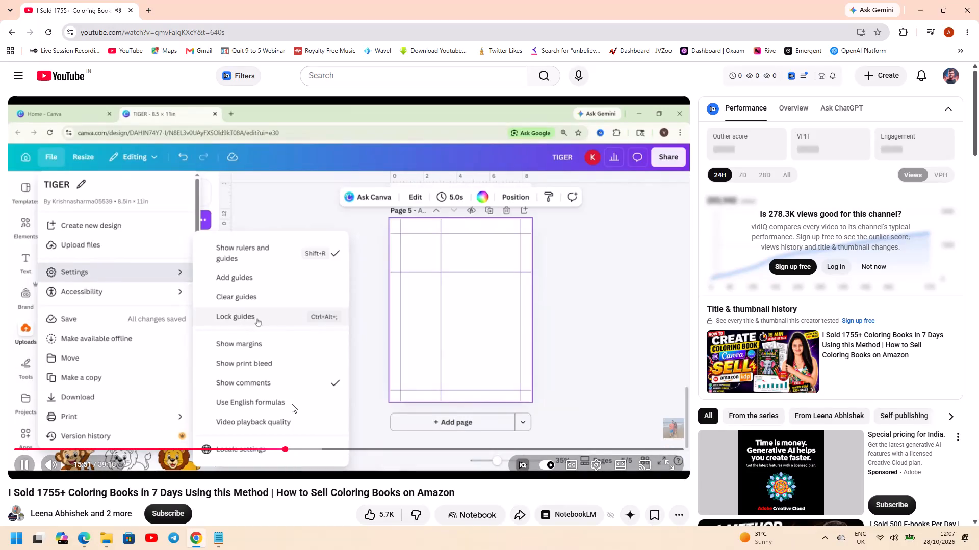
# Pause the tutorial video, switch back to the Canva design in Edge and lock all the guides.
pyautogui.click(315, 217)
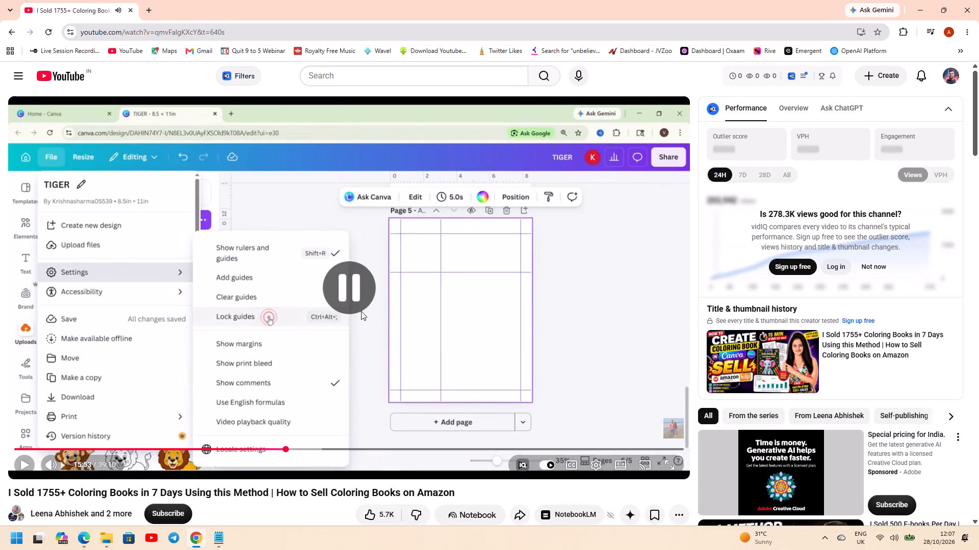
pyautogui.hotkey('alt', 'Tab')
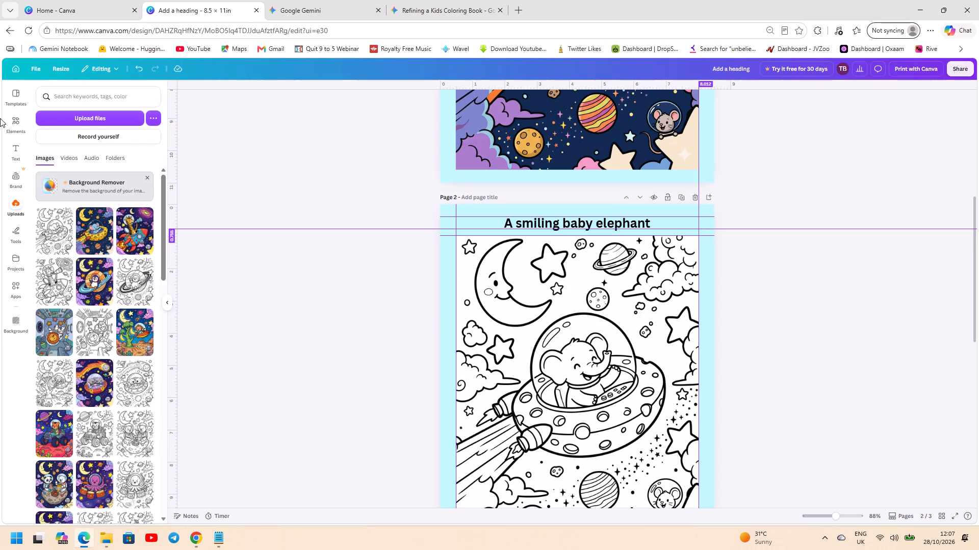
pyautogui.click(37, 69)
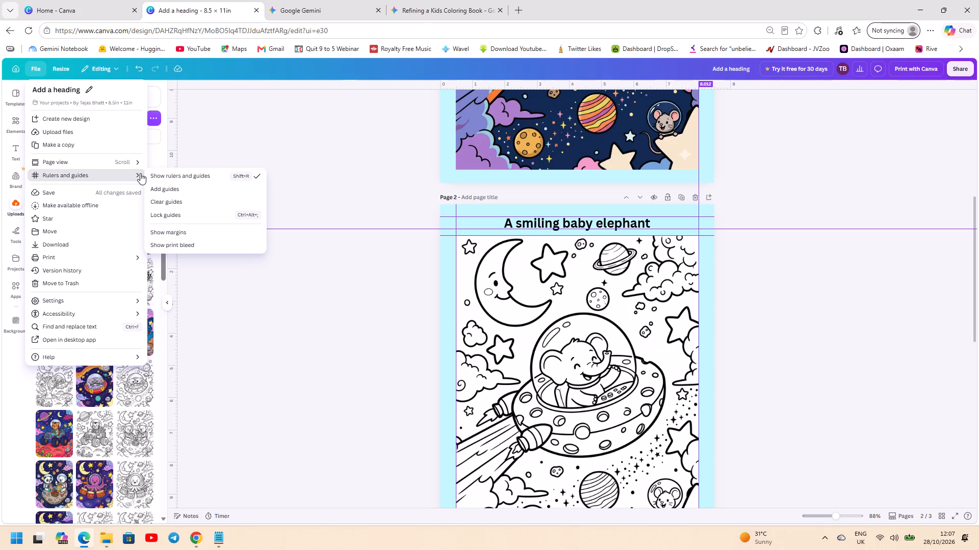
pyautogui.click(215, 214)
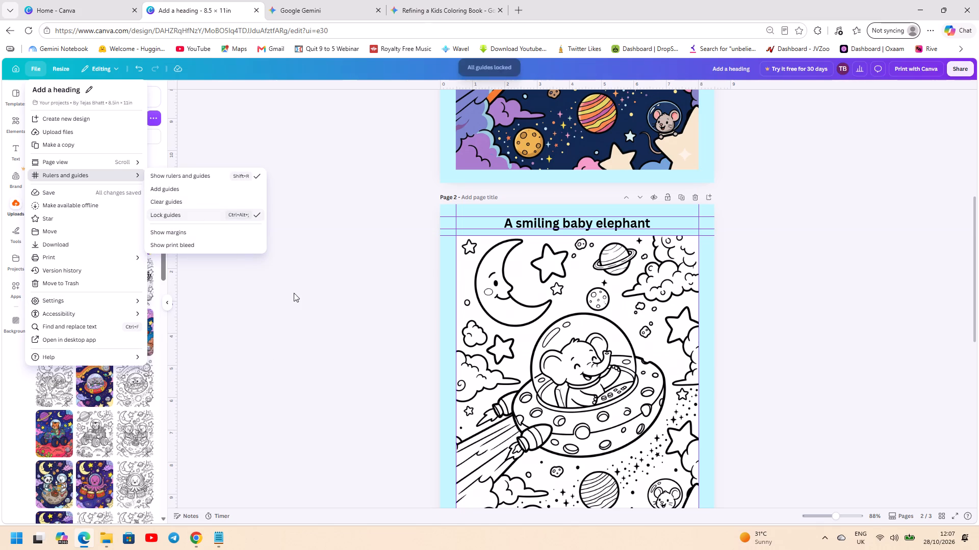
pyautogui.click(333, 327)
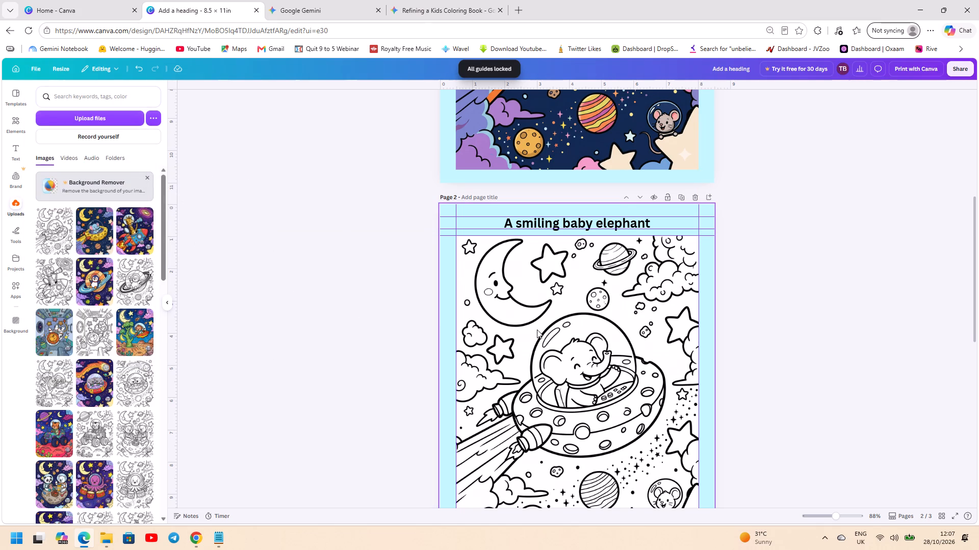
# Add a page after Gerry Giraffe's Stargazer and place the giraffe rocket line art against its left and upper artwork guides.
pyautogui.scroll(-7, 537, 330)
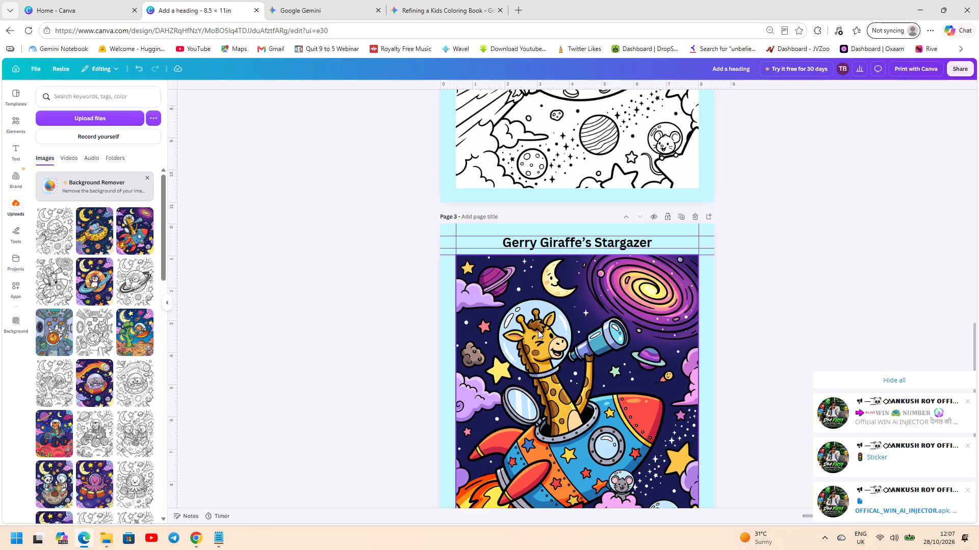
pyautogui.scroll(-8, 538, 330)
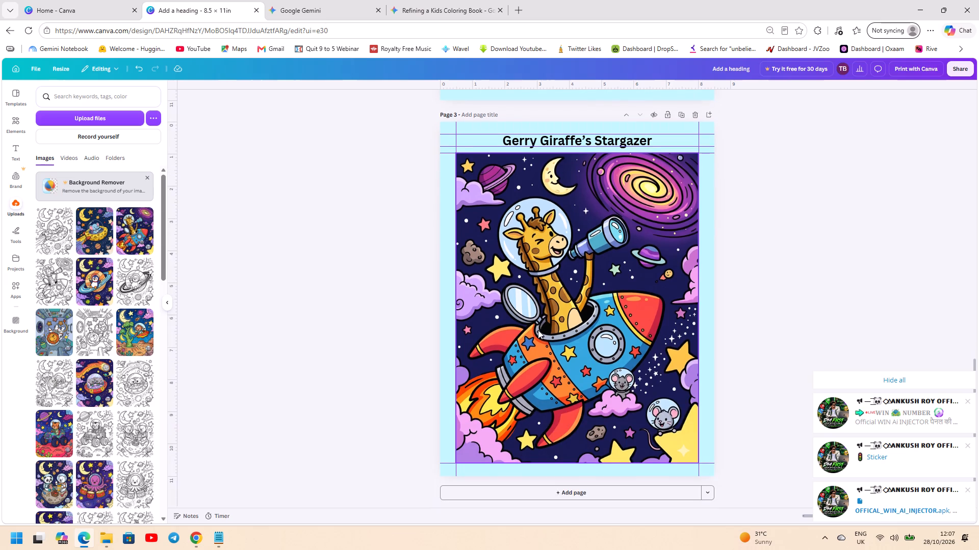
pyautogui.scroll(-1, 538, 330)
pyautogui.click(572, 495)
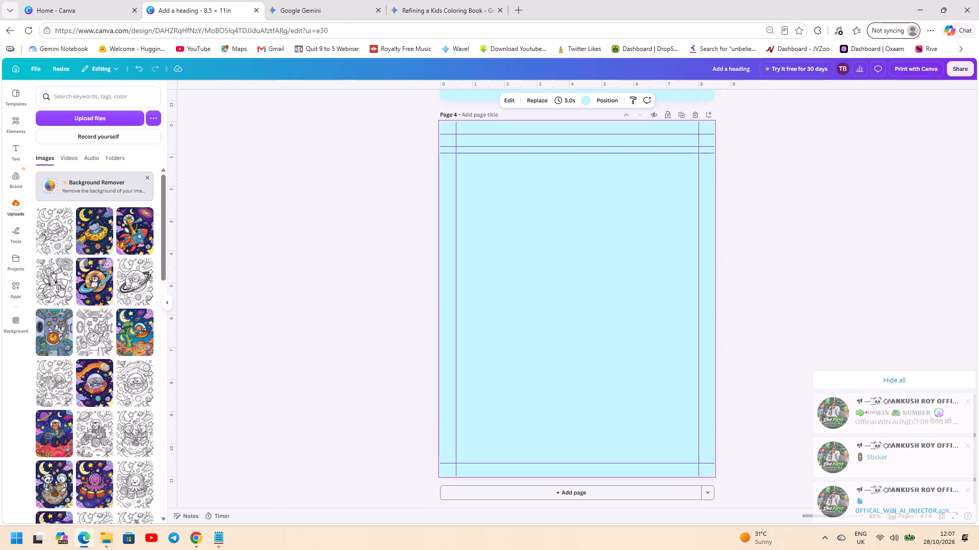
pyautogui.moveTo(54, 282); pyautogui.dragTo(518, 244)
pyautogui.moveTo(566, 290); pyautogui.dragTo(524, 225)
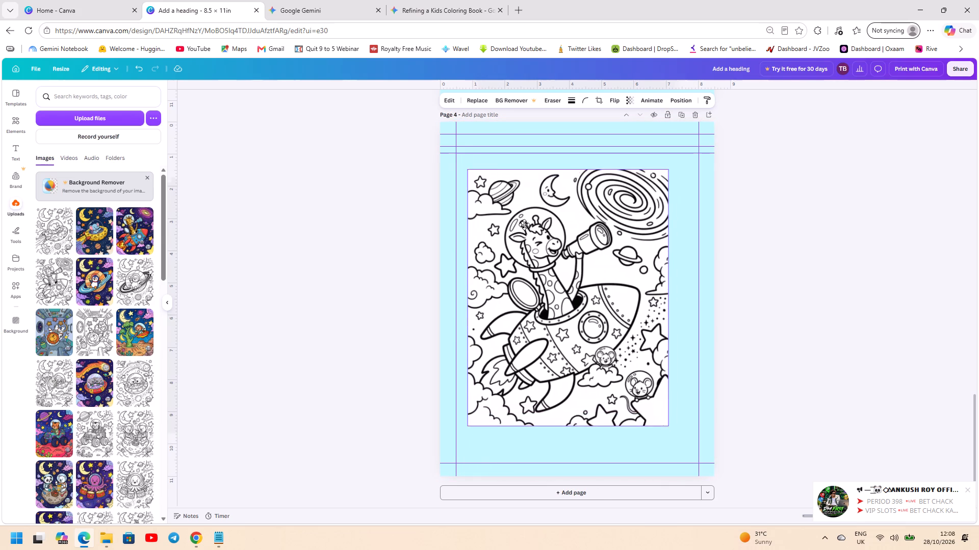
pyautogui.moveTo(524, 225); pyautogui.dragTo(523, 223)
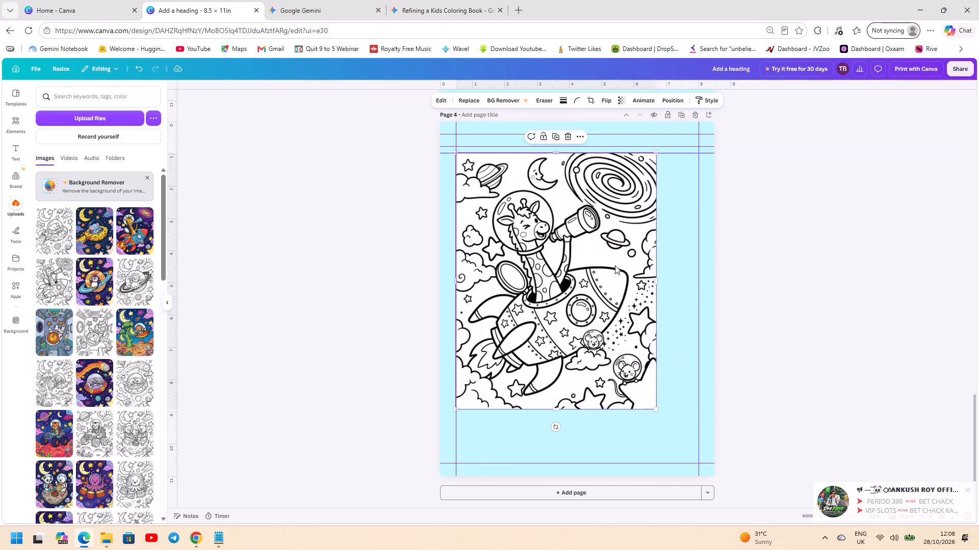
# Resize the giraffe line art to fill the artwork area between the guides, about 7.5 in wide, down to the bottom guide.
pyautogui.moveTo(659, 282); pyautogui.dragTo(688, 278)
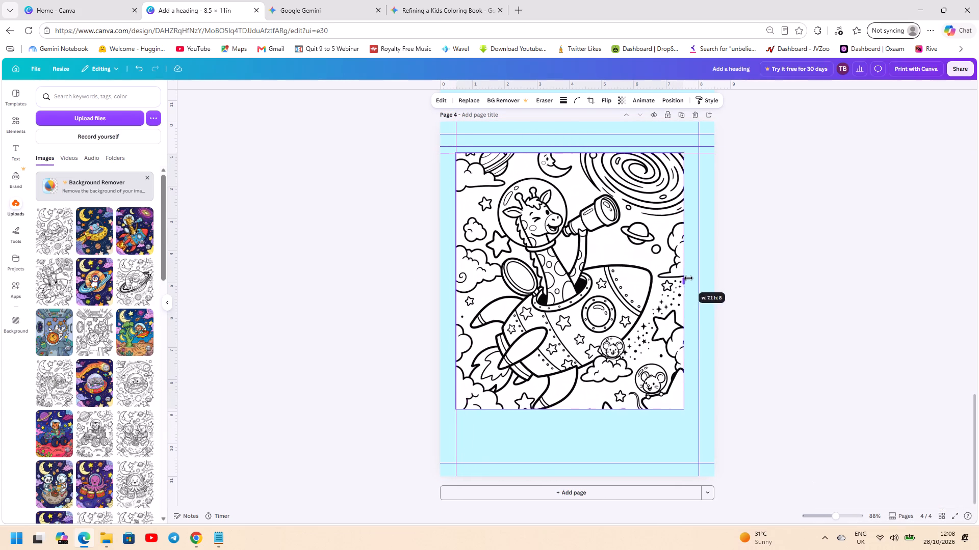
pyautogui.moveTo(688, 278); pyautogui.dragTo(700, 277)
pyautogui.moveTo(584, 335); pyautogui.dragTo(582, 356)
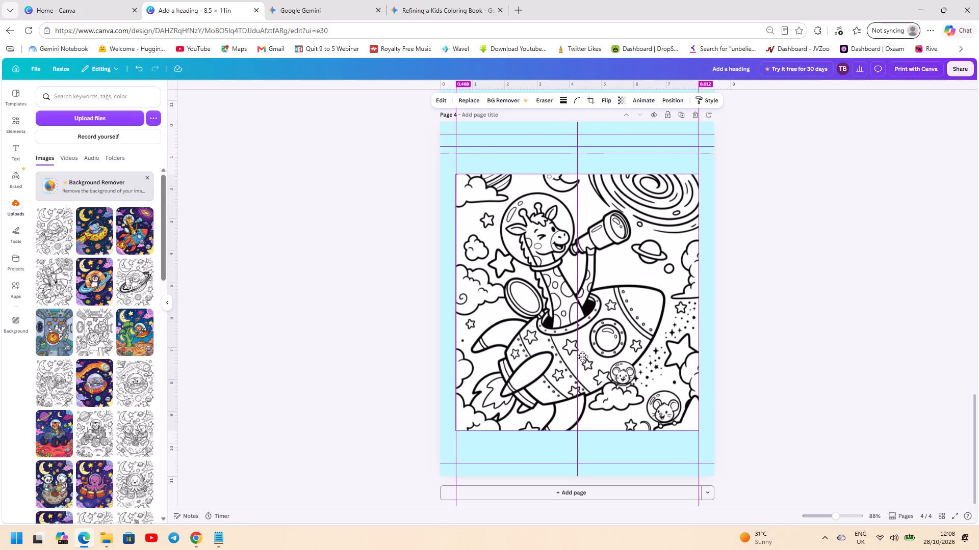
pyautogui.moveTo(582, 356); pyautogui.dragTo(582, 355)
pyautogui.moveTo(575, 172); pyautogui.dragTo(575, 168)
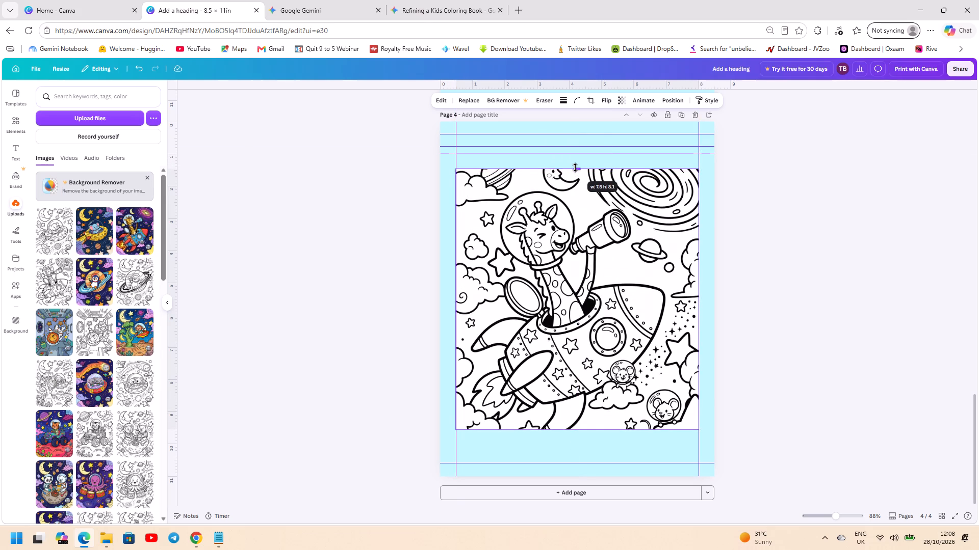
pyautogui.moveTo(575, 168); pyautogui.dragTo(575, 156)
pyautogui.moveTo(571, 222); pyautogui.dragTo(571, 235)
pyautogui.moveTo(579, 170); pyautogui.dragTo(577, 157)
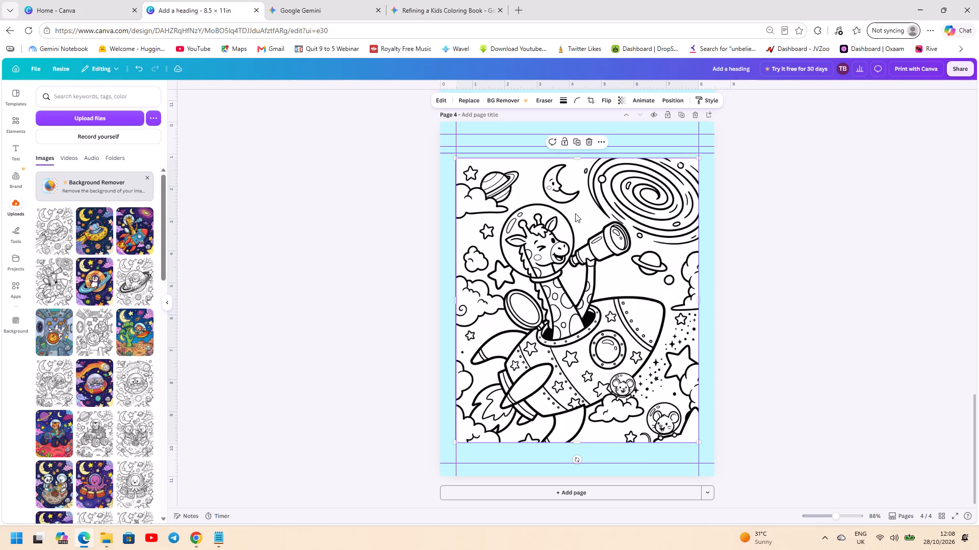
pyautogui.moveTo(575, 213); pyautogui.dragTo(575, 224)
pyautogui.click(575, 170)
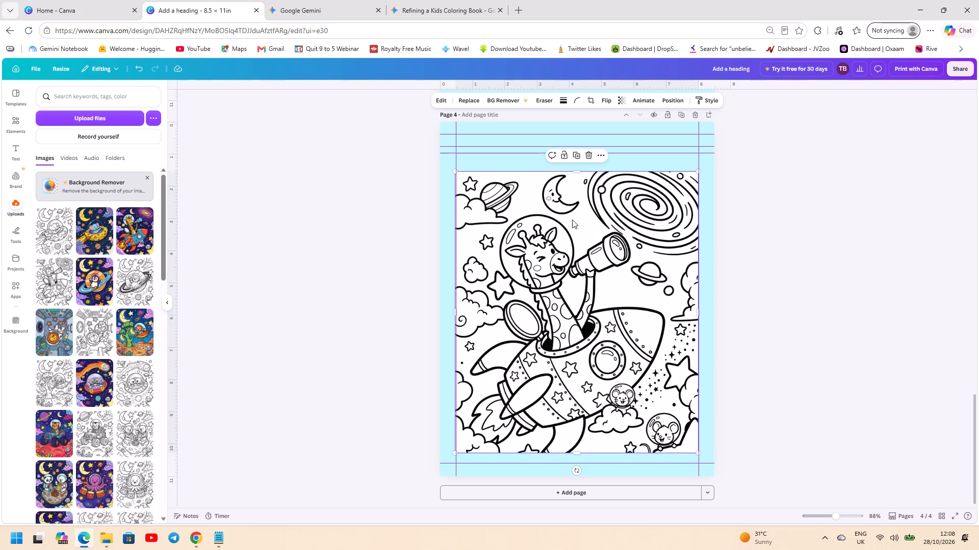
pyautogui.moveTo(572, 227); pyautogui.dragTo(573, 209)
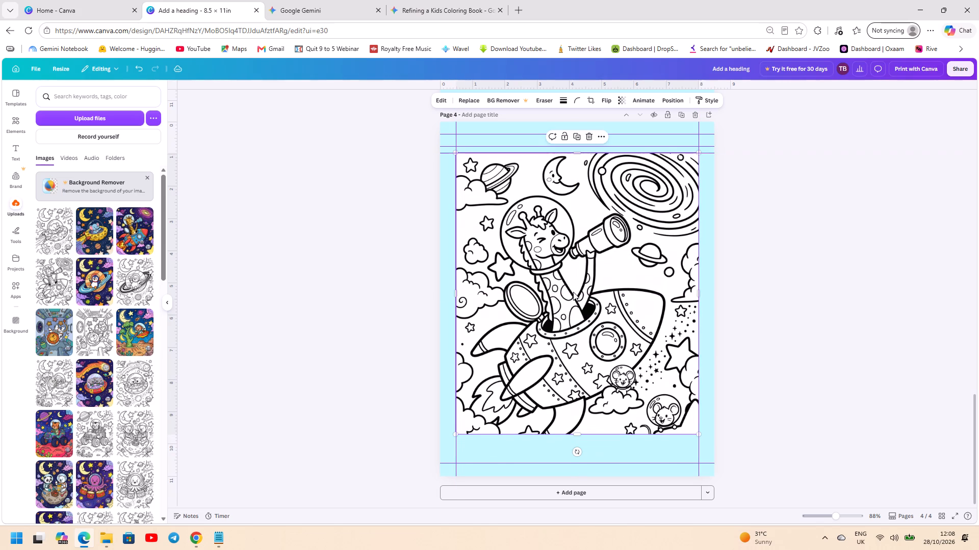
pyautogui.moveTo(579, 435); pyautogui.dragTo(578, 447)
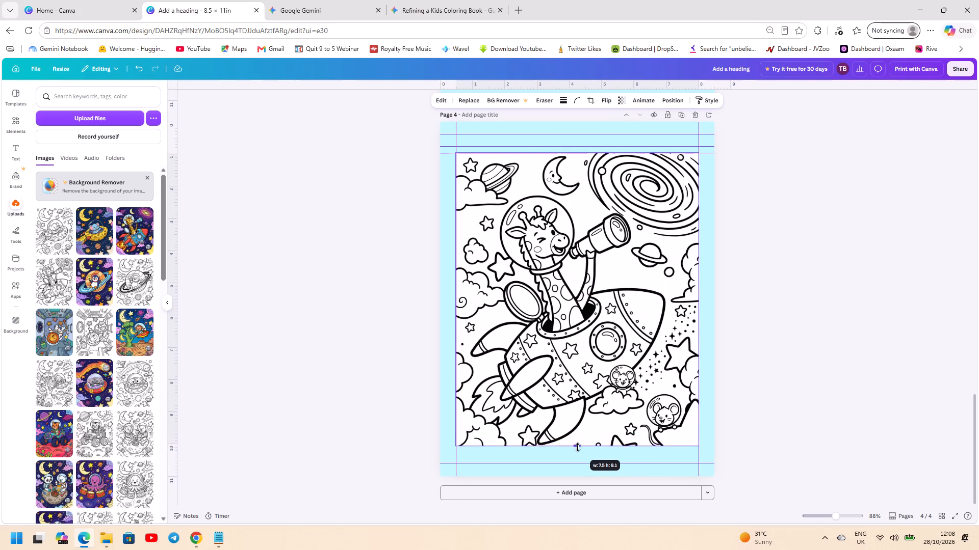
pyautogui.moveTo(578, 447); pyautogui.dragTo(583, 433)
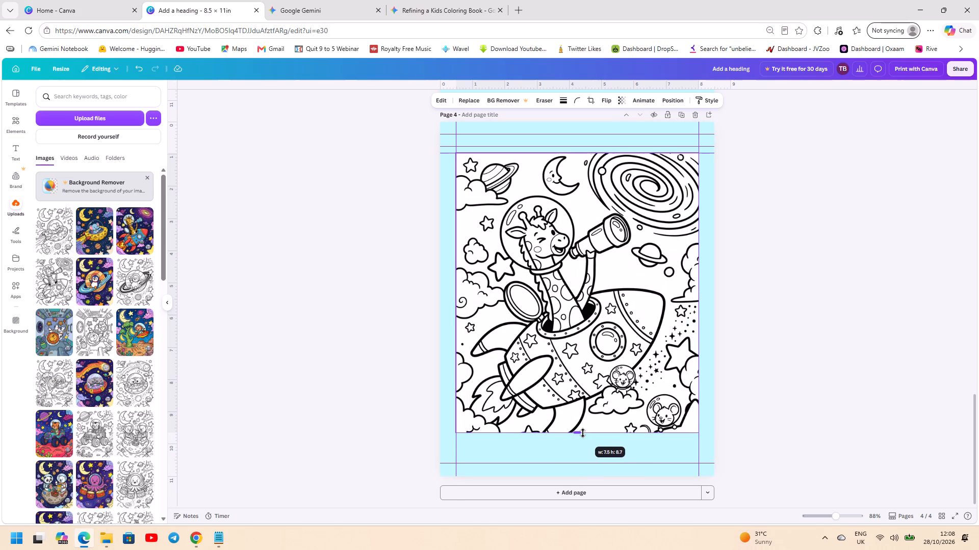
pyautogui.moveTo(583, 433); pyautogui.dragTo(582, 458)
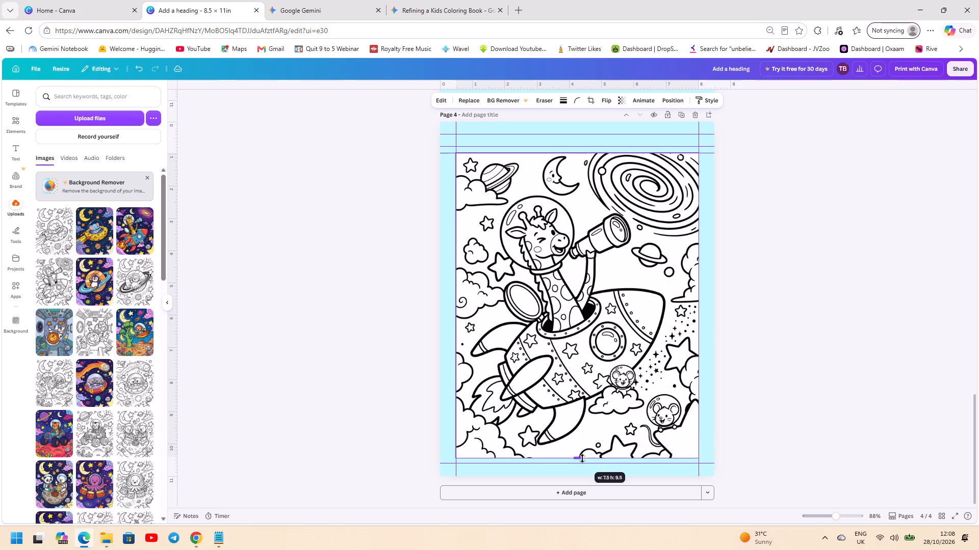
pyautogui.moveTo(582, 458); pyautogui.dragTo(582, 462)
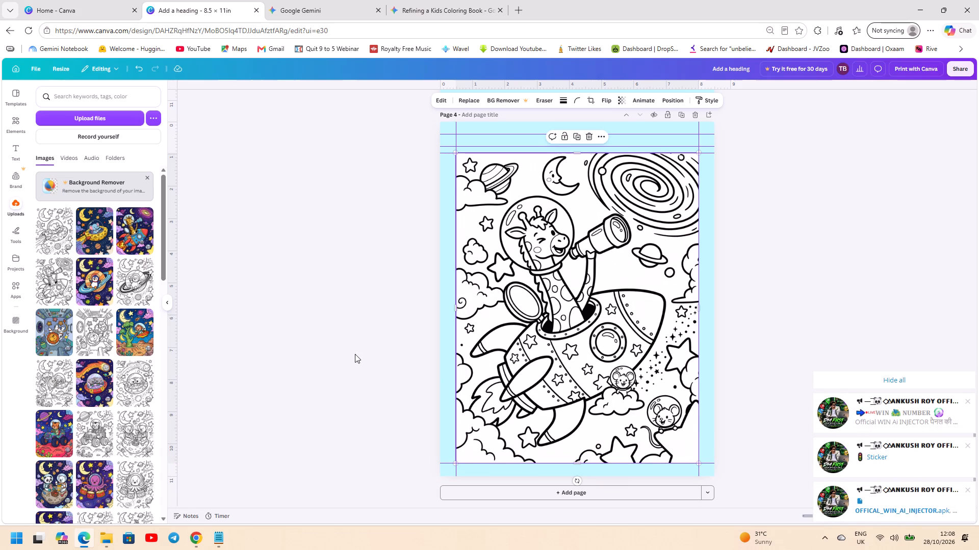
pyautogui.click(346, 349)
# Copy the "Gerry Giraffe's Stargazer" title from page 3 onto the giraffe line art page.
pyautogui.scroll(5, 345, 368)
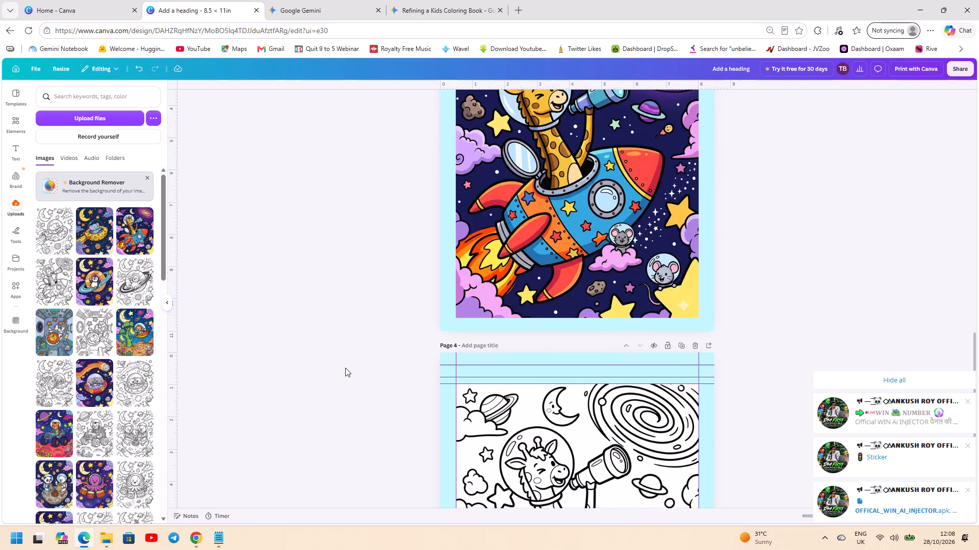
pyautogui.scroll(2, 345, 368)
pyautogui.scroll(-5, 345, 369)
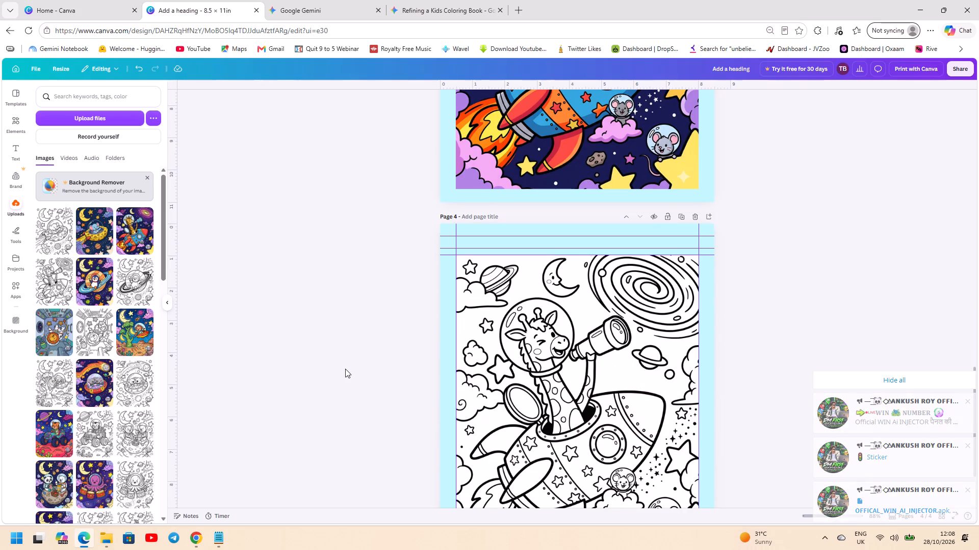
pyautogui.scroll(-4, 345, 369)
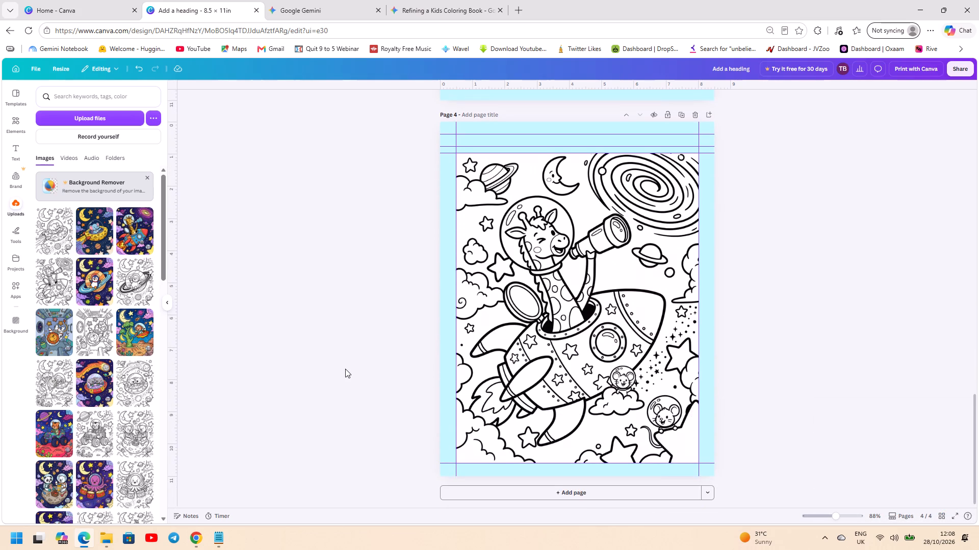
pyautogui.scroll(8, 345, 369)
pyautogui.scroll(-5, 344, 369)
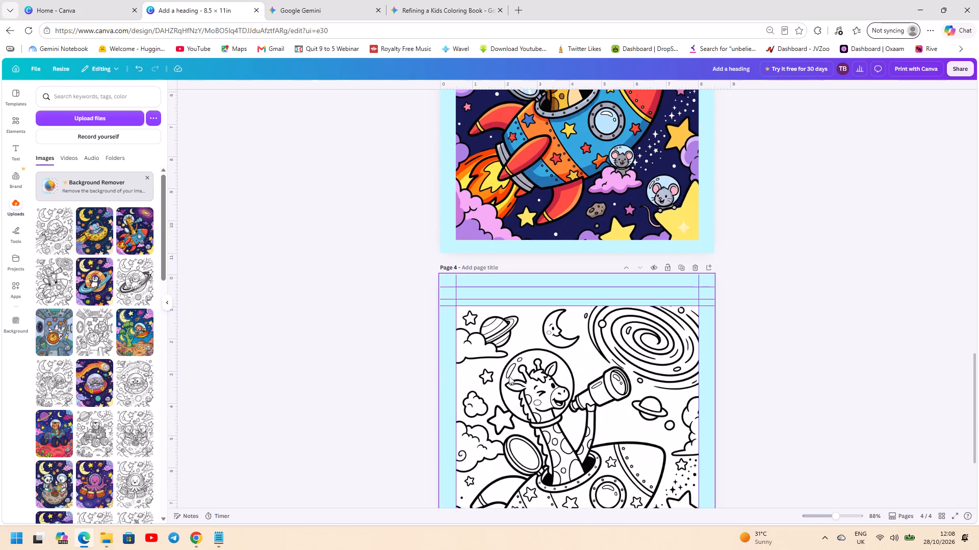
pyautogui.scroll(6, 505, 378)
pyautogui.click(542, 219)
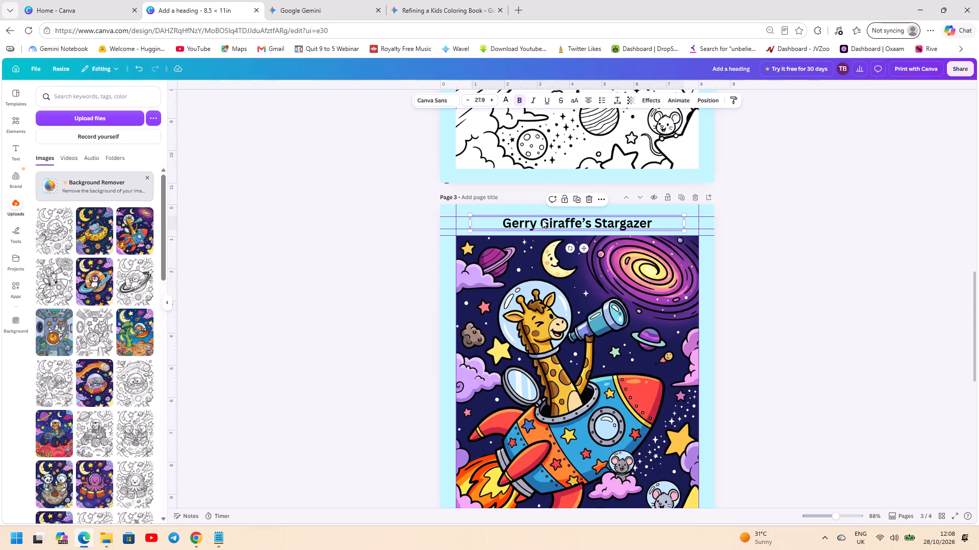
pyautogui.hotkey('ctrl', 'c')
pyautogui.scroll(-8, 375, 359)
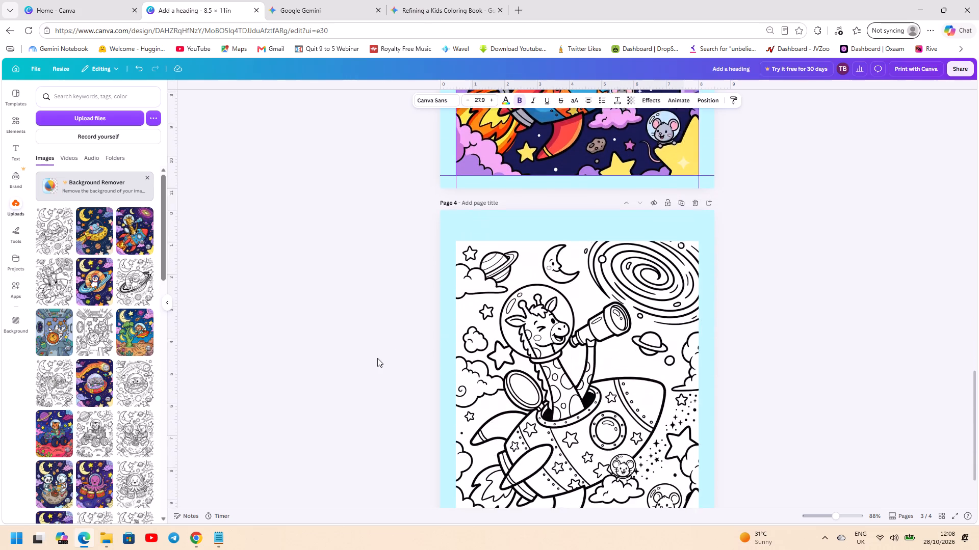
pyautogui.click(525, 188)
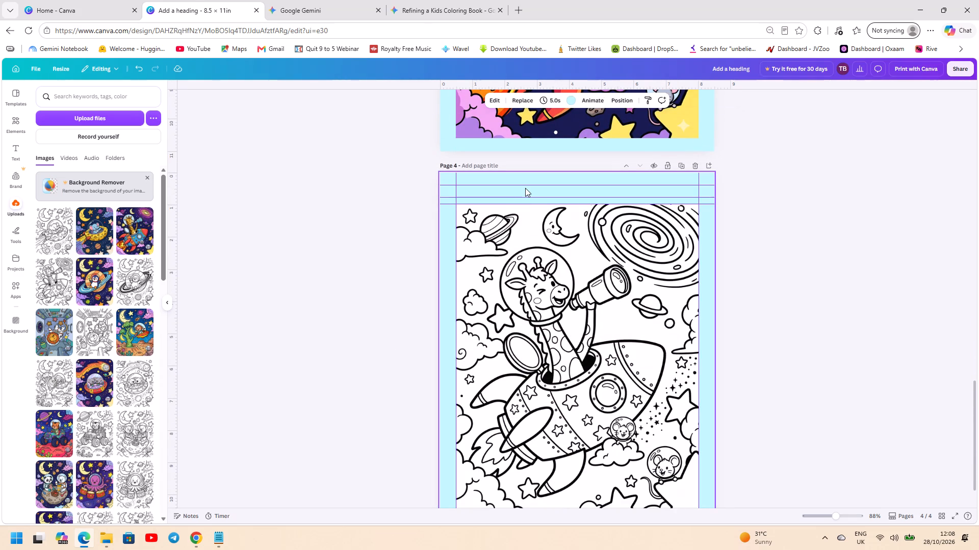
pyautogui.hotkey('ctrl', 'v')
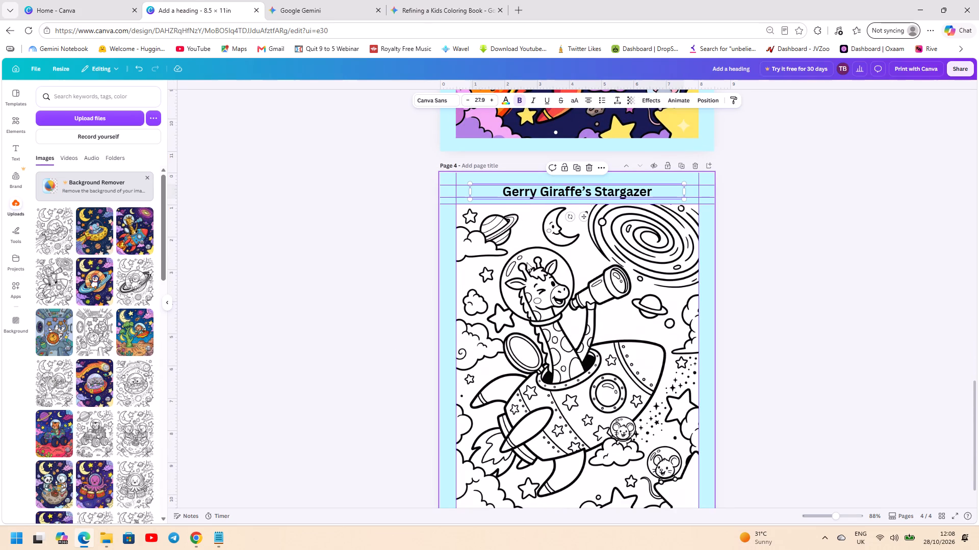
pyautogui.hotkey('alt', 'Tab')
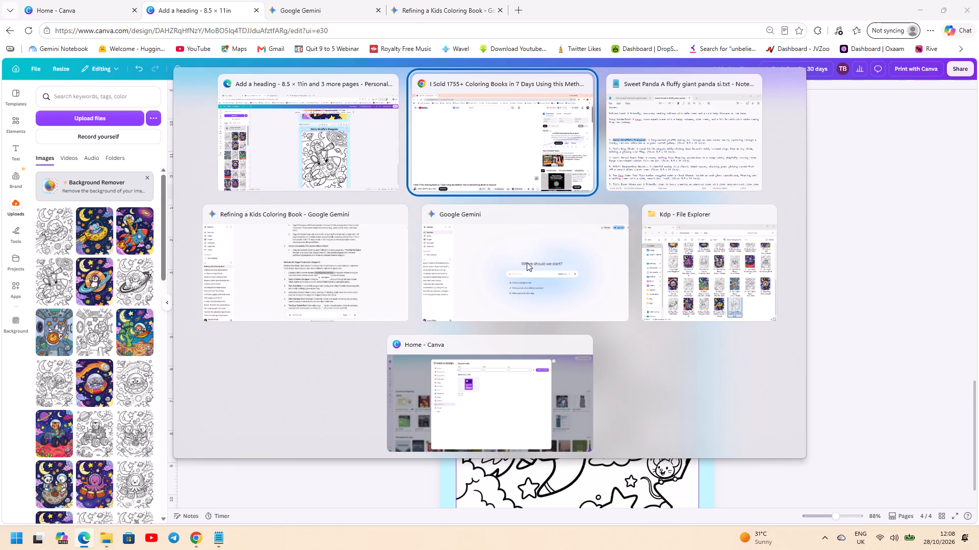
pyautogui.hotkey('alt', 'Tab')
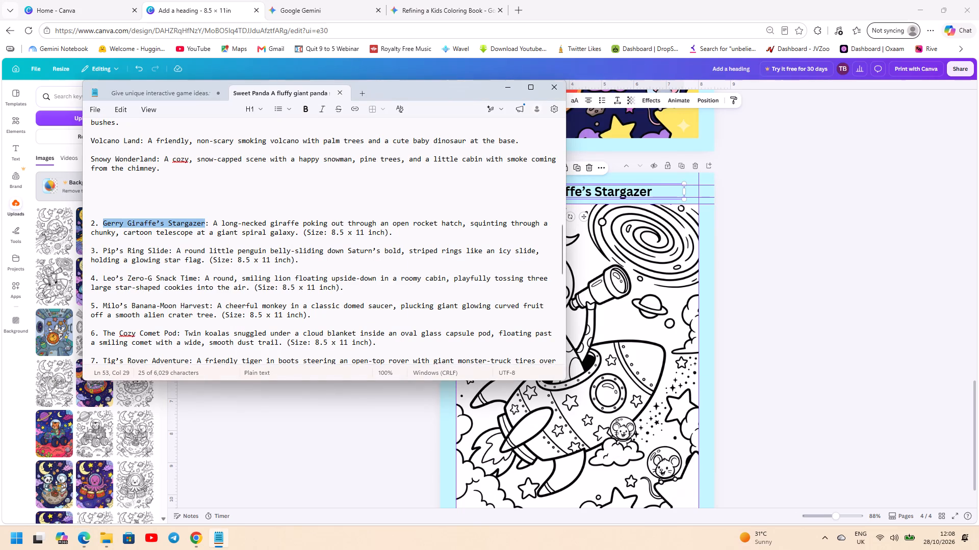
pyautogui.click(214, 225)
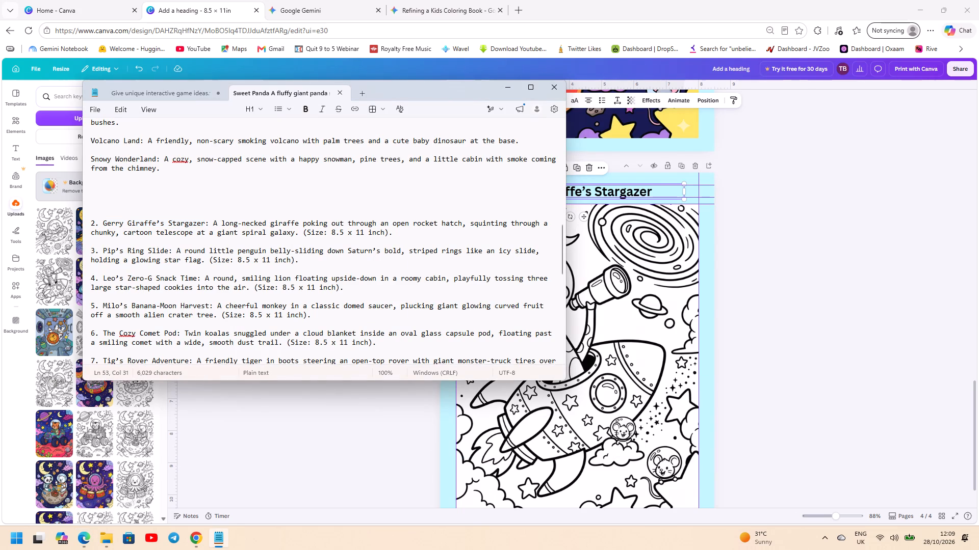
pyautogui.hotkey('ctrl', 'shift', 'Right')
pyautogui.hotkey('ctrl', 'shift', 'Right')
pyautogui.hotkey('ctrl', 'shift', 'Right')
pyautogui.hotkey('ctrl', 'shift', 'Right')
pyautogui.hotkey('ctrl', 'shift', 'Right')
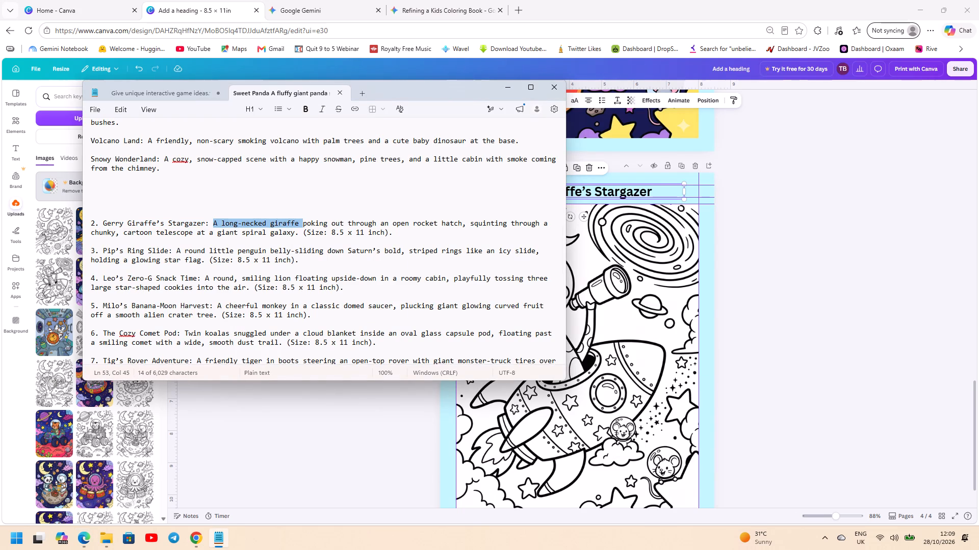
pyautogui.hotkey('shift', 'Left')
pyautogui.hotkey('ctrl', 'c')
pyautogui.hotkey('alt', 'Tab')
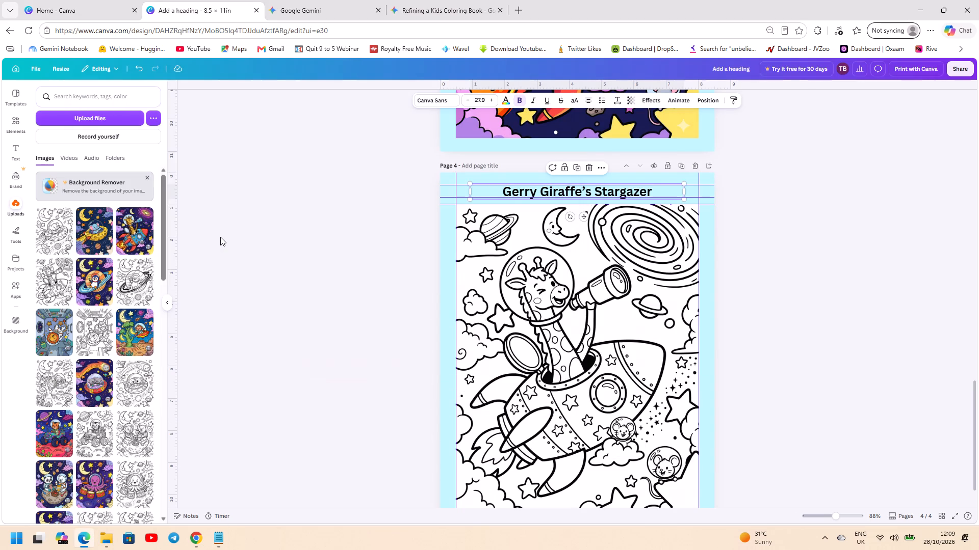
pyautogui.tripleClick(557, 188)
pyautogui.hotkey('ctrl', 'v')
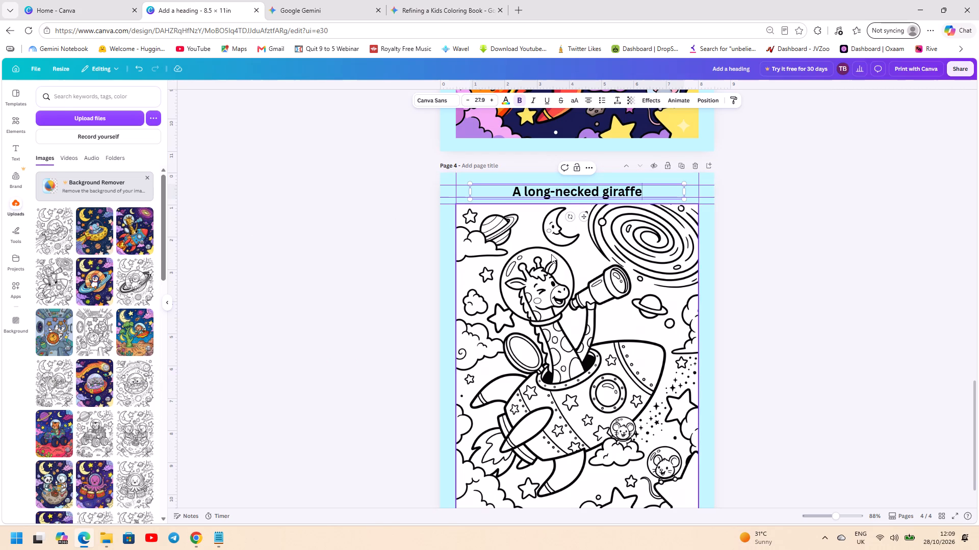
pyautogui.hotkey('ctrl', 'Left')
# Change the last word of the page 4 title to capitals so it reads "A long-necked GIRAFFE".
pyautogui.hotkey('ctrl', 'shift', 'Right')
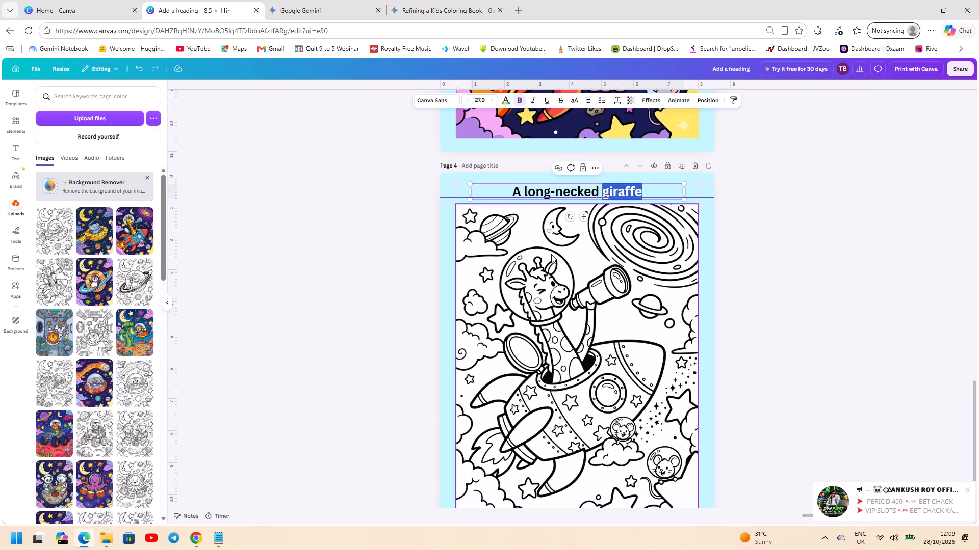
pyautogui.write('GIRAFFE')
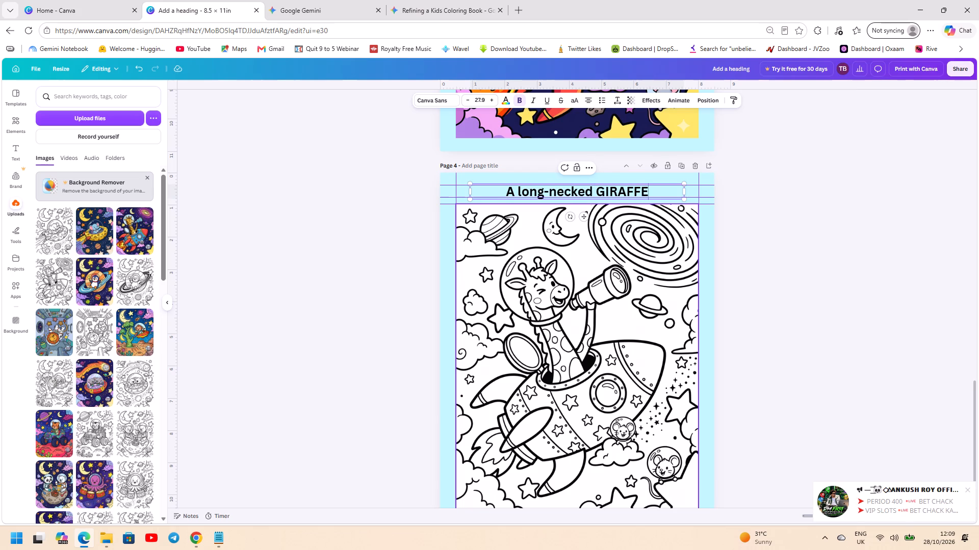
pyautogui.hotkey('alt', 'Tab')
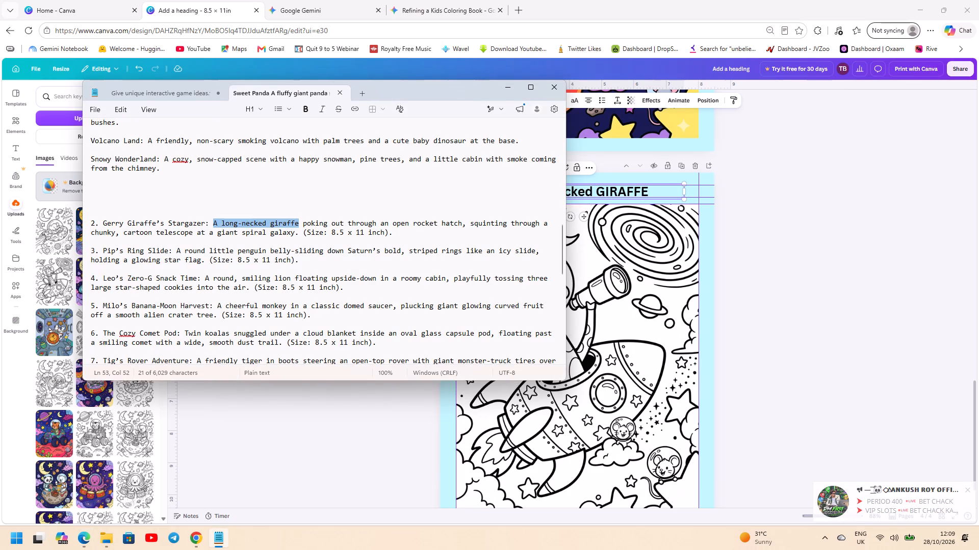
pyautogui.hotkey('alt', 'Tab')
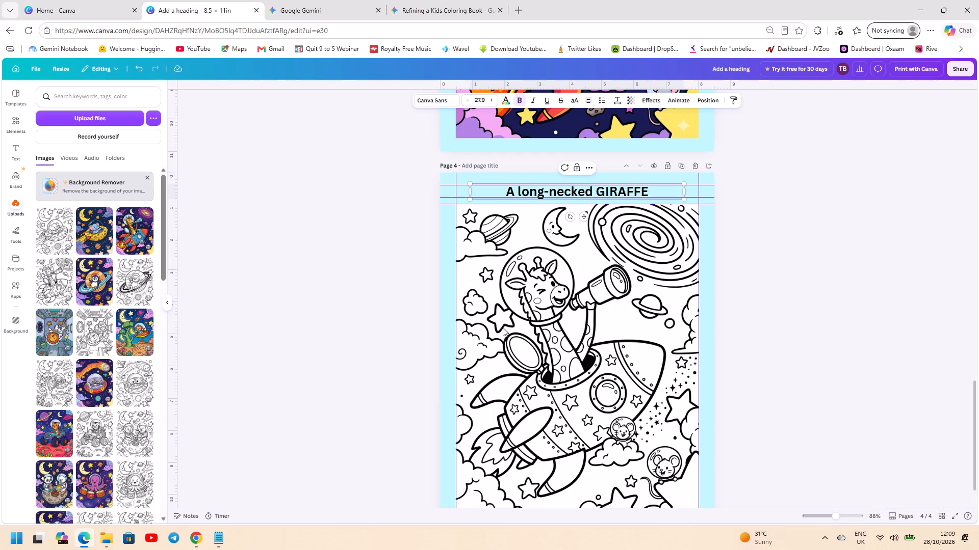
pyautogui.click(503, 327)
pyautogui.click(374, 312)
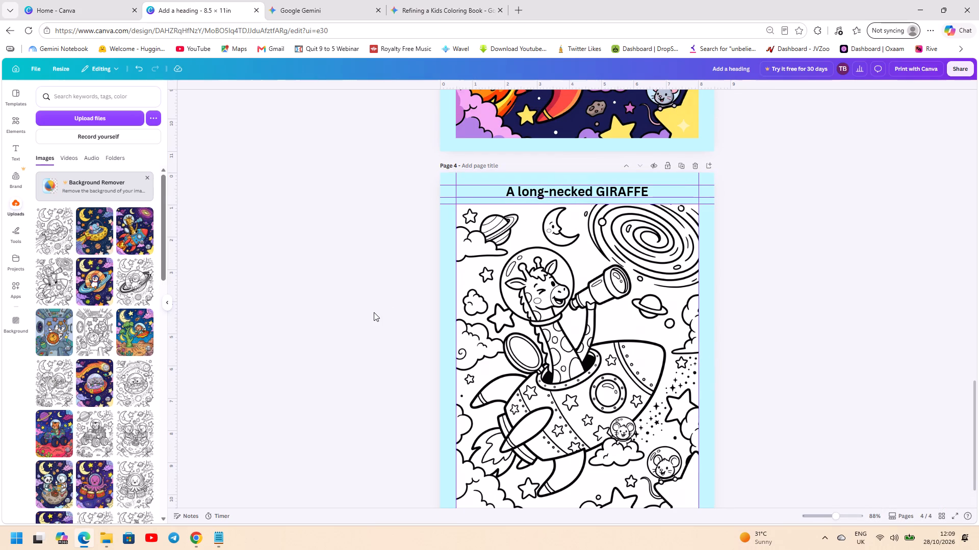
# Change the last word of the page 2 title to capitals so it reads "A smiling baby ELEPHANT".
pyautogui.scroll(8, 372, 320)
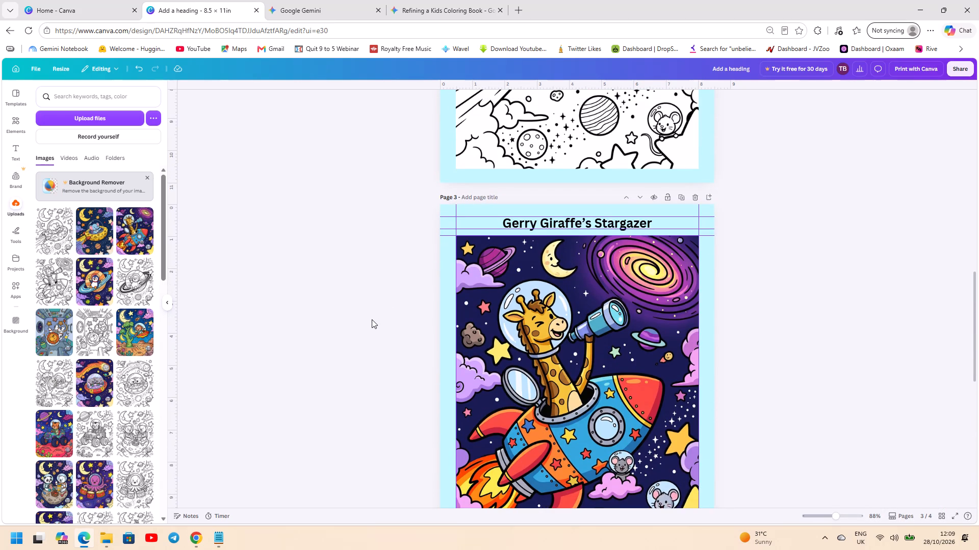
pyautogui.scroll(5, 372, 319)
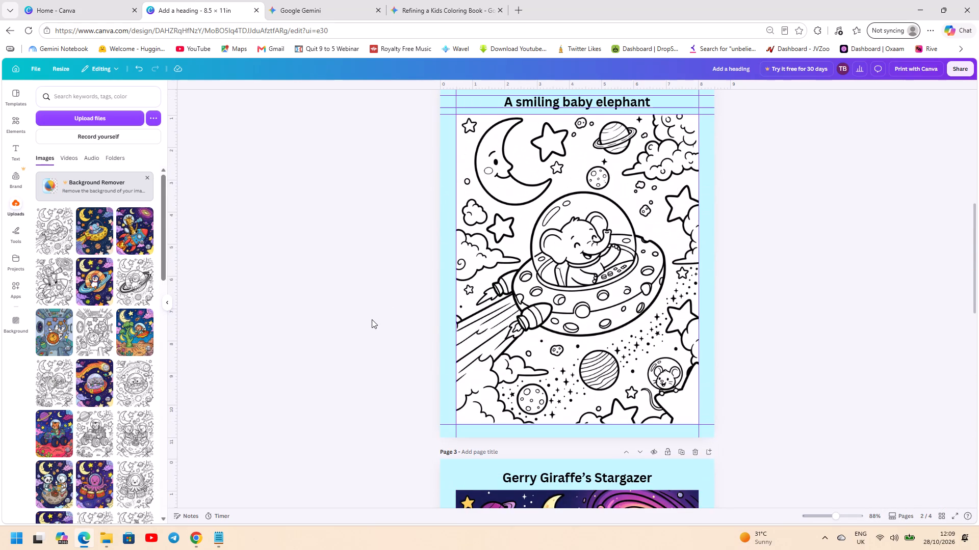
pyautogui.scroll(2, 372, 319)
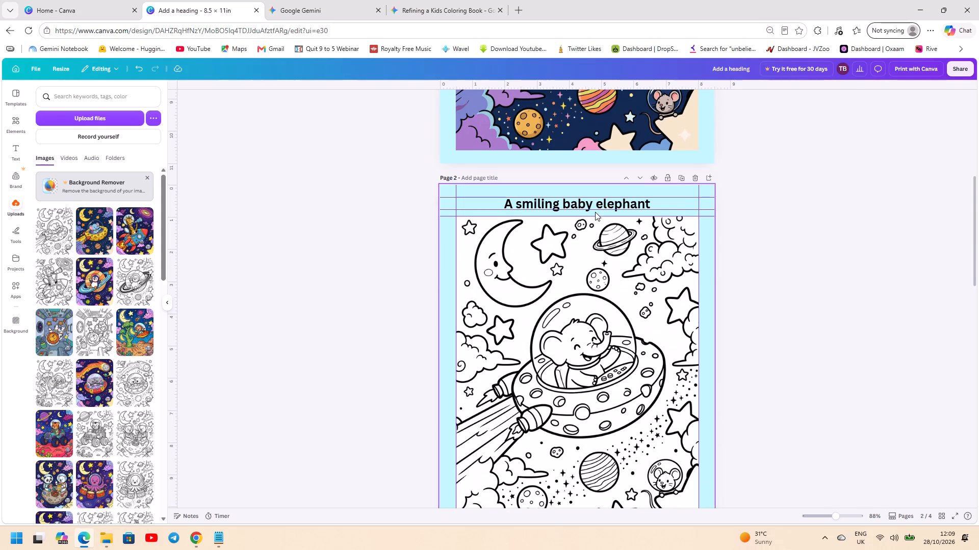
pyautogui.click(601, 202)
pyautogui.doubleClick(604, 202)
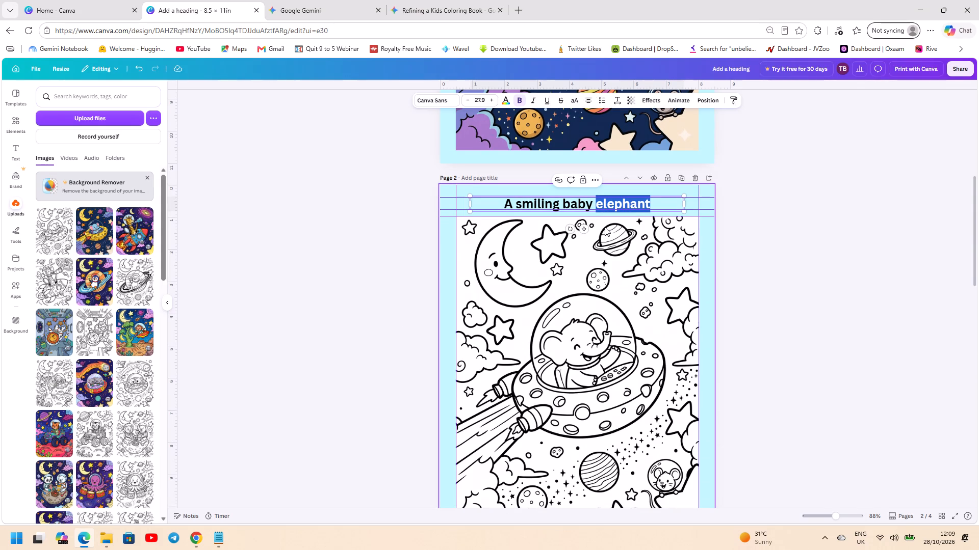
pyautogui.write('ELEPHANT')
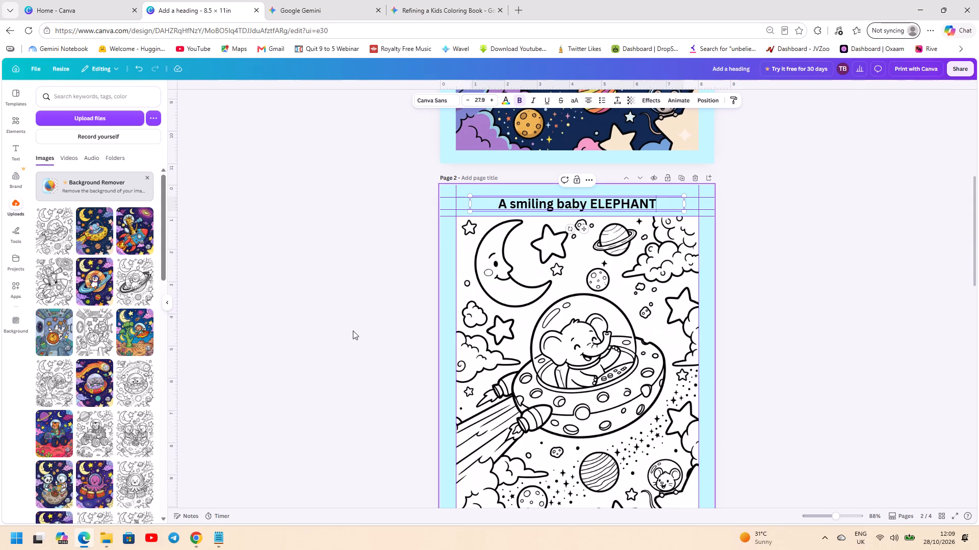
pyautogui.click(352, 331)
# Review pages 1 to 4, checking the titles and the artwork placement on each page.
pyautogui.scroll(7, 355, 336)
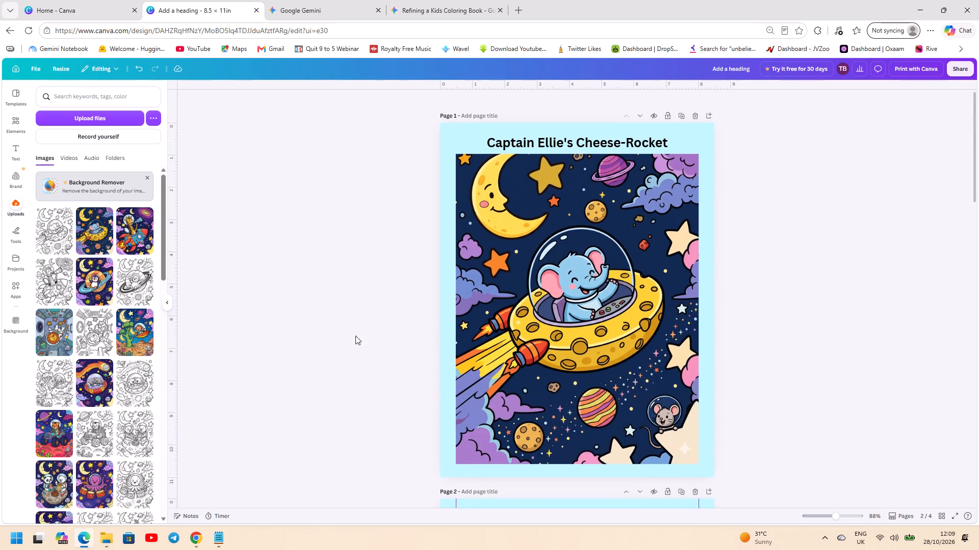
pyautogui.scroll(-4, 355, 338)
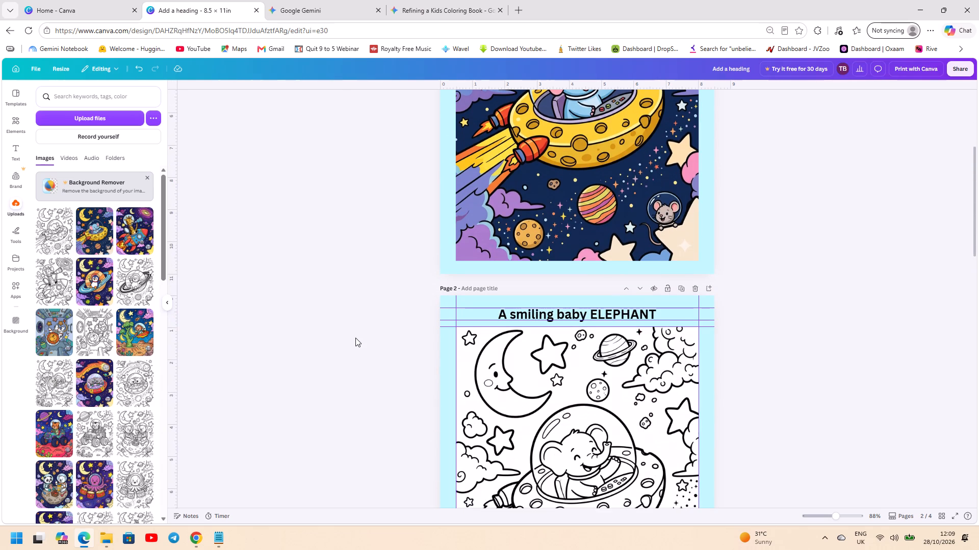
pyautogui.scroll(-5, 355, 338)
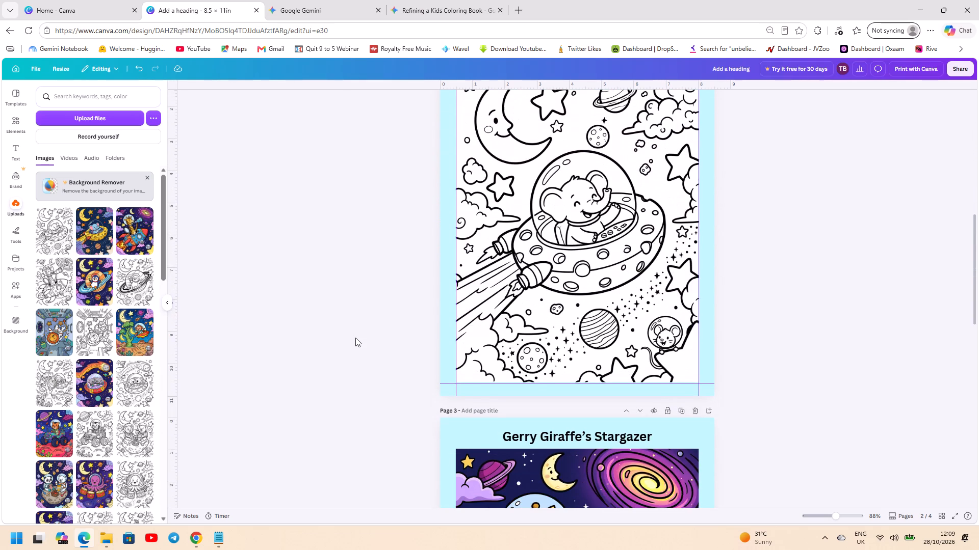
pyautogui.scroll(-4, 355, 338)
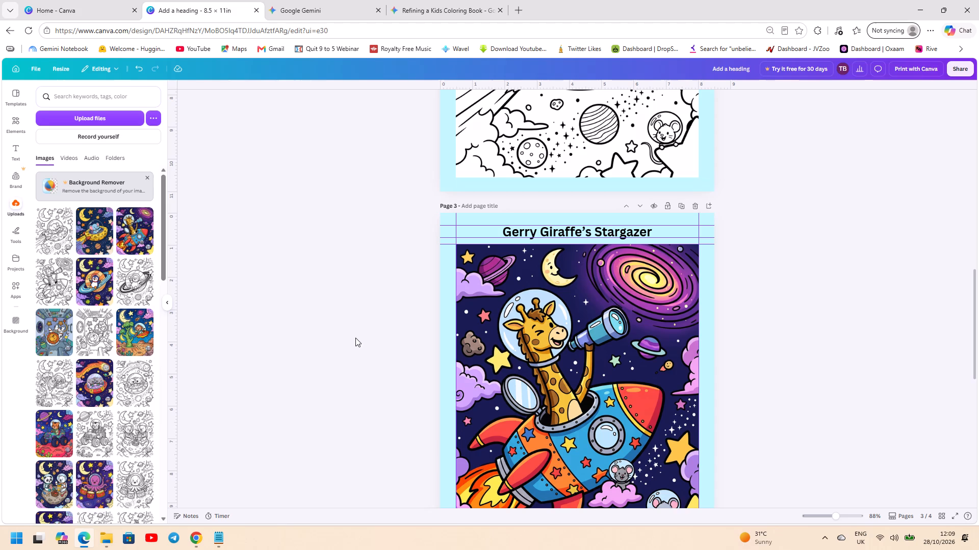
pyautogui.scroll(-13, 355, 338)
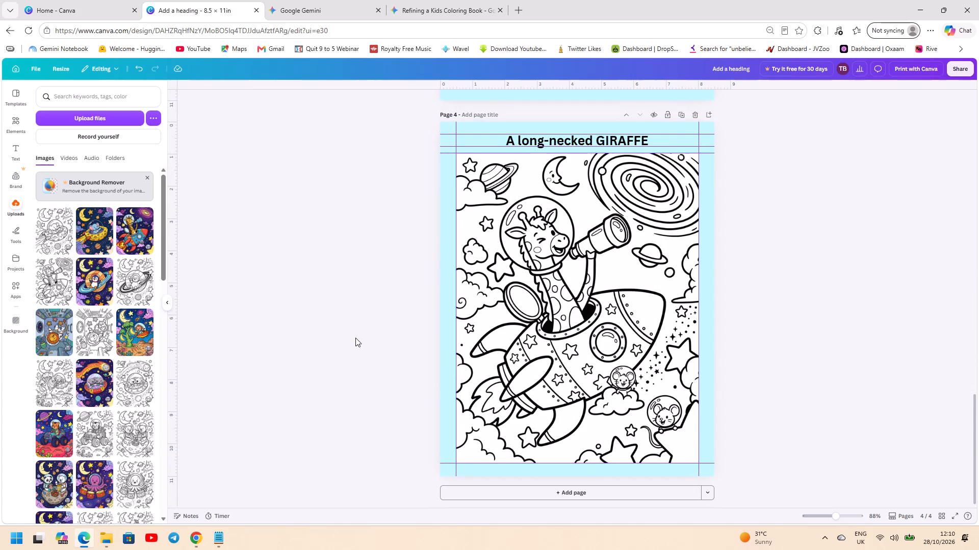
pyautogui.click(355, 338)
pyautogui.scroll(-2, 355, 338)
# Add page 5 after the giraffe line art and place the colored penguin ring-slide artwork against the upper artwork guide.
pyautogui.click(526, 496)
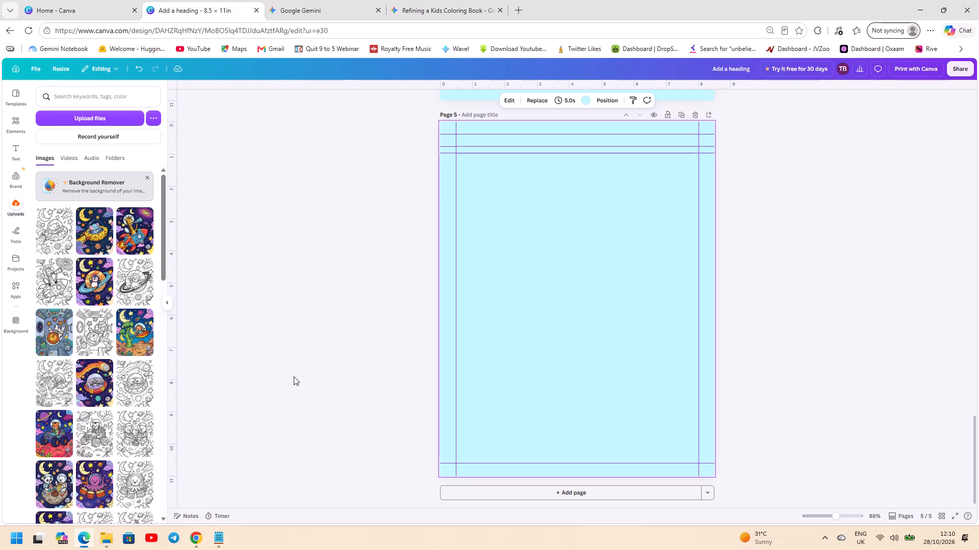
pyautogui.moveTo(90, 280); pyautogui.dragTo(426, 276)
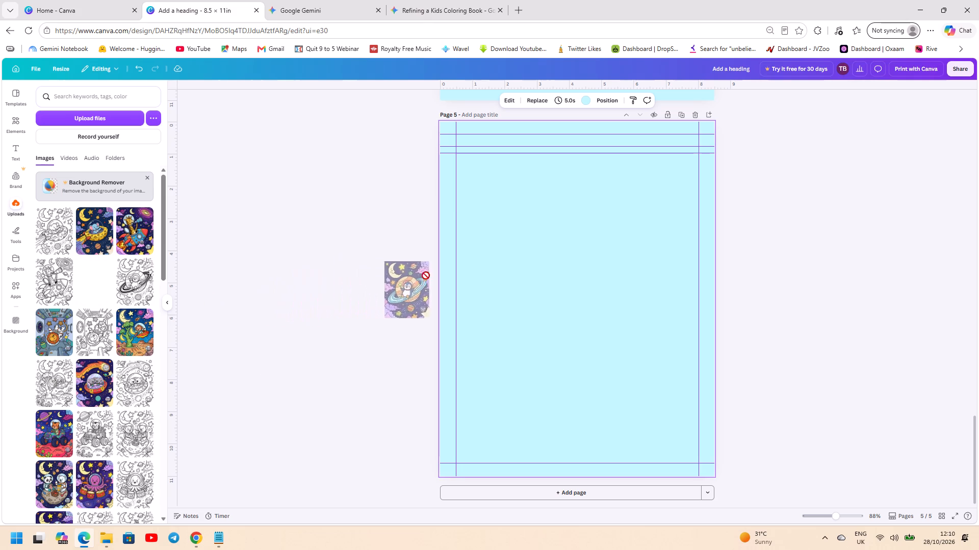
pyautogui.moveTo(426, 276); pyautogui.dragTo(421, 195)
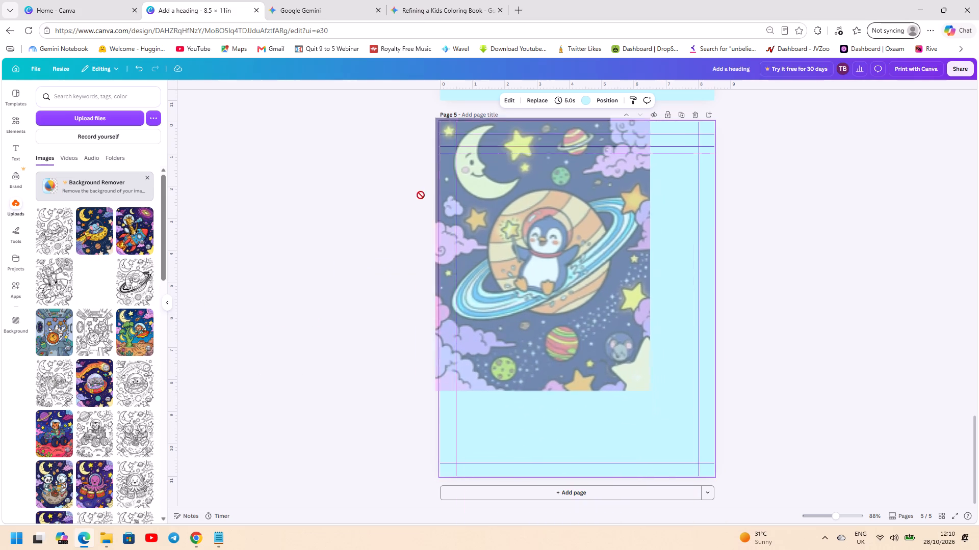
pyautogui.moveTo(421, 195); pyautogui.dragTo(445, 185)
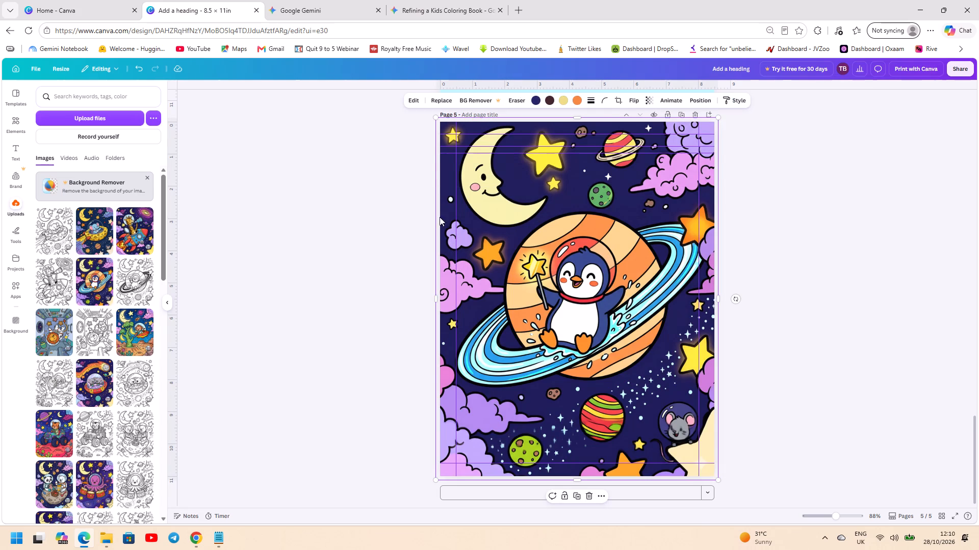
pyautogui.moveTo(559, 197); pyautogui.dragTo(558, 208)
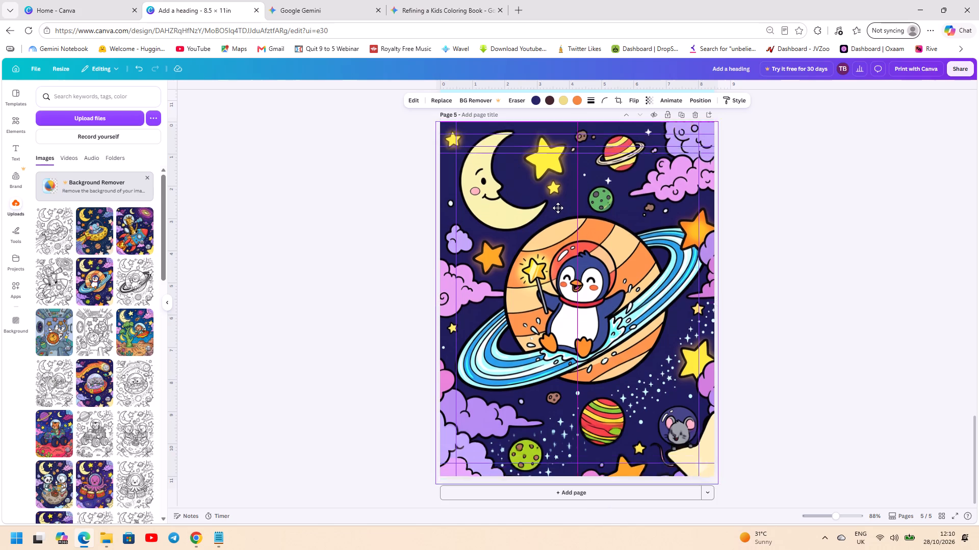
pyautogui.moveTo(558, 208); pyautogui.dragTo(534, 231)
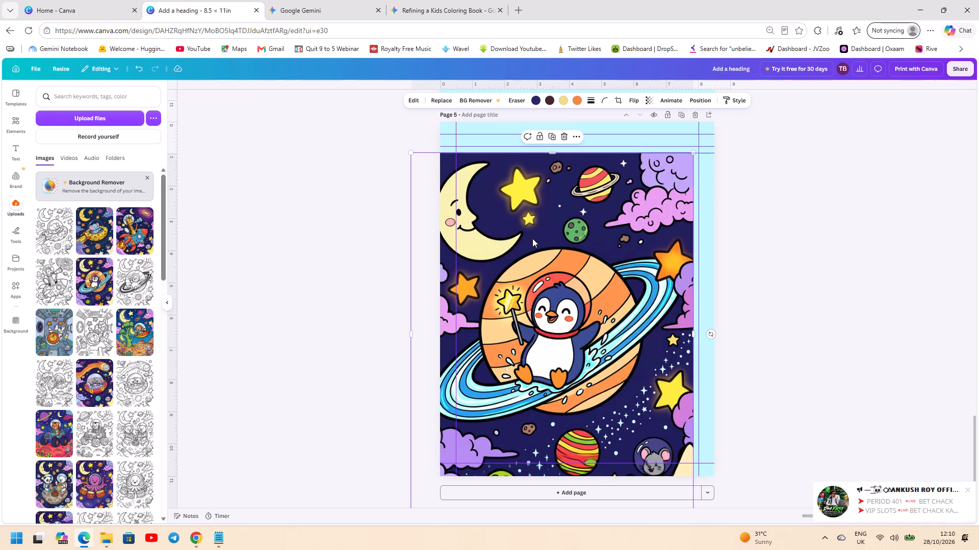
# Resize and align the colored penguin artwork to fill the area between the guides, about 7.5 in wide, down to the bottom guide.
pyautogui.moveTo(414, 153); pyautogui.dragTo(455, 174)
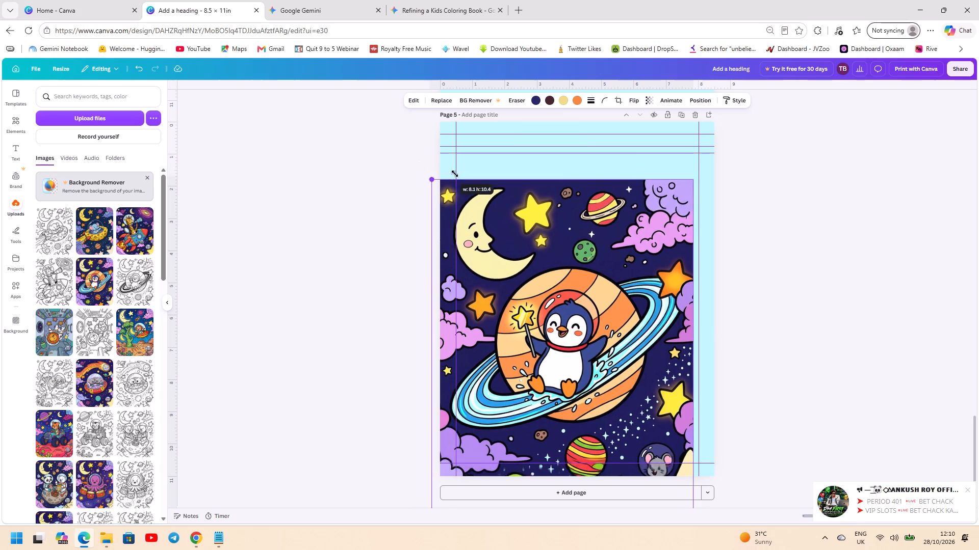
pyautogui.moveTo(455, 174); pyautogui.dragTo(489, 185)
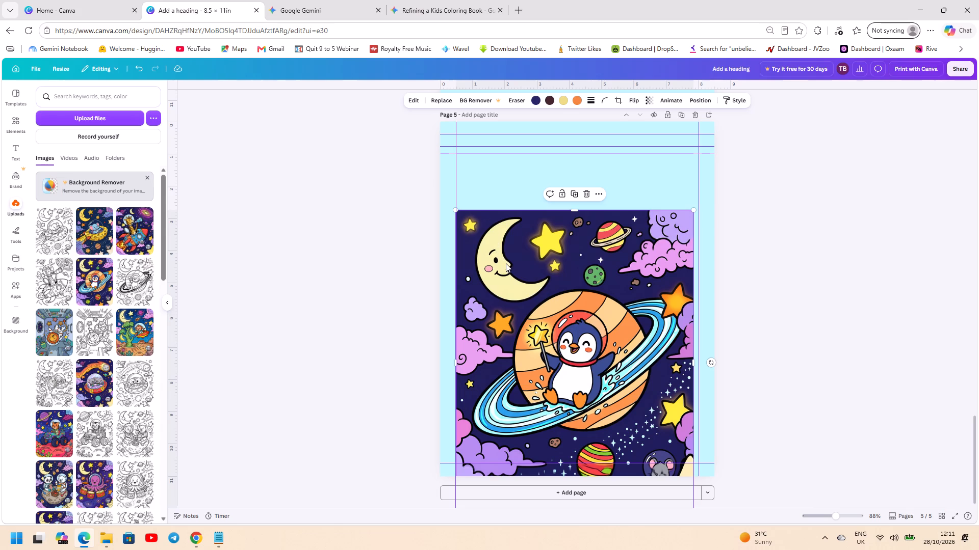
pyautogui.moveTo(506, 264); pyautogui.dragTo(505, 208)
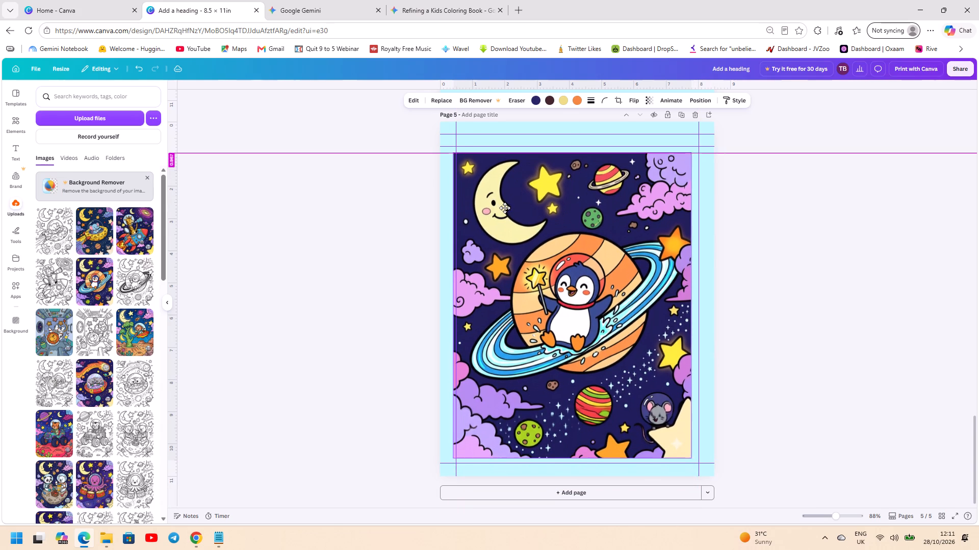
pyautogui.moveTo(505, 208); pyautogui.dragTo(506, 208)
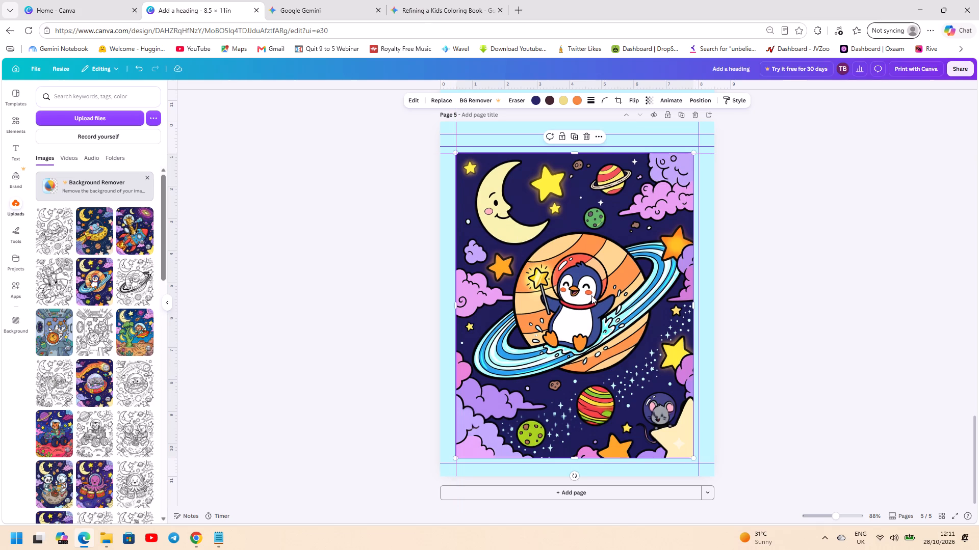
pyautogui.moveTo(691, 307); pyautogui.dragTo(695, 304)
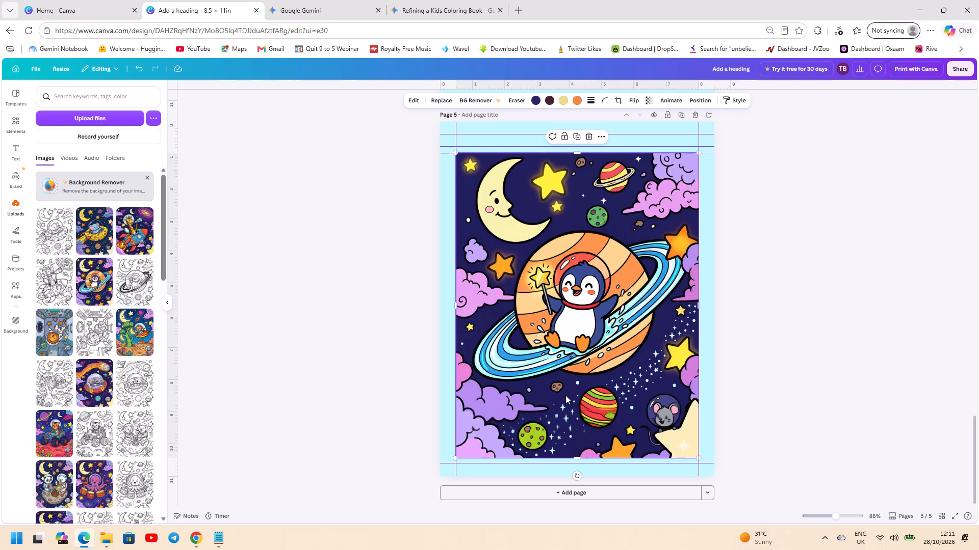
pyautogui.click(577, 457)
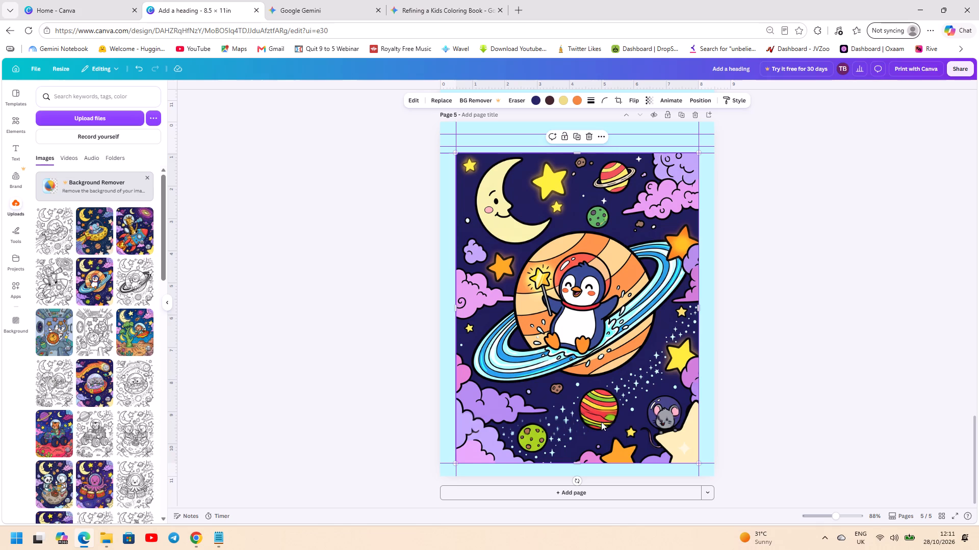
# Switch to the Notepad notes and copy the scene name "Pip's Ring Slide" from item 3.
pyautogui.hotkey('alt', 'Tab')
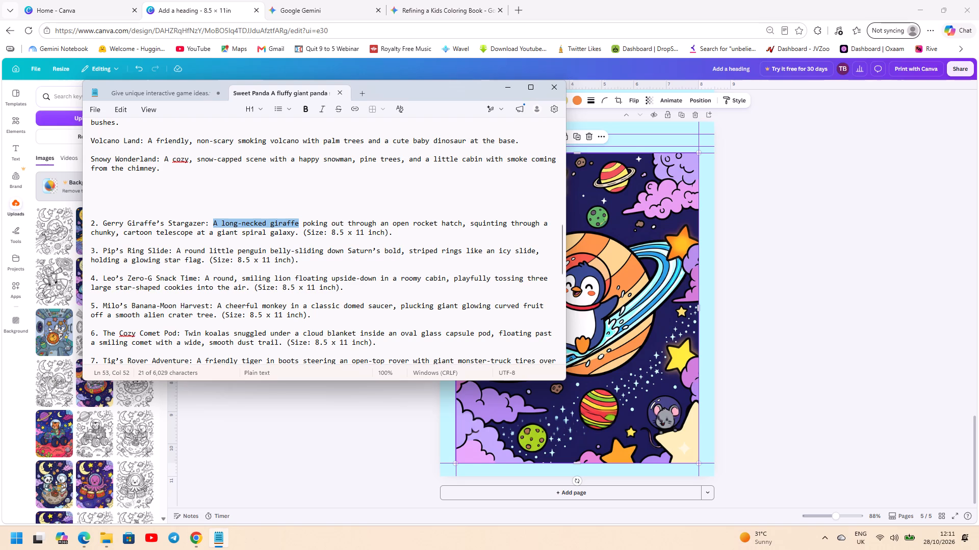
pyautogui.moveTo(102, 251); pyautogui.dragTo(143, 253)
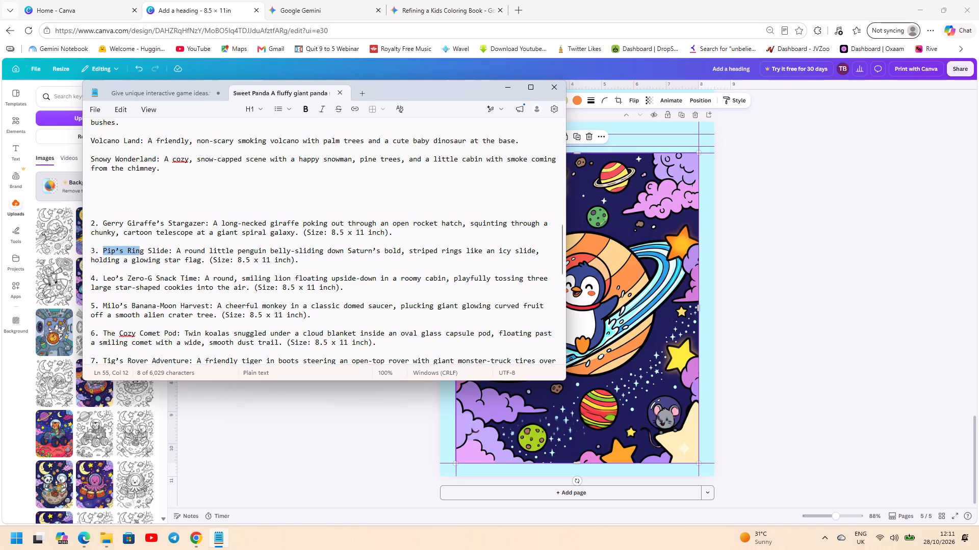
pyautogui.moveTo(143, 253); pyautogui.dragTo(167, 252)
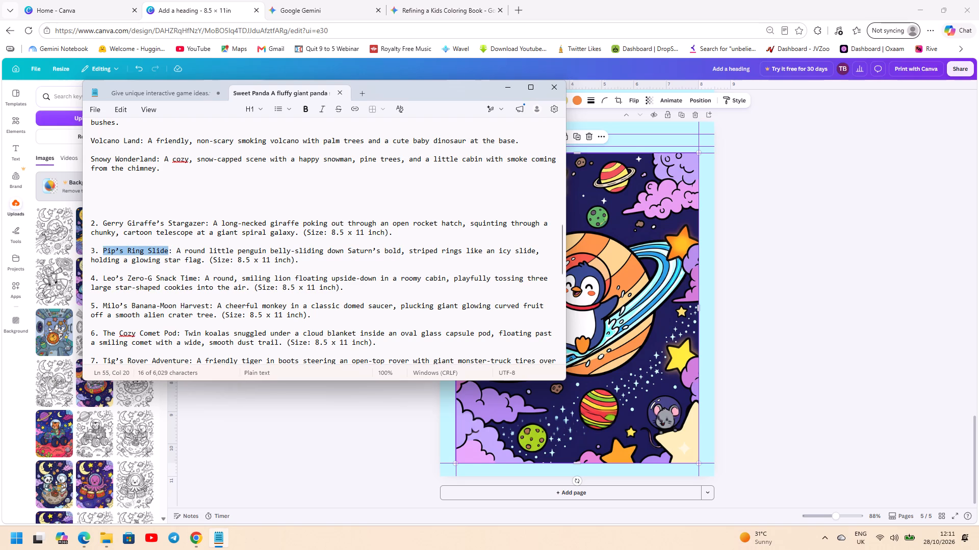
pyautogui.hotkey('ctrl', 'c')
pyautogui.hotkey('alt', 'Tab')
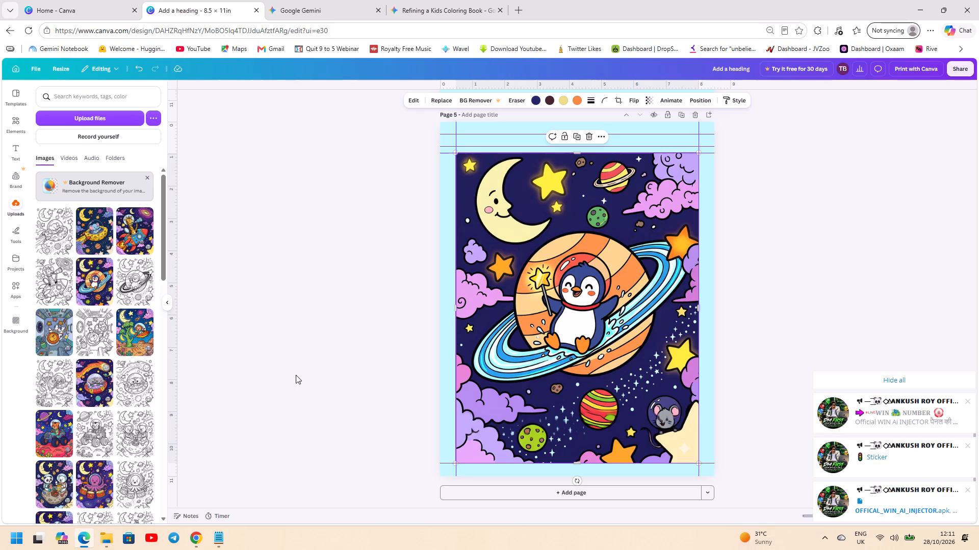
# Copy the title "A long-necked GIRAFFE" from page 4 and paste it above the penguin artwork on page 5.
pyautogui.scroll(6, 296, 377)
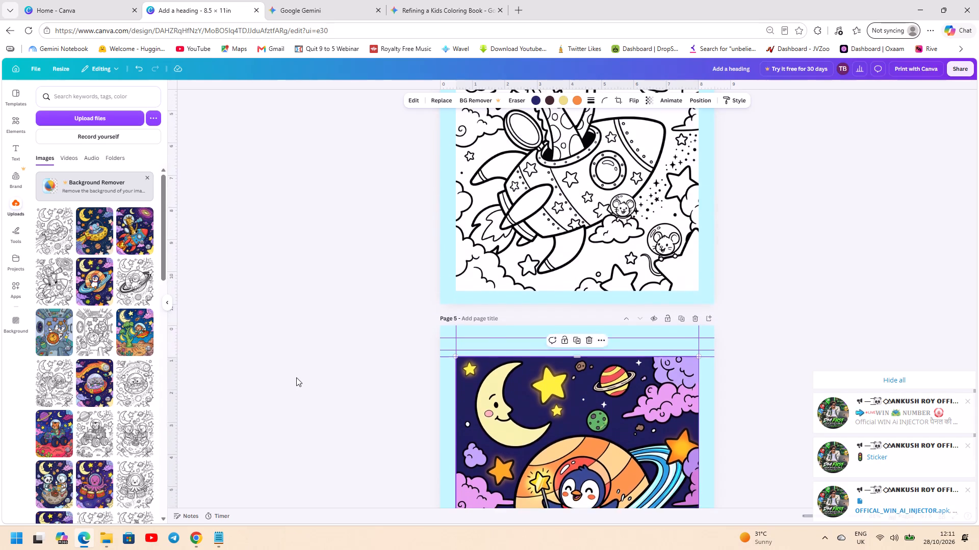
pyautogui.scroll(2, 296, 377)
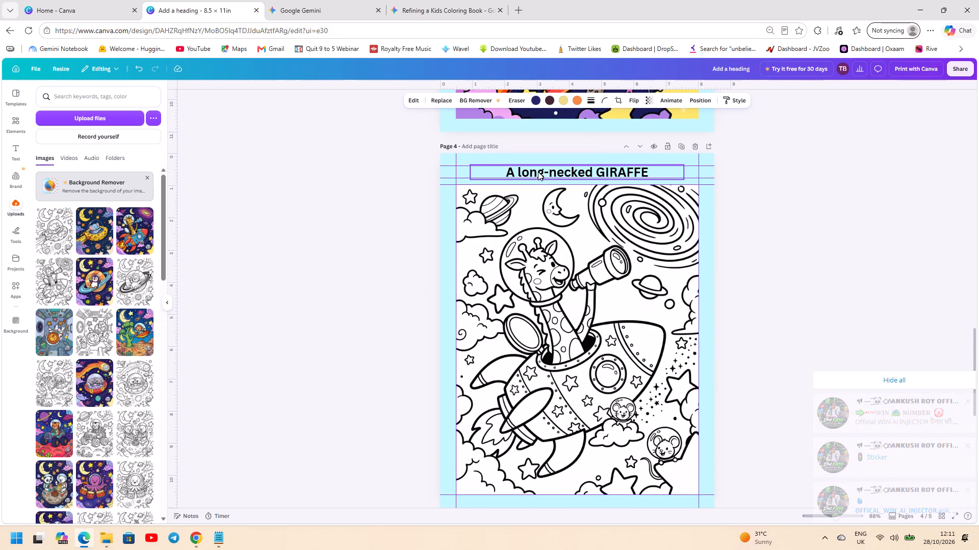
pyautogui.click(538, 172)
pyautogui.hotkey('ctrl', 'c')
pyautogui.scroll(-2, 554, 290)
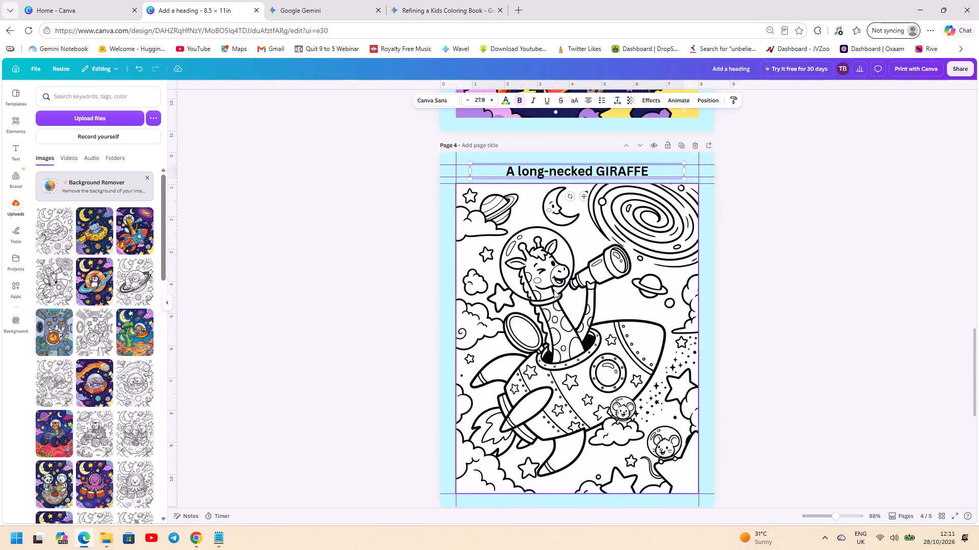
pyautogui.scroll(-4, 554, 290)
pyautogui.click(568, 240)
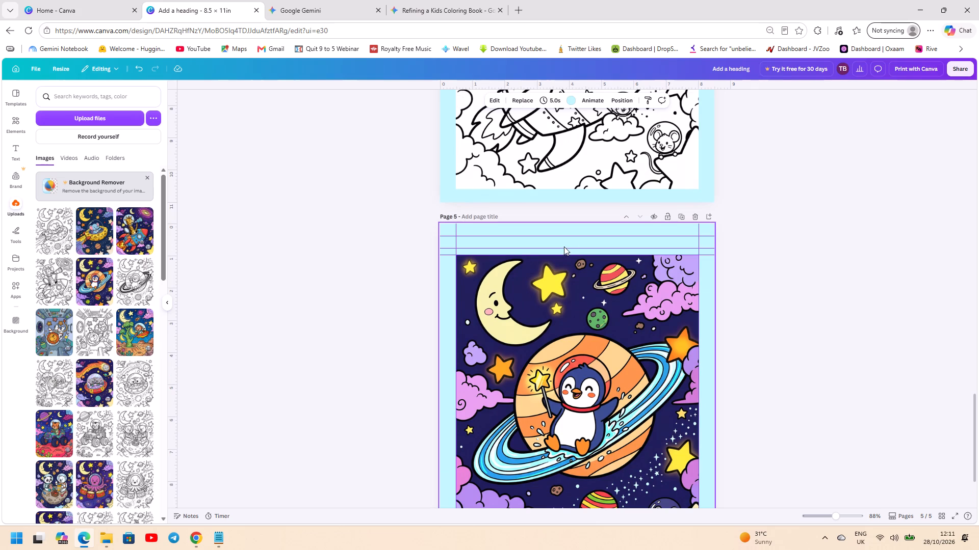
pyautogui.click(562, 242)
pyautogui.hotkey('ctrl', 'v')
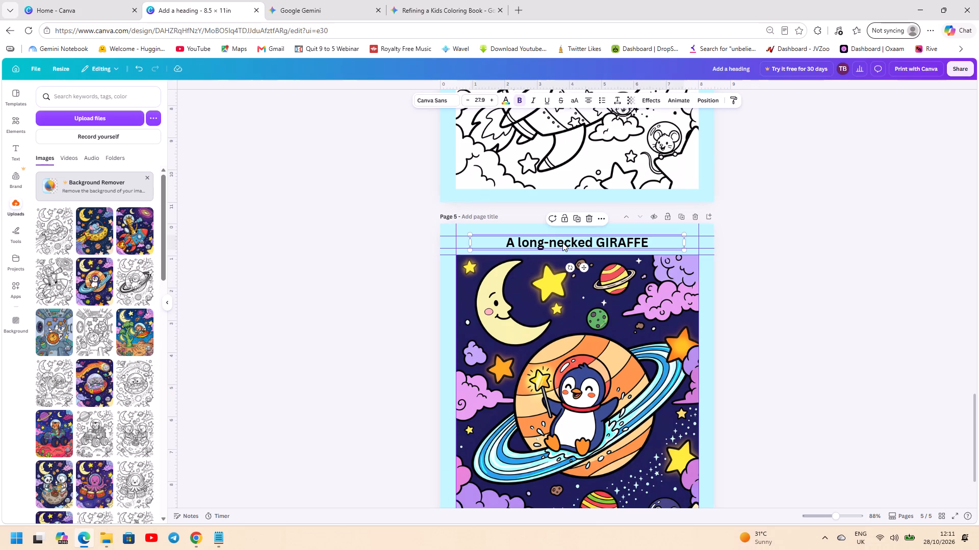
# Copy "Pip's Ring Slide" from the Notepad notes again and replace the pasted page 5 title text with it.
pyautogui.hotkey('alt', 'Tab')
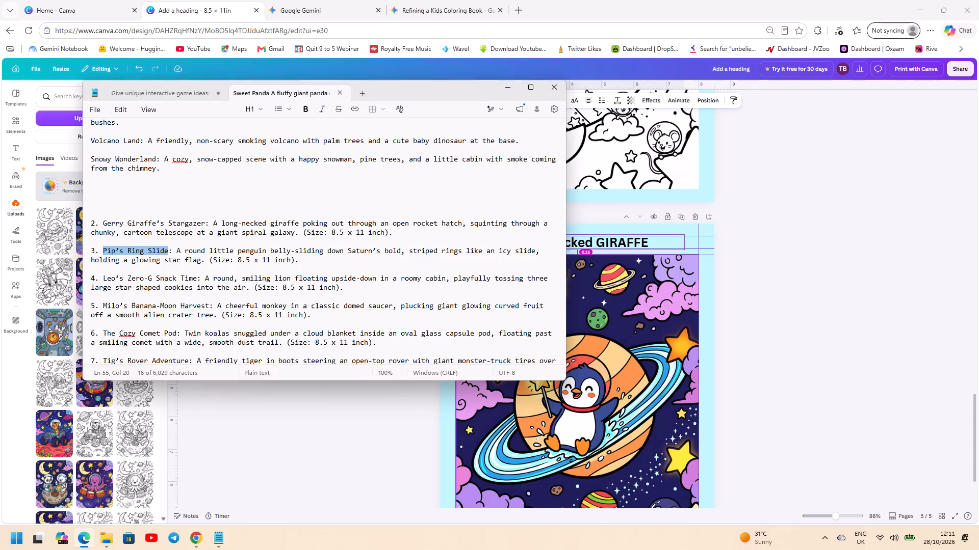
pyautogui.hotkey('ctrl', 'c')
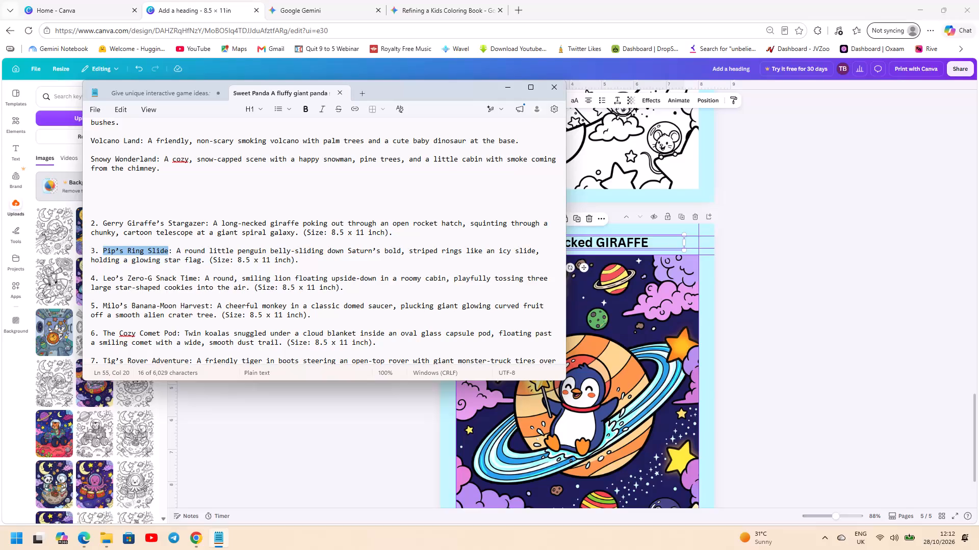
pyautogui.hotkey('alt', 'Tab')
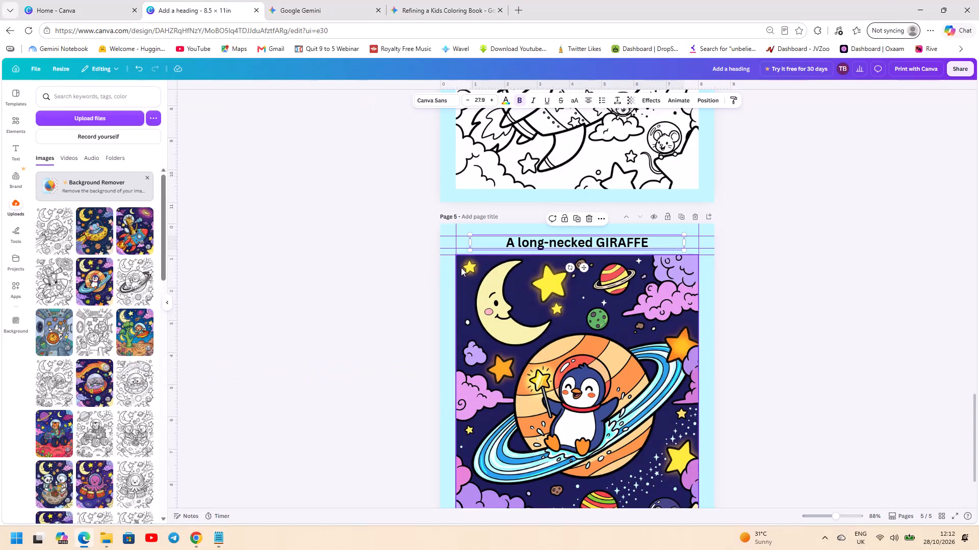
pyautogui.hotkey('alt', 'Tab')
pyautogui.hotkey('alt', 'Tab')
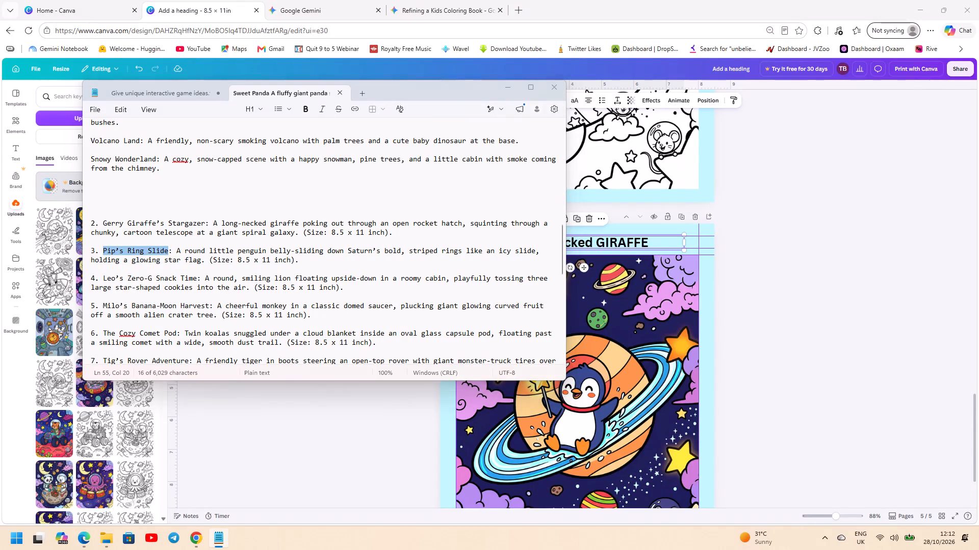
pyautogui.doubleClick(591, 242)
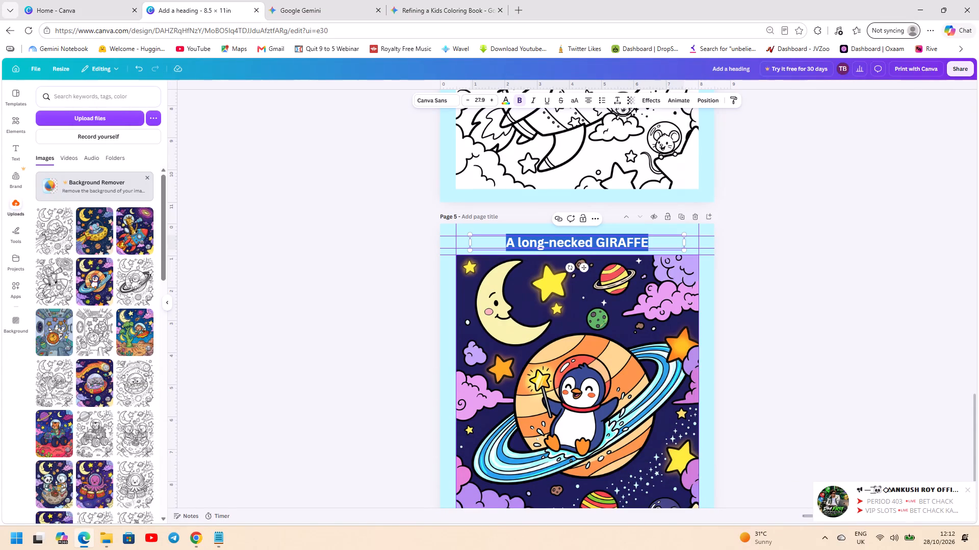
pyautogui.hotkey('ctrl', 'v')
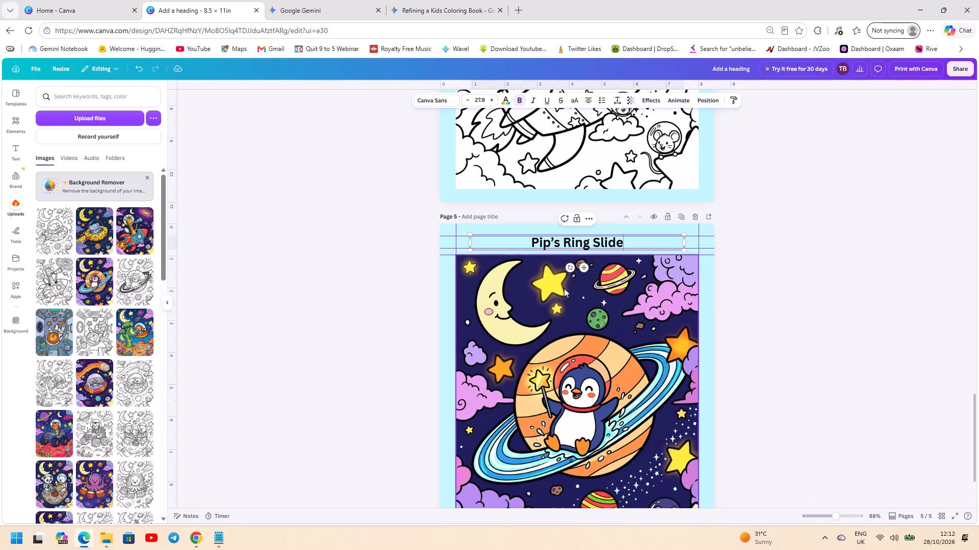
# Add page 6 and place the penguin ring-slide line art in the corner of the left margin guide and upper artwork guide.
pyautogui.scroll(-1, 563, 289)
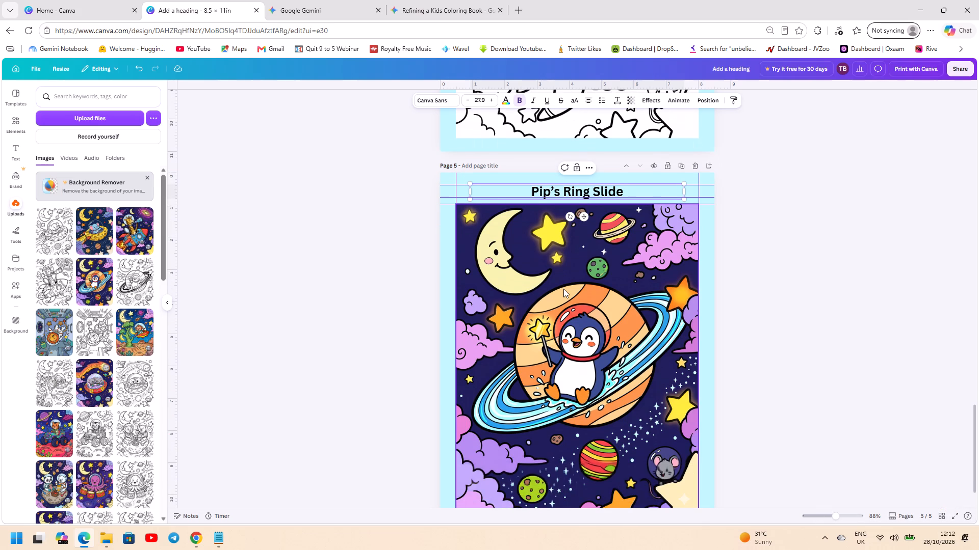
pyautogui.scroll(-3, 563, 289)
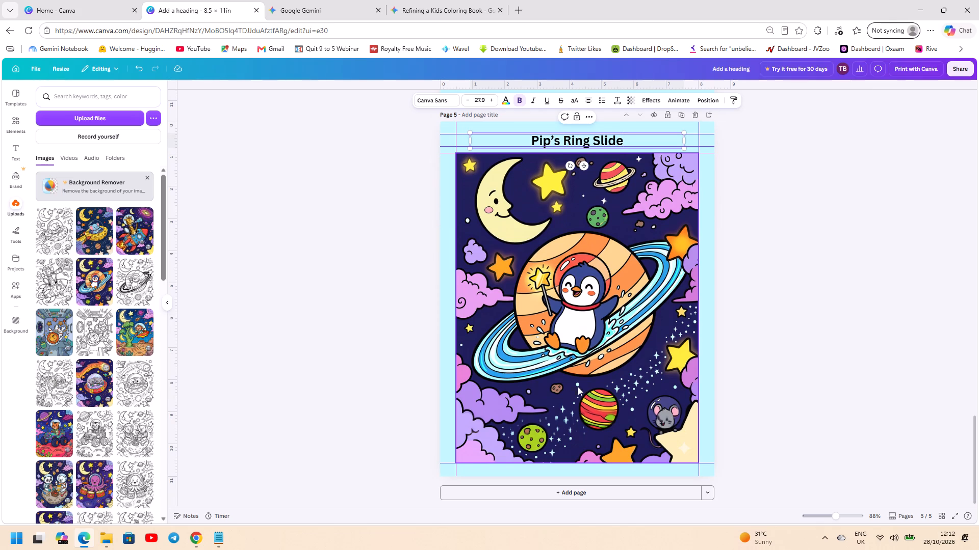
pyautogui.click(577, 490)
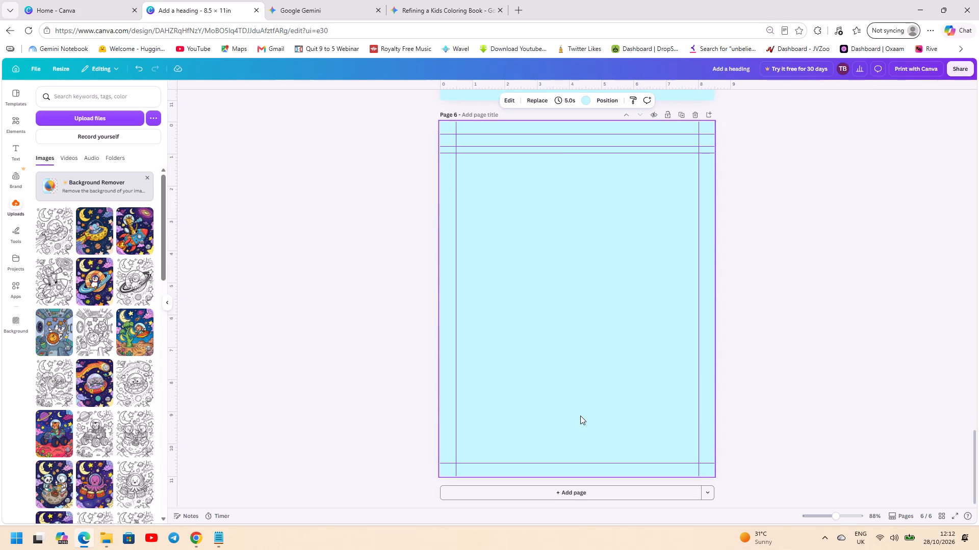
pyautogui.hotkey('alt', 'Tab')
pyautogui.hotkey('alt', 'Tab')
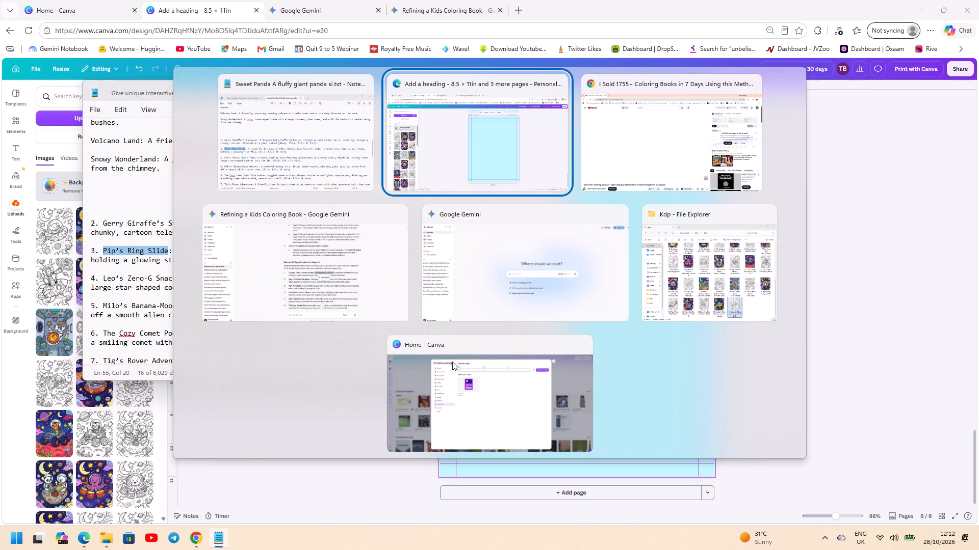
pyautogui.moveTo(130, 284); pyautogui.dragTo(540, 246)
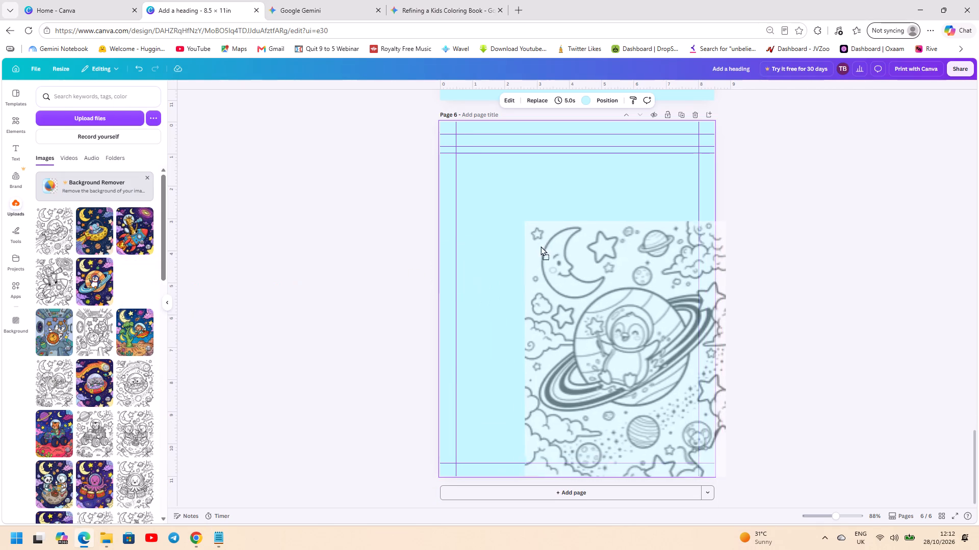
pyautogui.moveTo(540, 246); pyautogui.dragTo(474, 189)
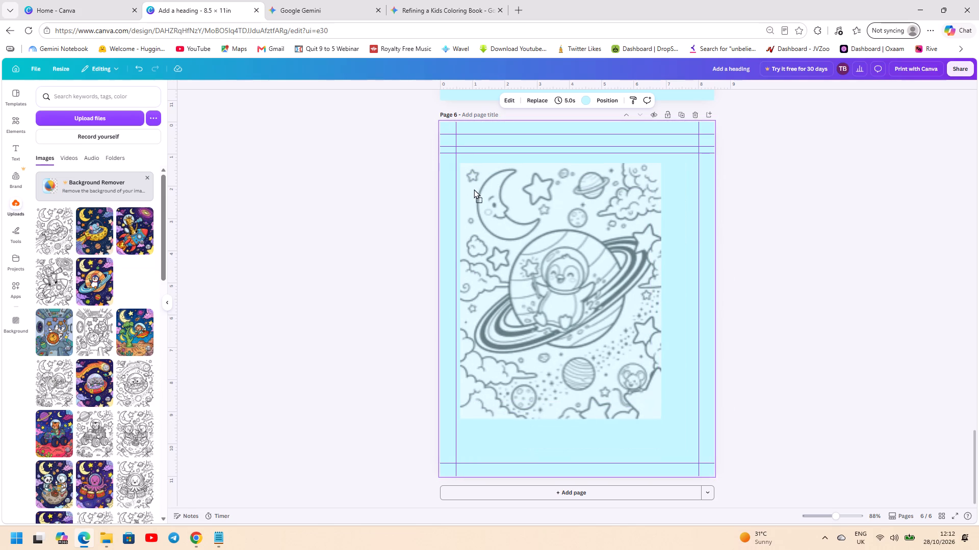
pyautogui.moveTo(474, 189); pyautogui.dragTo(471, 180)
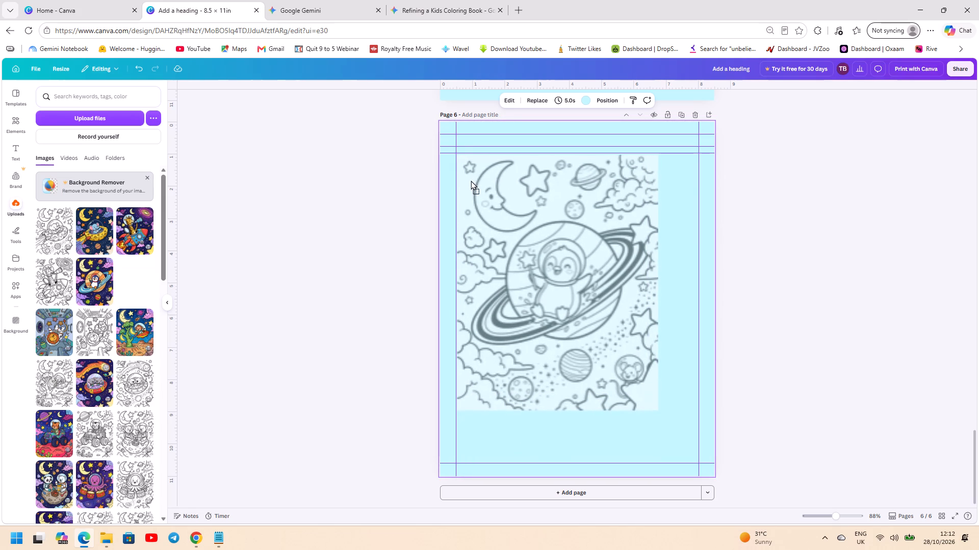
pyautogui.moveTo(471, 180); pyautogui.dragTo(463, 169)
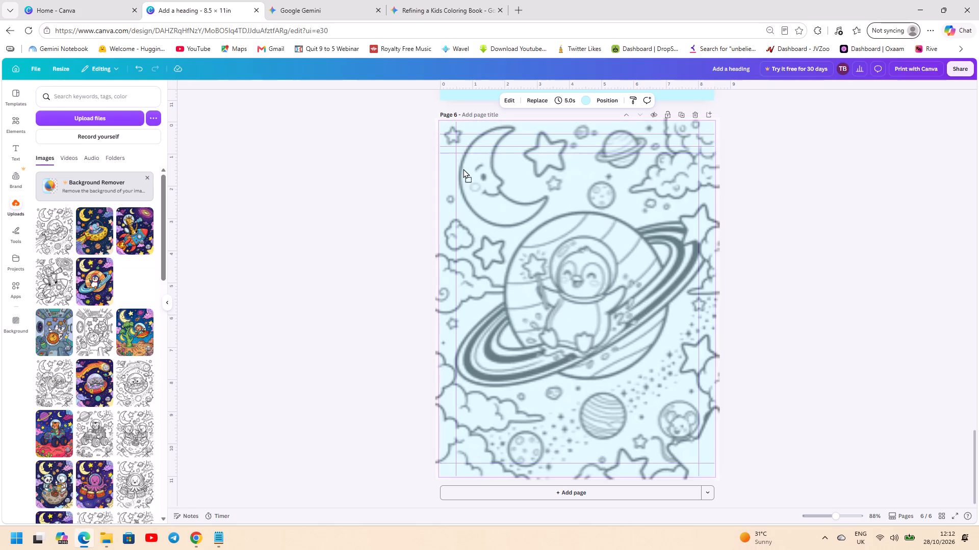
pyautogui.moveTo(463, 169); pyautogui.dragTo(474, 190)
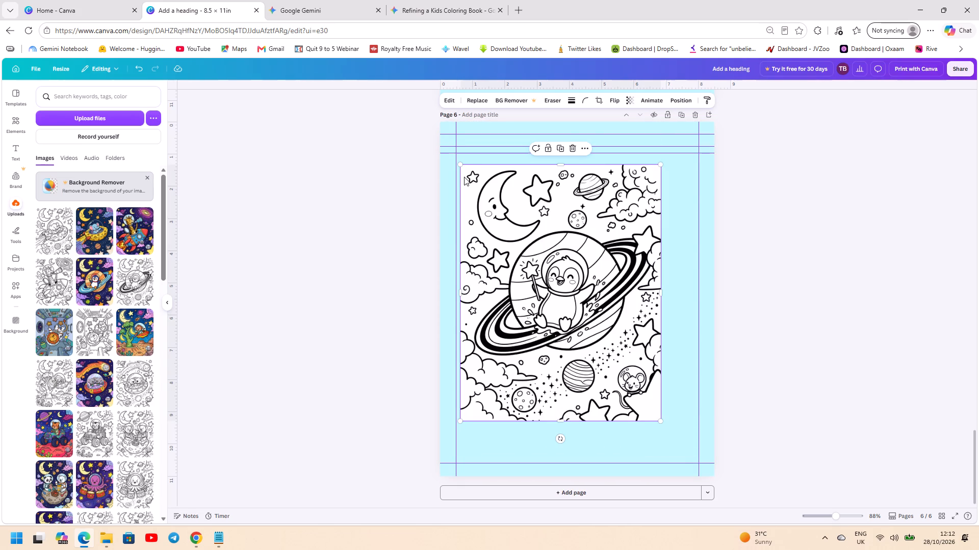
pyautogui.moveTo(510, 210); pyautogui.dragTo(508, 203)
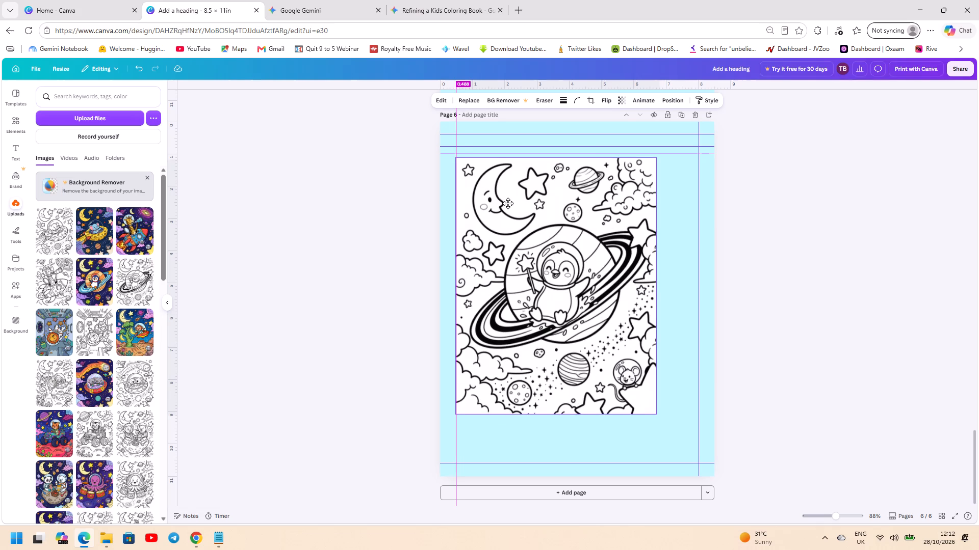
pyautogui.moveTo(508, 203); pyautogui.dragTo(511, 206)
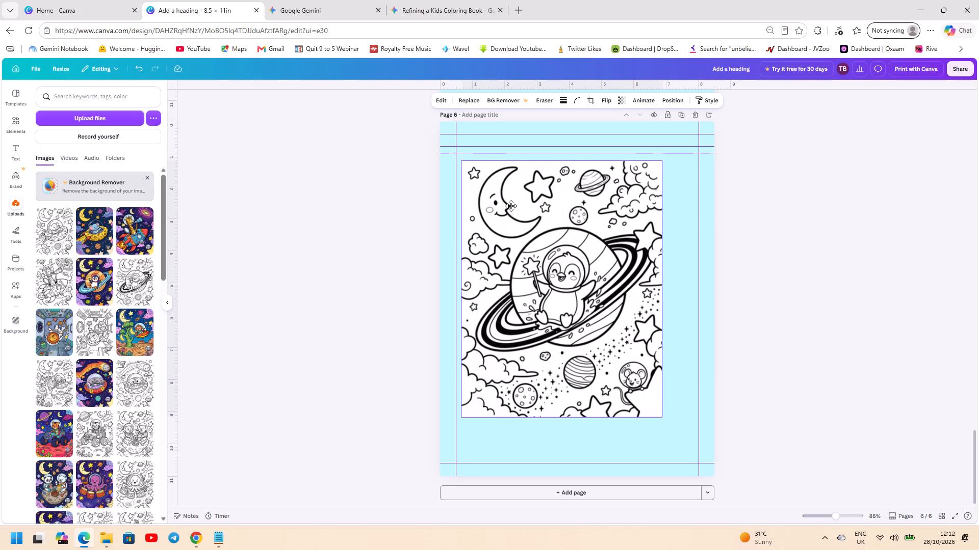
pyautogui.moveTo(511, 206); pyautogui.dragTo(508, 200)
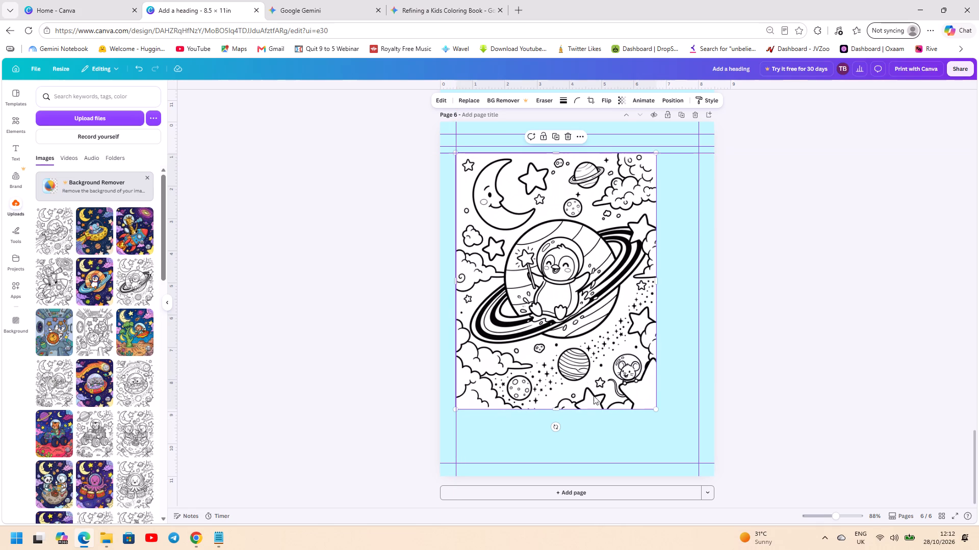
# Enlarge the penguin line art on page 6 to fill the area between the side guides, down to the bottom guide.
pyautogui.moveTo(656, 410); pyautogui.dragTo(659, 418)
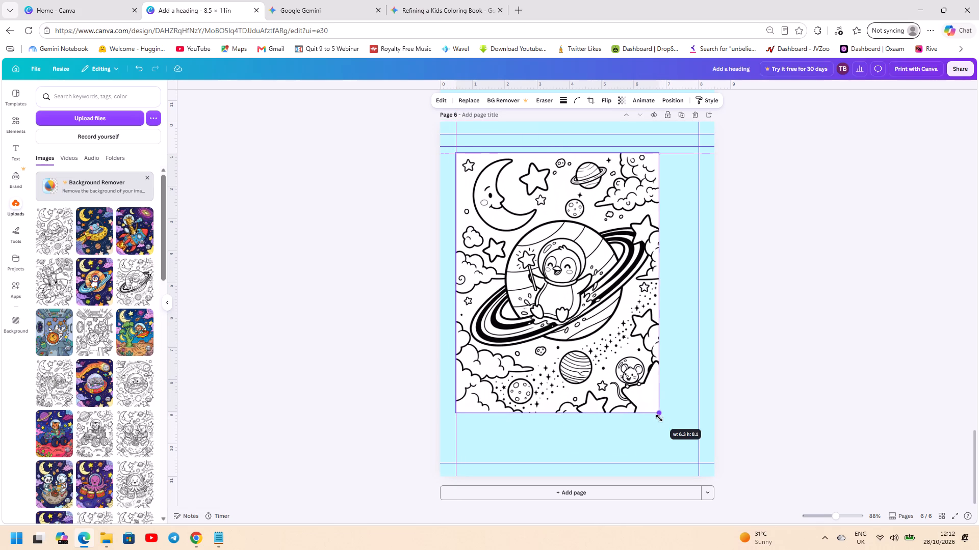
pyautogui.moveTo(659, 418); pyautogui.dragTo(694, 446)
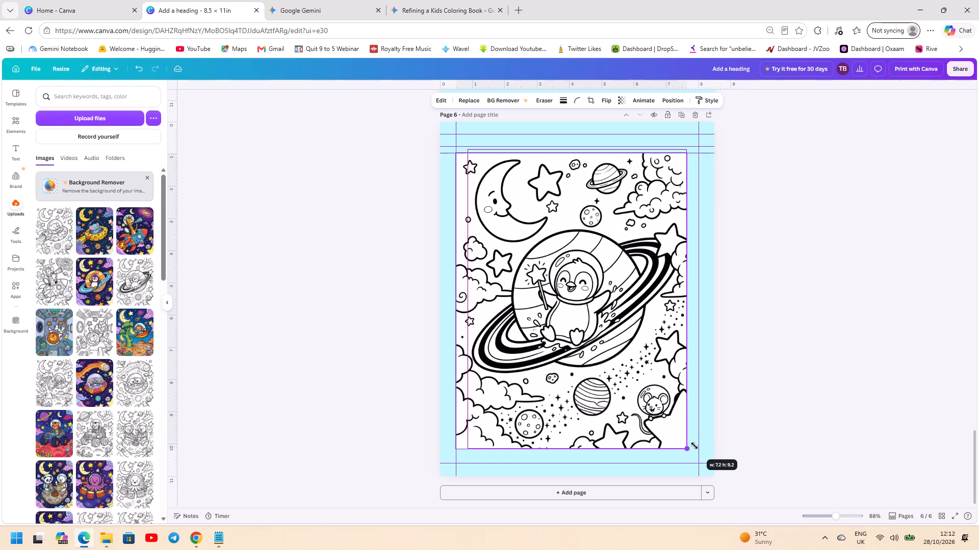
pyautogui.moveTo(694, 446); pyautogui.dragTo(707, 455)
pyautogui.click(699, 310)
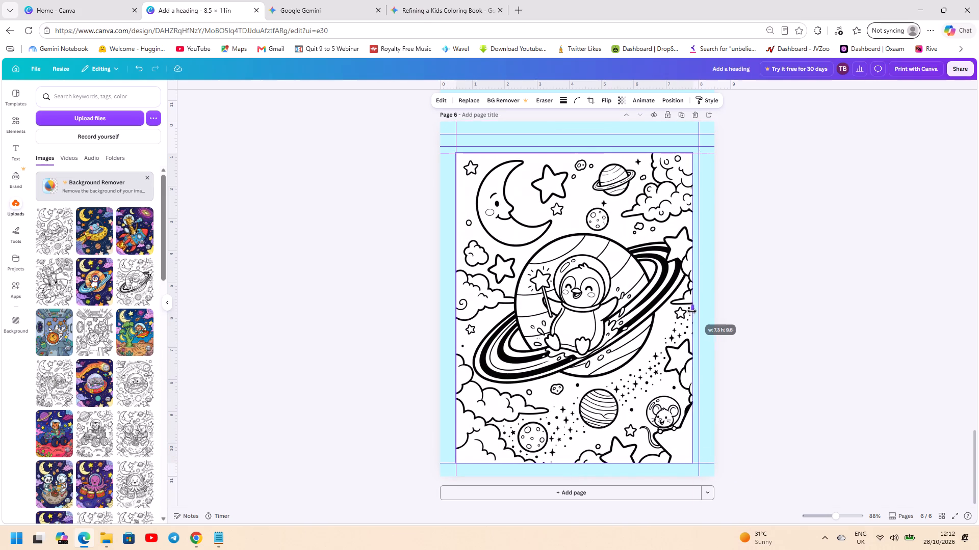
pyautogui.click(579, 463)
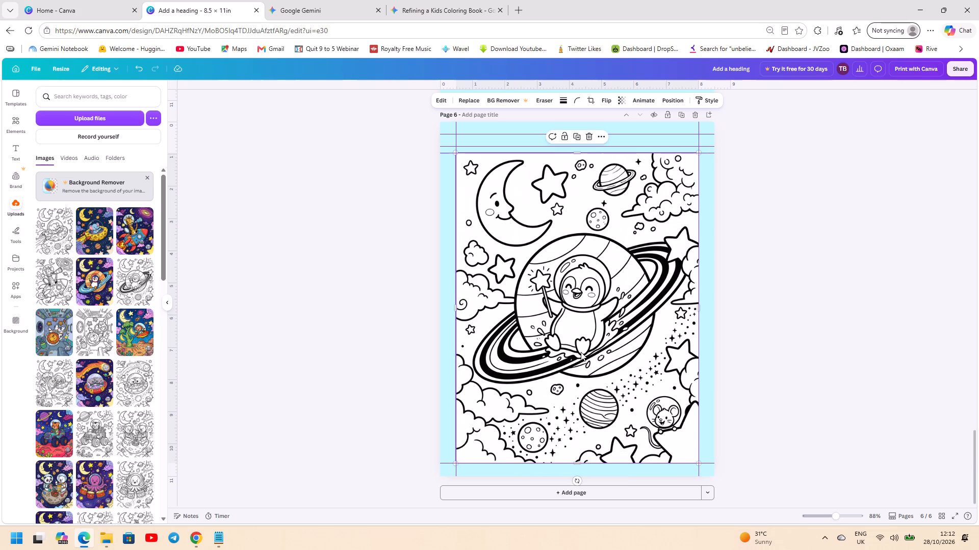
pyautogui.click(345, 354)
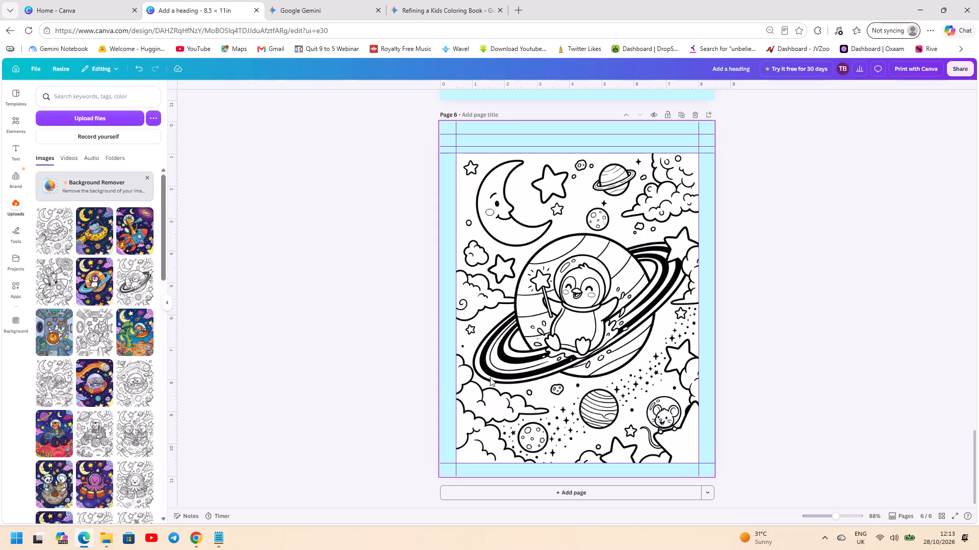
# Copy the title "Pip's Ring Slide" from page 5 and paste it above the penguin line art on page 6.
pyautogui.scroll(5, 544, 371)
pyautogui.scroll(-4, 544, 371)
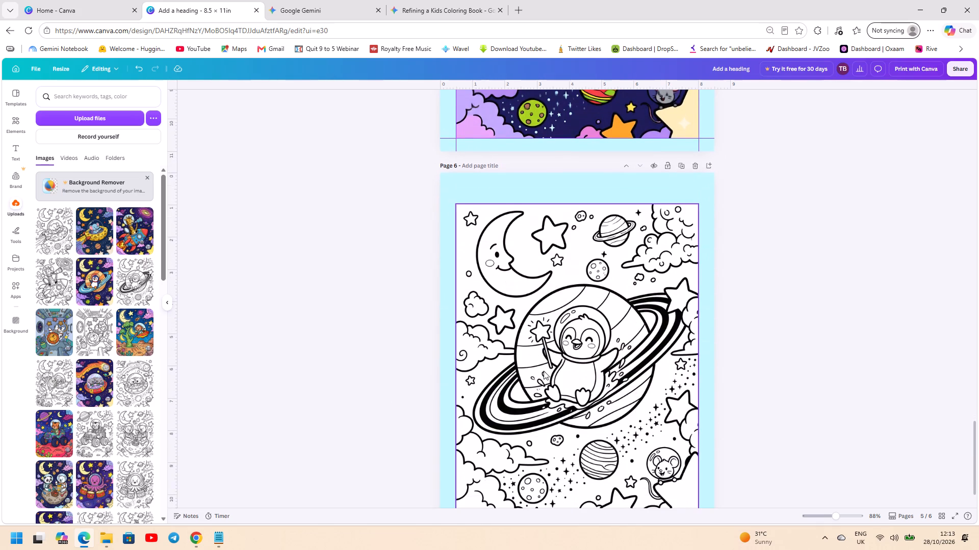
pyautogui.hotkey('alt', 'Tab')
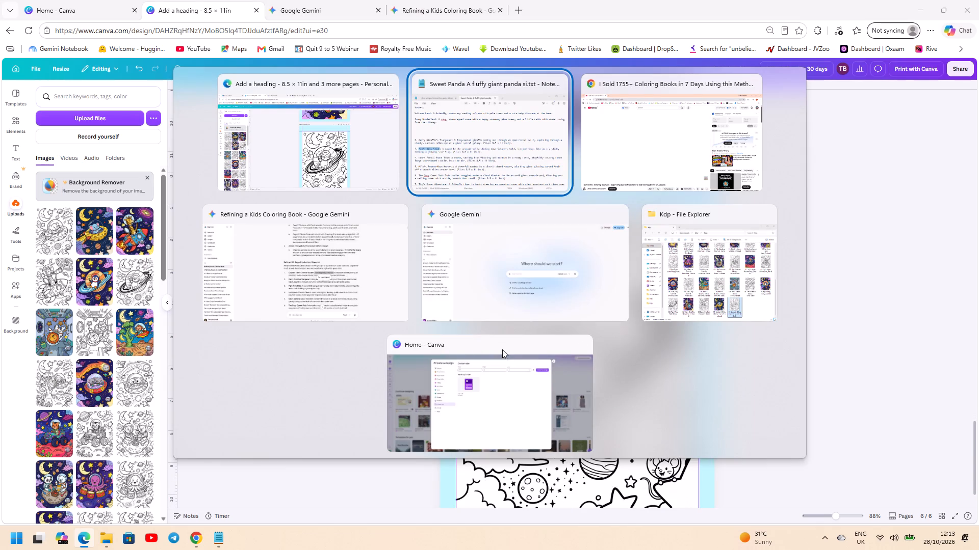
pyautogui.click(484, 165)
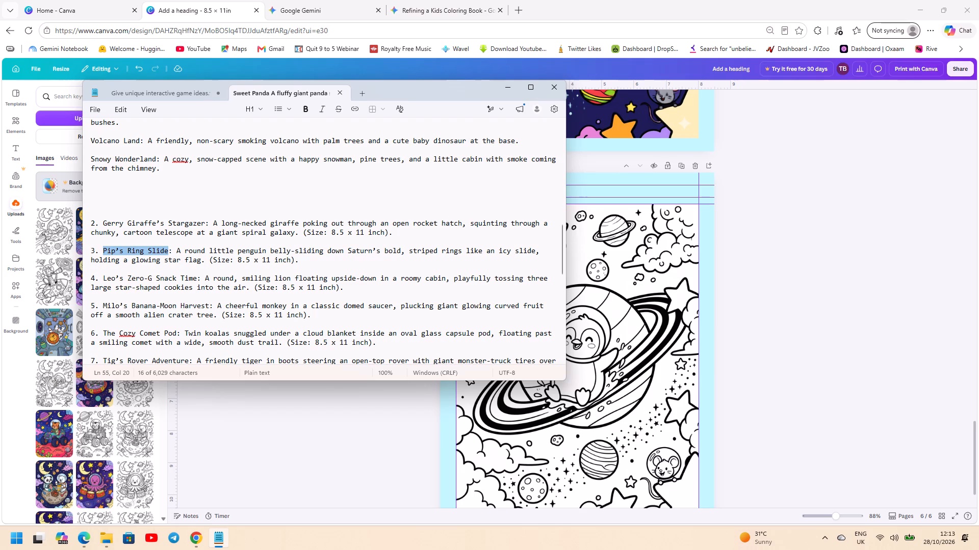
pyautogui.hotkey('alt', 'Tab')
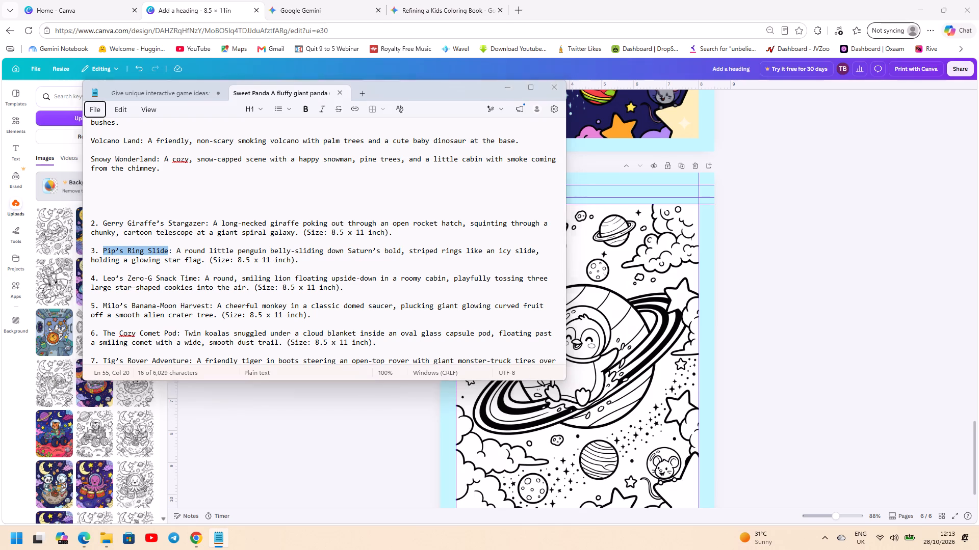
pyautogui.scroll(8, 558, 301)
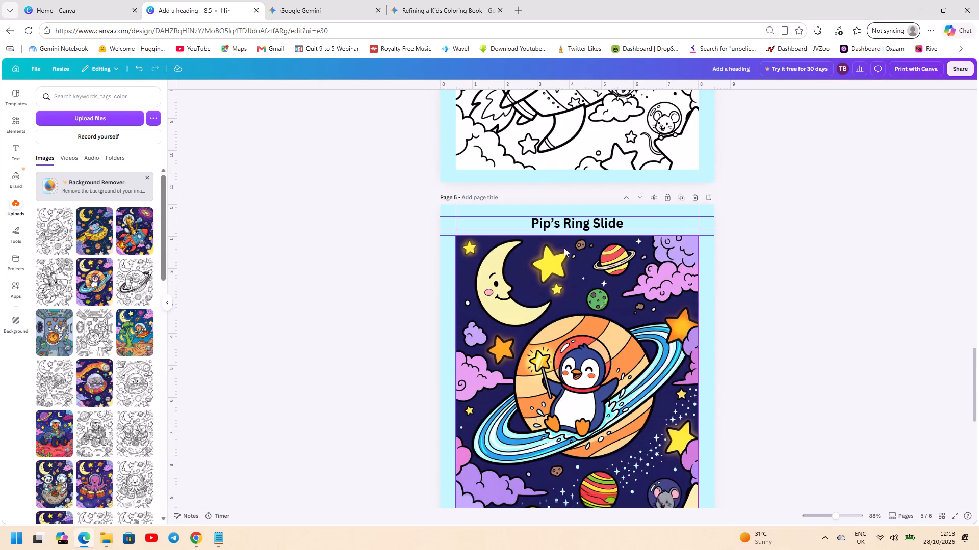
pyautogui.click(567, 224)
pyautogui.hotkey('ctrl', 'c')
pyautogui.scroll(-1, 591, 303)
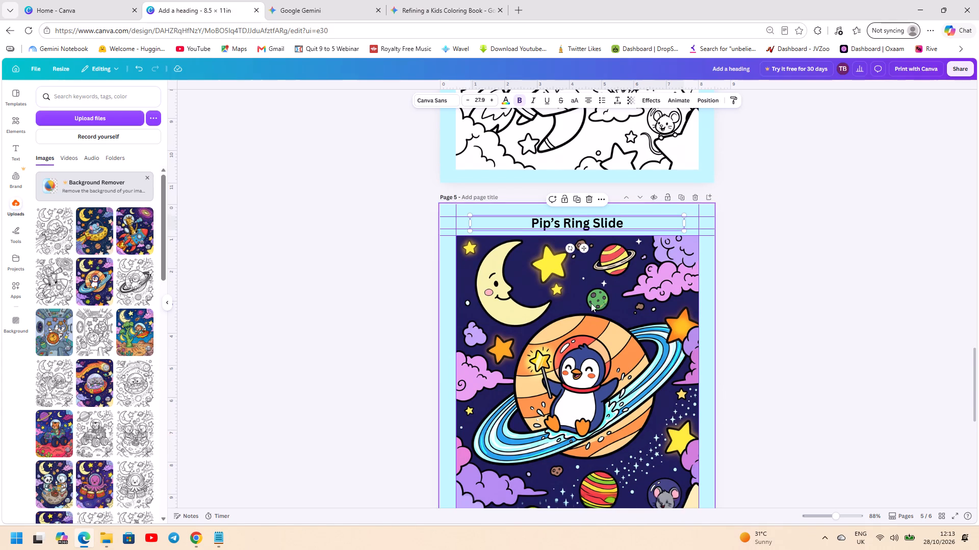
pyautogui.scroll(-5, 591, 303)
pyautogui.click(555, 296)
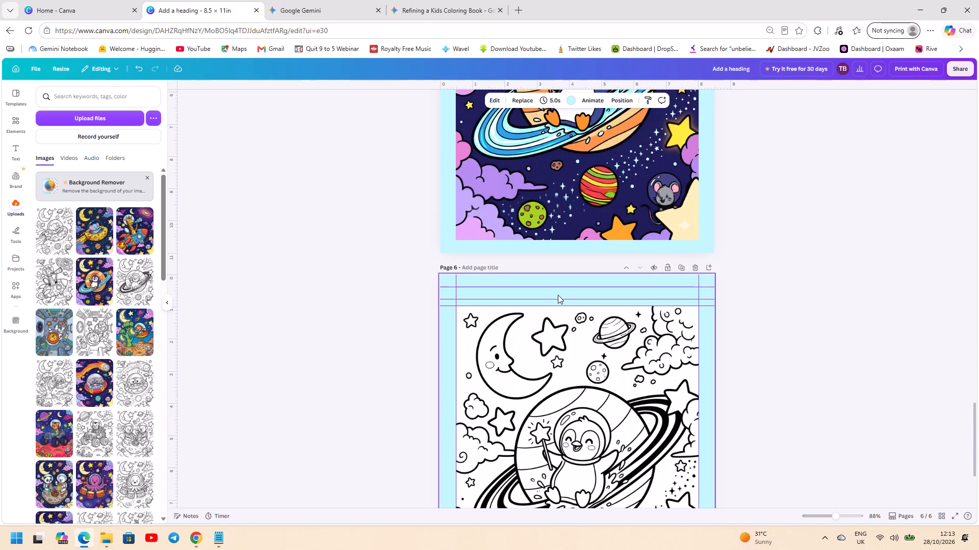
pyautogui.click(558, 292)
pyautogui.hotkey('ctrl', 'v')
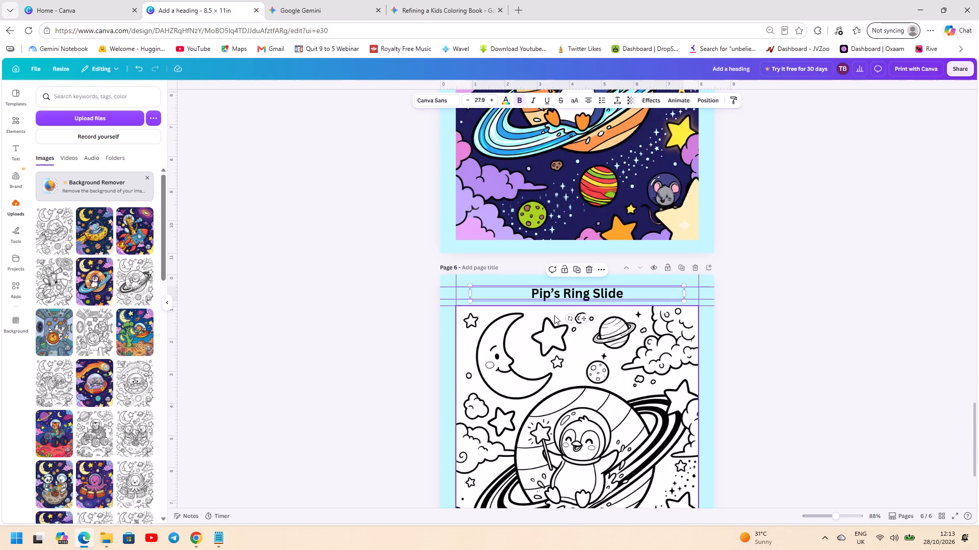
# Copy "A round little penguin" from item 3 of the Notepad notes and replace the pasted page 6 title text with it.
pyautogui.hotkey('alt', 'Tab')
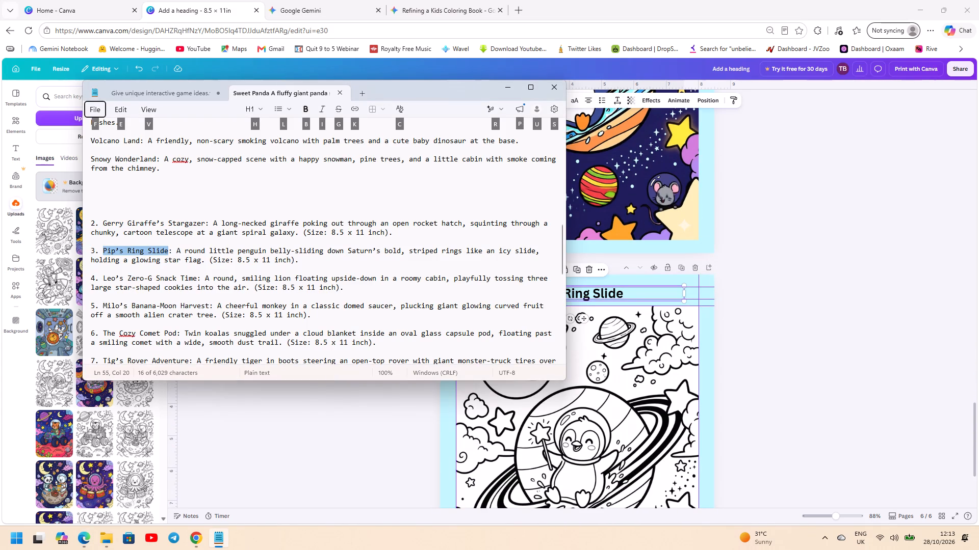
pyautogui.click(174, 252)
pyautogui.press('Right')
pyautogui.hotkey('ctrl', 'shift', 'Right')
pyautogui.hotkey('ctrl', 'shift', 'Right')
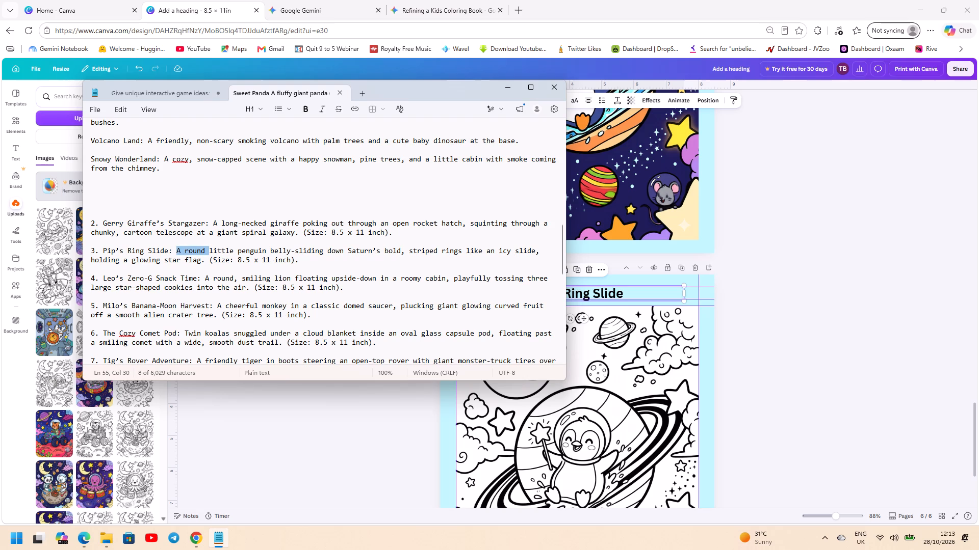
pyautogui.hotkey('ctrl', 'shift', 'Right')
pyautogui.hotkey('ctrl', 'shift', 'Right')
pyautogui.hotkey('shift', 'Left')
pyautogui.hotkey('ctrl', 'c')
pyautogui.hotkey('alt', 'Tab')
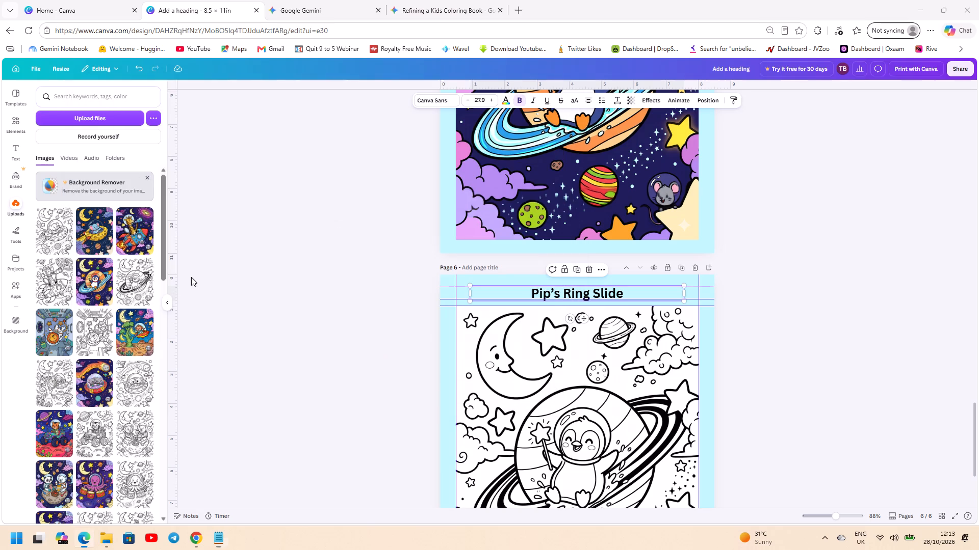
pyautogui.doubleClick(574, 292)
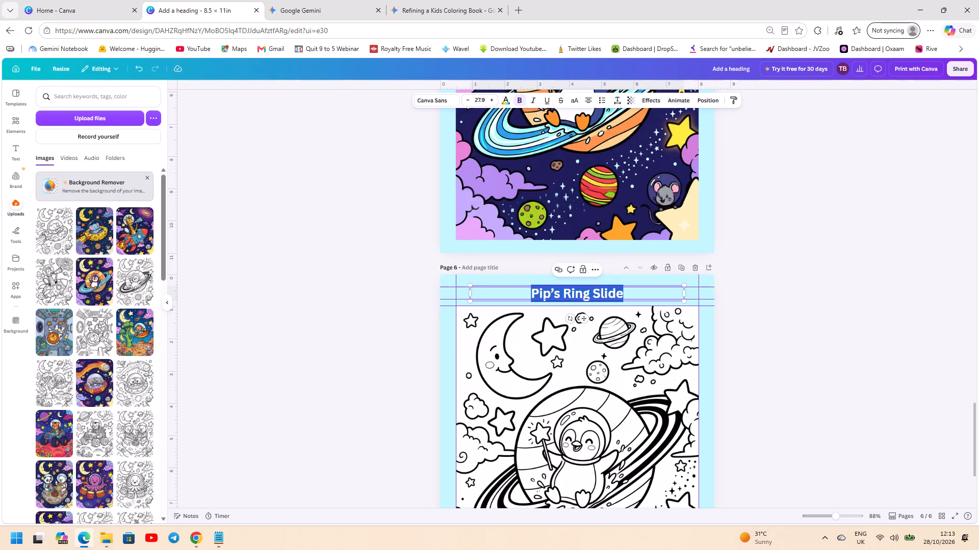
pyautogui.hotkey('ctrl', 'v')
# Rewrite the last word of the page 6 title in capitals as "PENGUIN".
pyautogui.hotkey('ctrl', 'shift', 'Left')
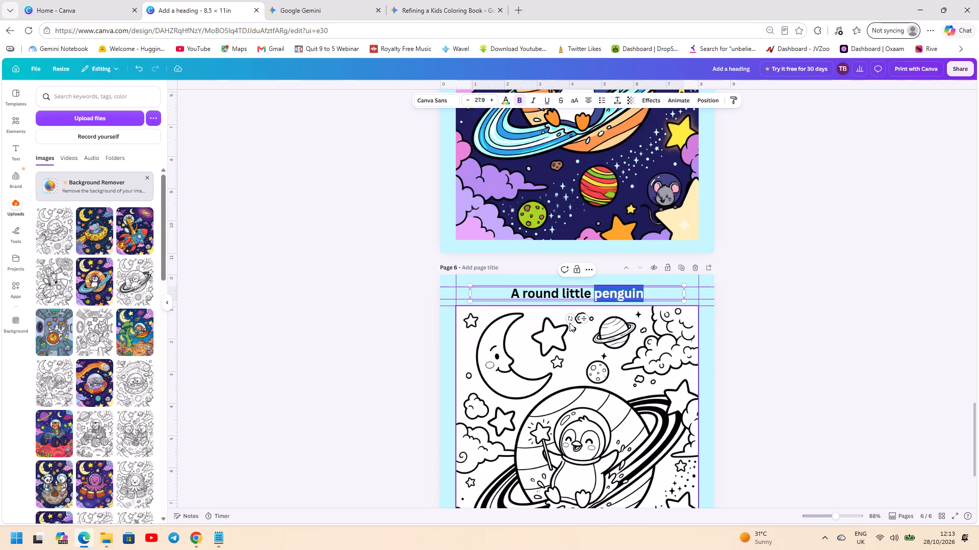
pyautogui.write('PENGUIN')
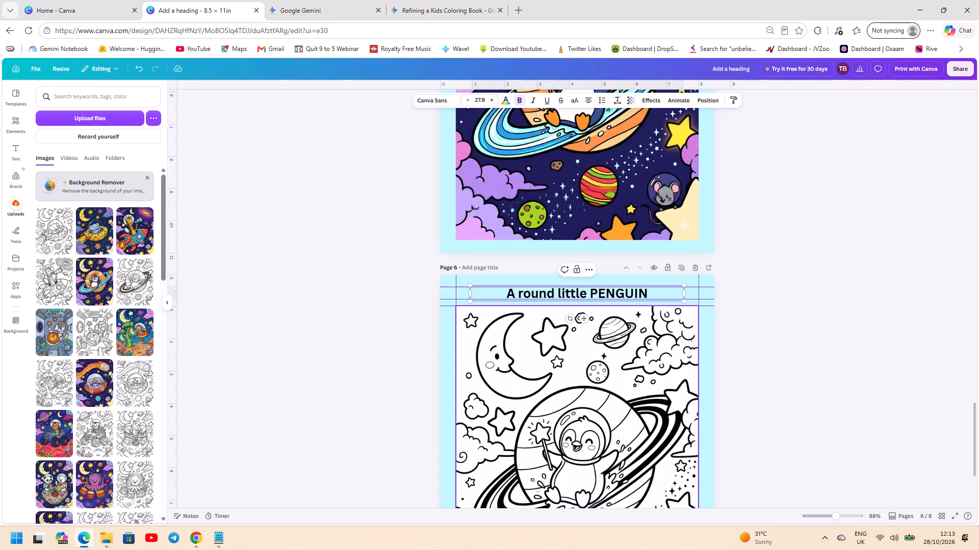
pyautogui.click(753, 358)
# Review the colored penguin artwork on page 5 and the titled line art on page 6.
pyautogui.scroll(-2, 753, 358)
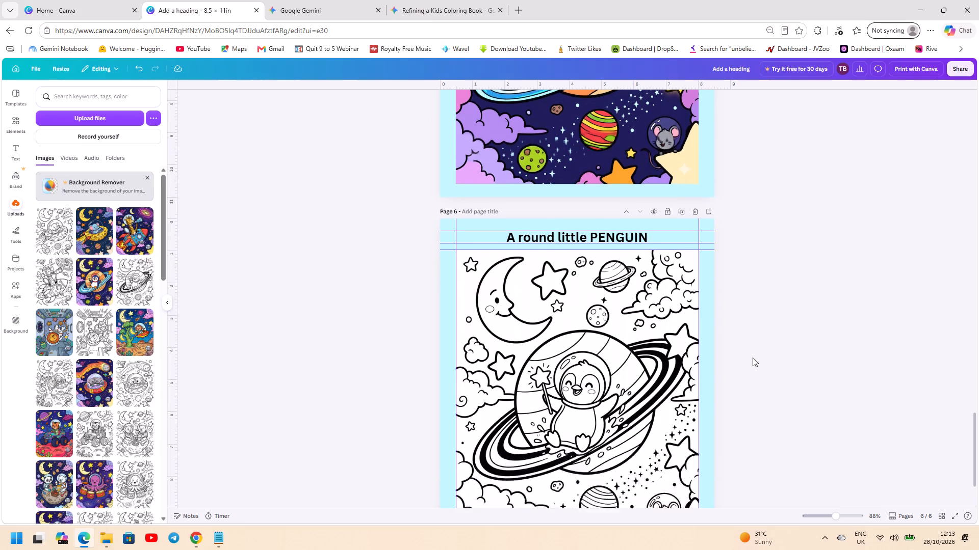
pyautogui.scroll(-1, 753, 358)
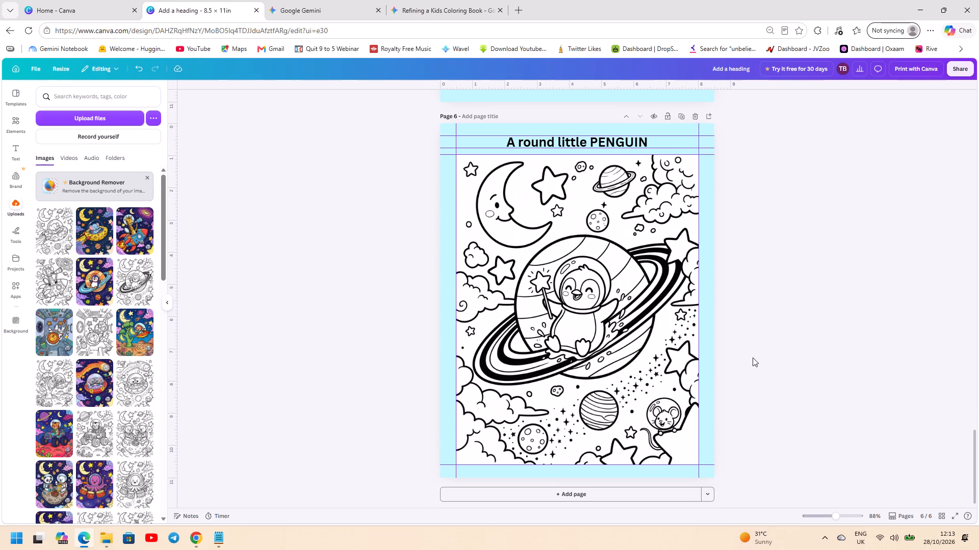
pyautogui.scroll(5, 753, 357)
pyautogui.scroll(-3, 753, 358)
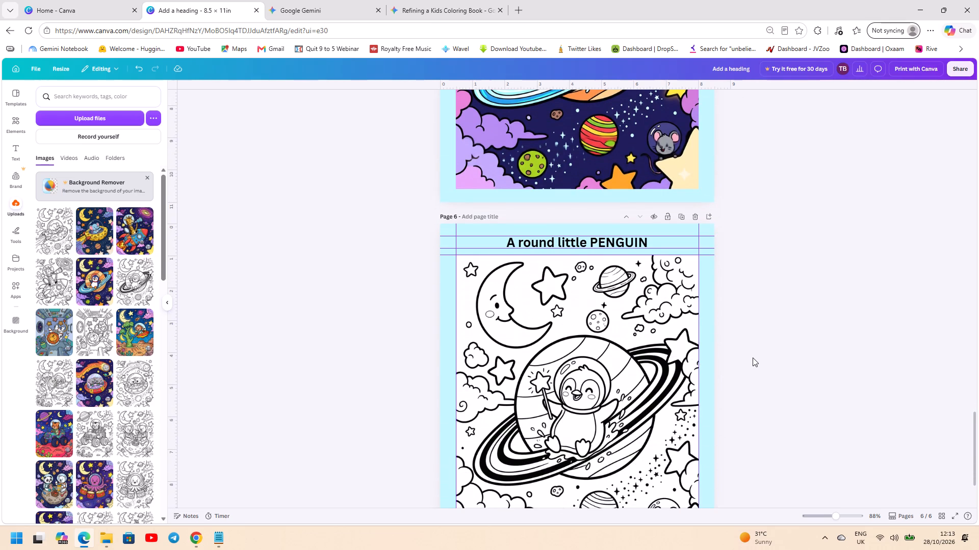
pyautogui.scroll(3, 753, 358)
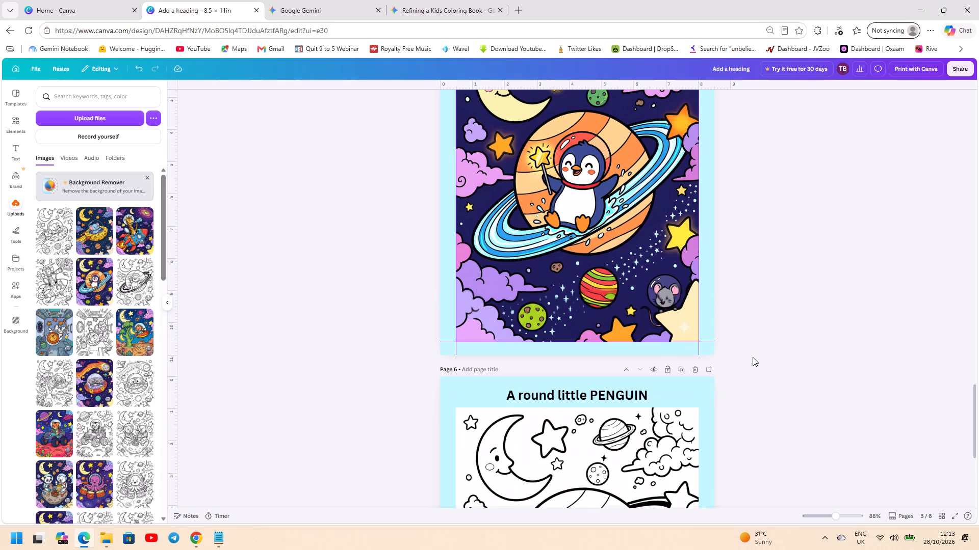
pyautogui.scroll(-4, 753, 357)
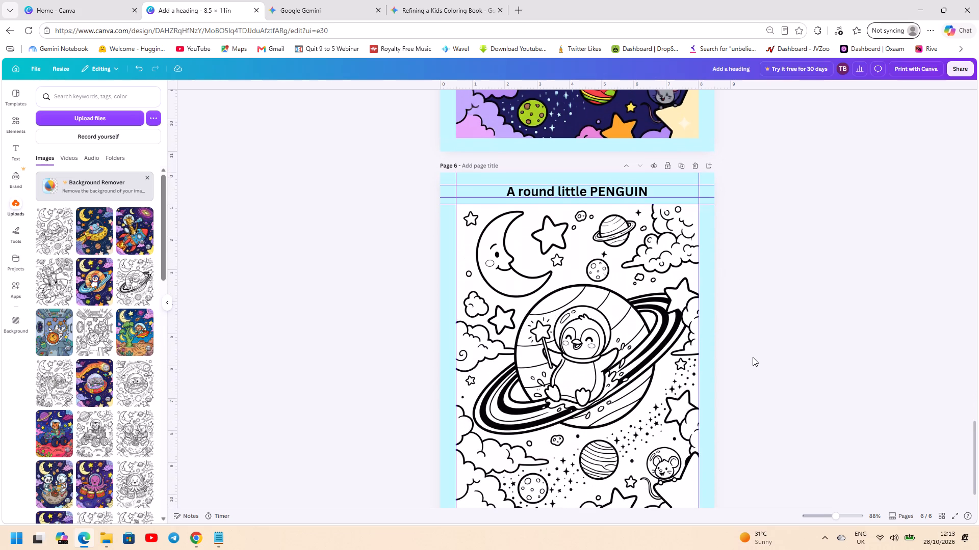
pyautogui.scroll(-3, 753, 357)
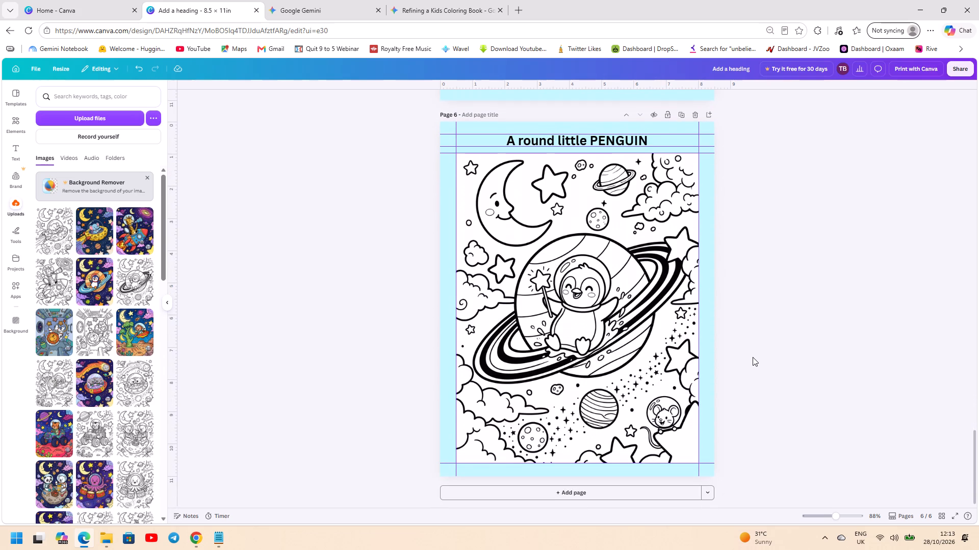
pyautogui.click(751, 361)
# Minimize the Canva browser window and all other open windows to show the desktop.
pyautogui.click(917, 8)
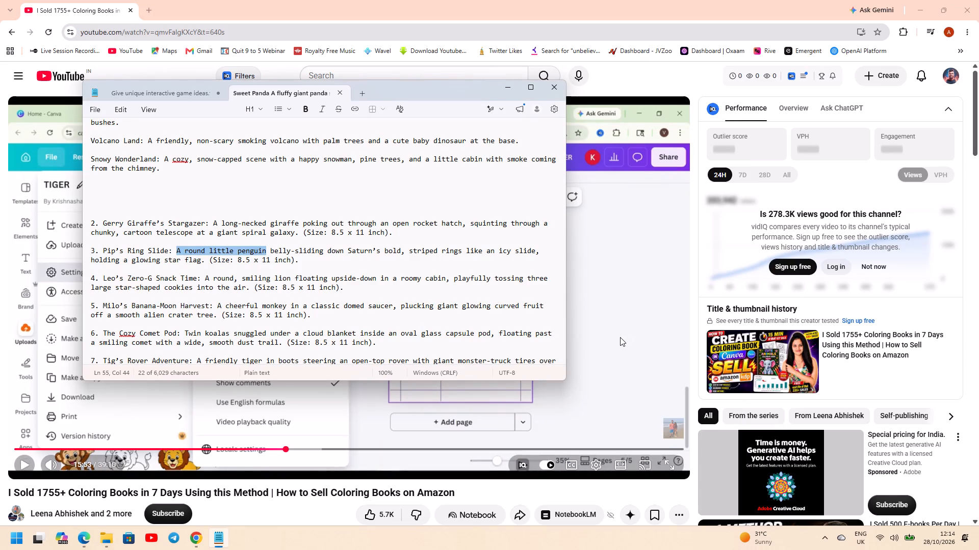
pyautogui.press('super+d')
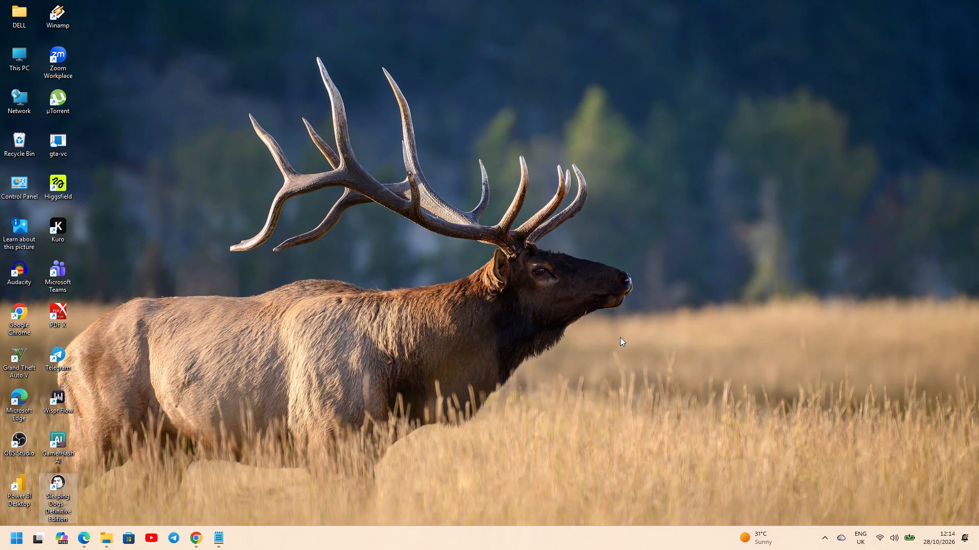